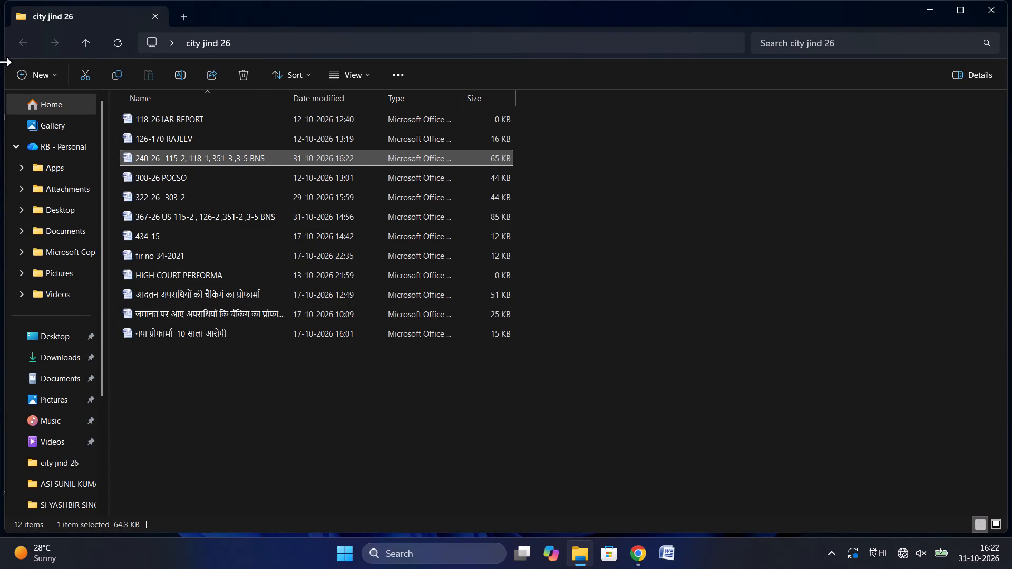
Open the document 322-26 -303-2 from the city jind 26 folder.
double_click(154, 192)
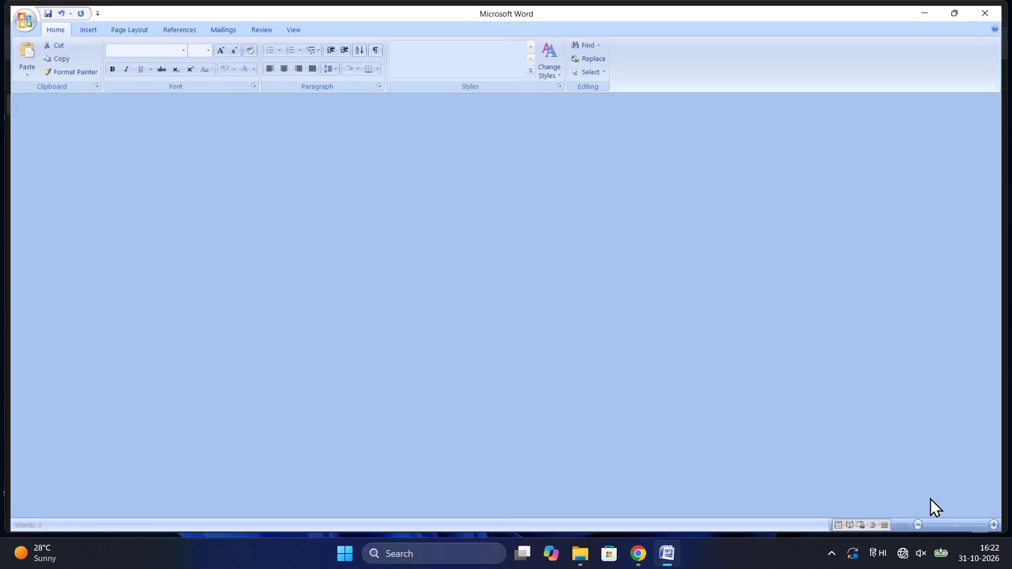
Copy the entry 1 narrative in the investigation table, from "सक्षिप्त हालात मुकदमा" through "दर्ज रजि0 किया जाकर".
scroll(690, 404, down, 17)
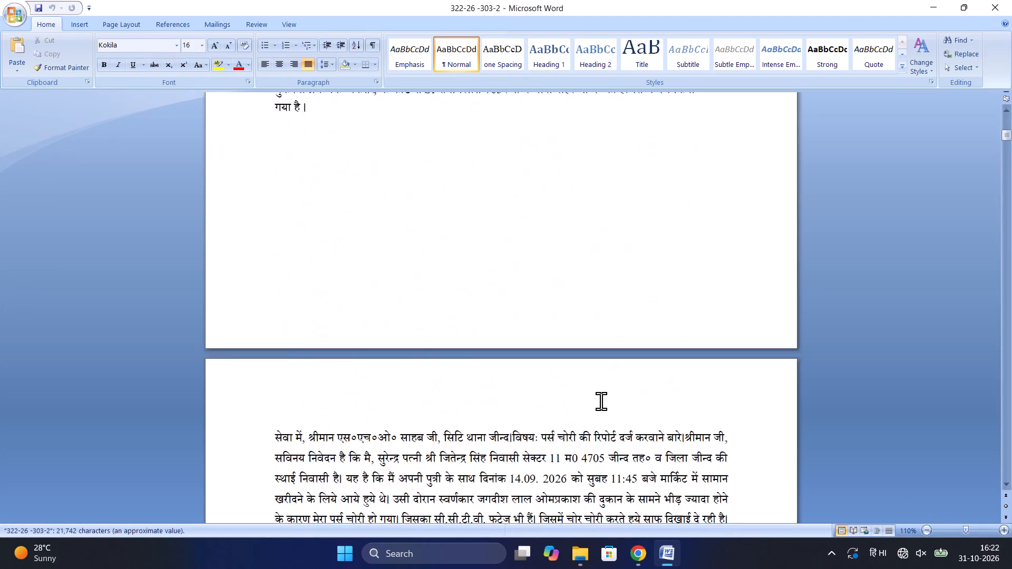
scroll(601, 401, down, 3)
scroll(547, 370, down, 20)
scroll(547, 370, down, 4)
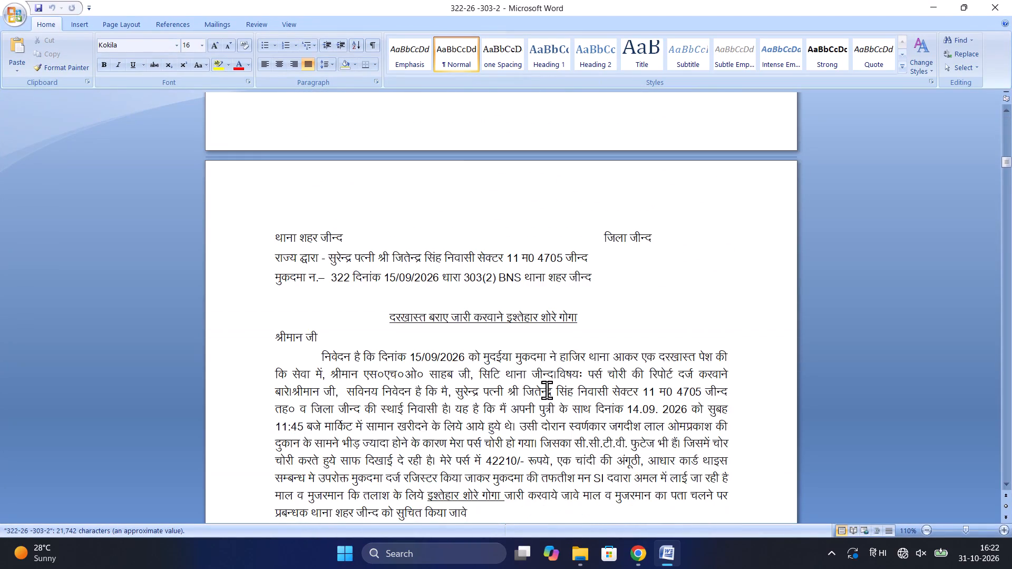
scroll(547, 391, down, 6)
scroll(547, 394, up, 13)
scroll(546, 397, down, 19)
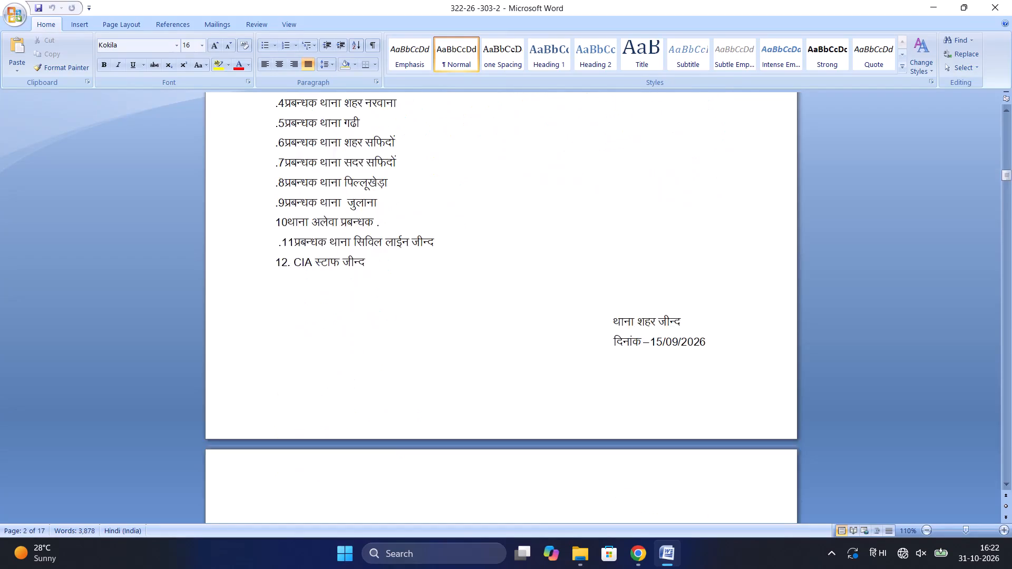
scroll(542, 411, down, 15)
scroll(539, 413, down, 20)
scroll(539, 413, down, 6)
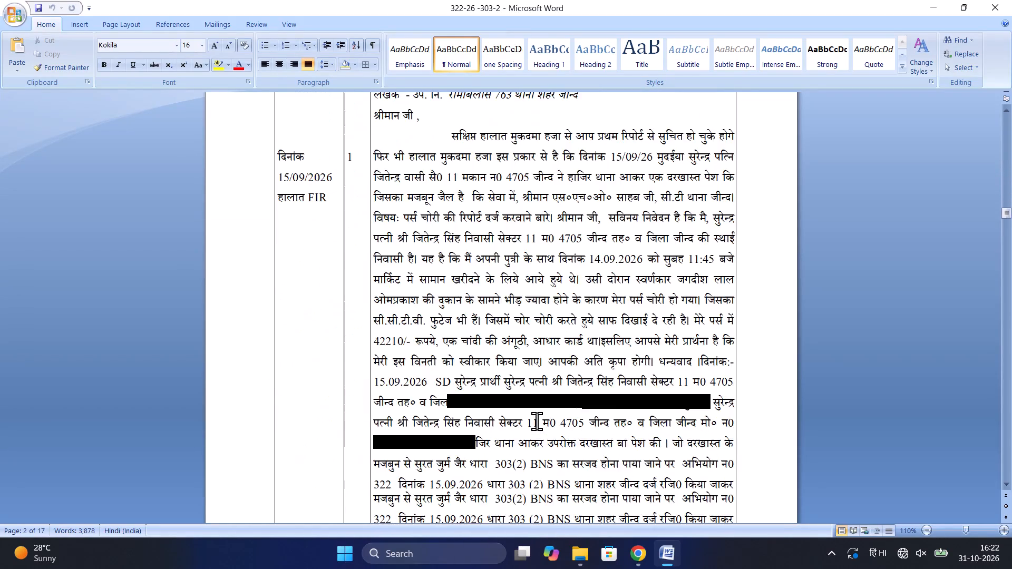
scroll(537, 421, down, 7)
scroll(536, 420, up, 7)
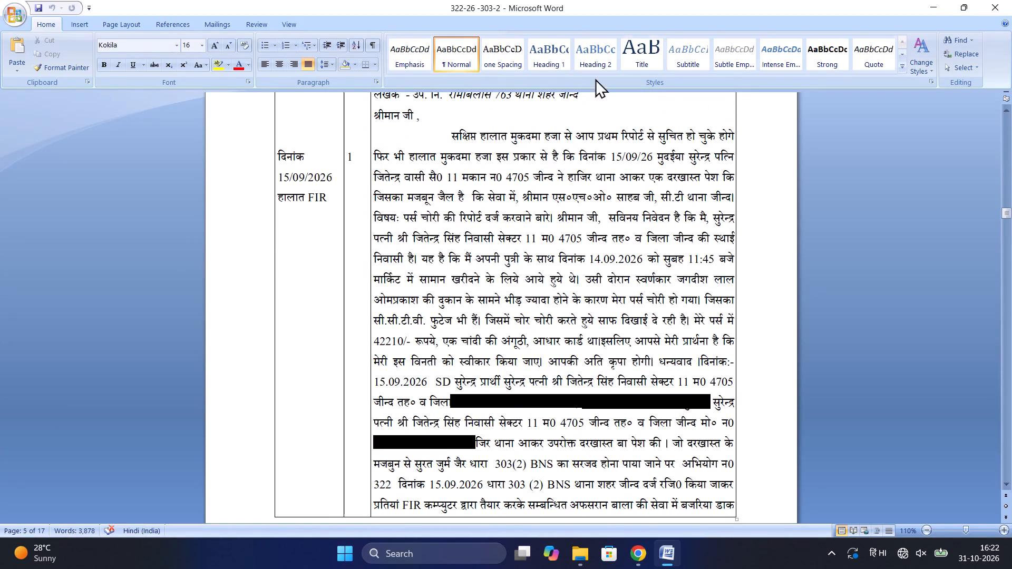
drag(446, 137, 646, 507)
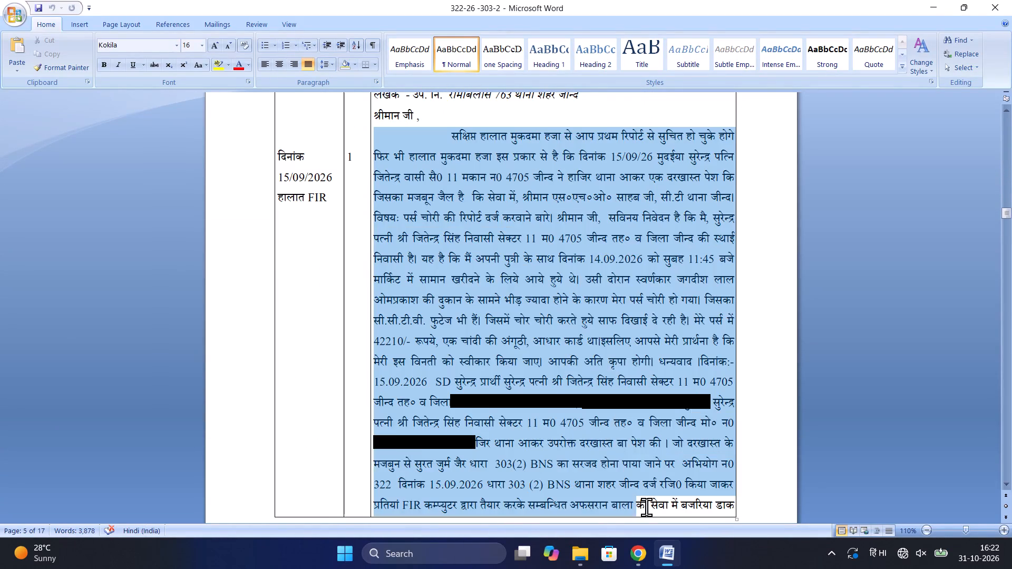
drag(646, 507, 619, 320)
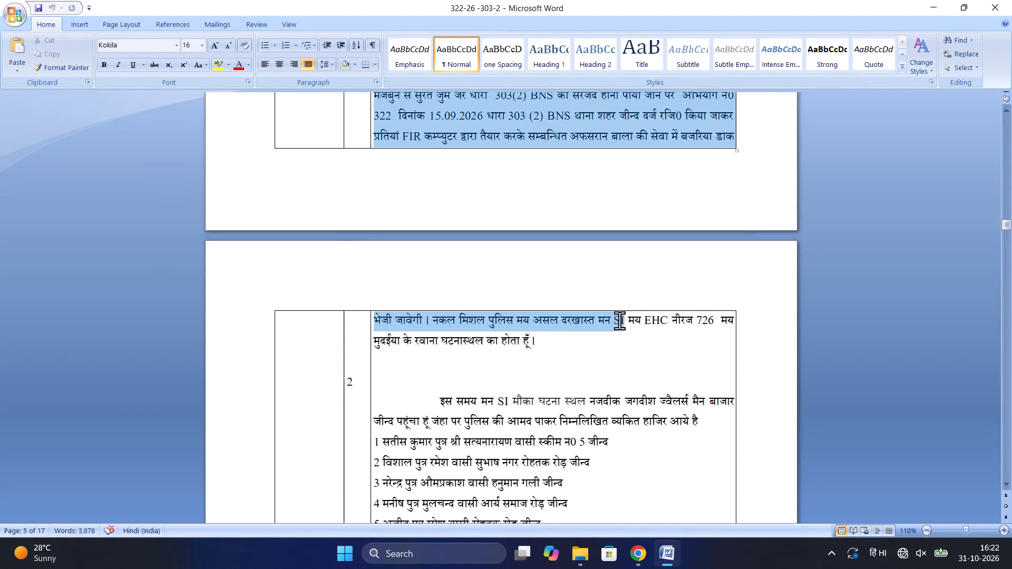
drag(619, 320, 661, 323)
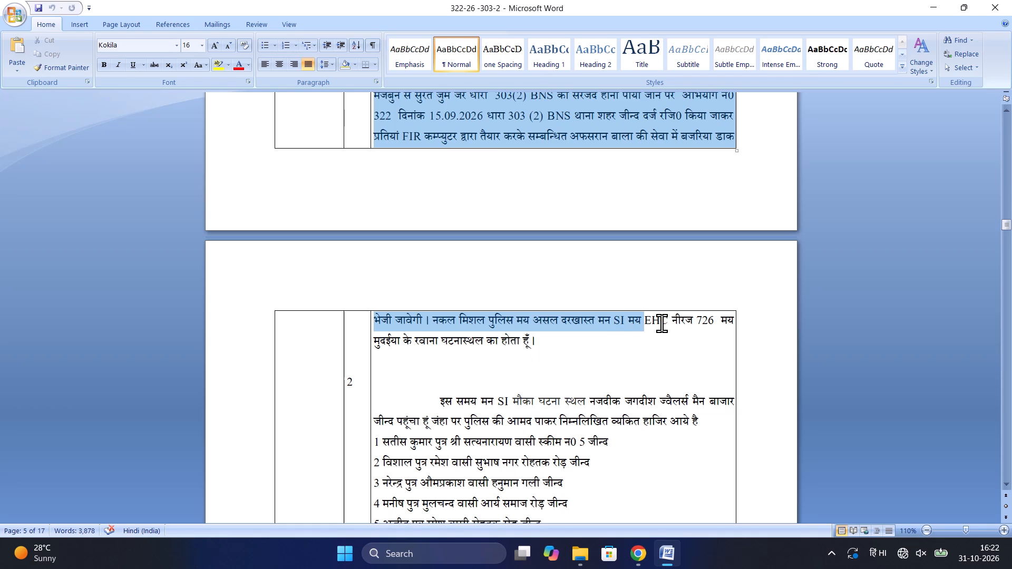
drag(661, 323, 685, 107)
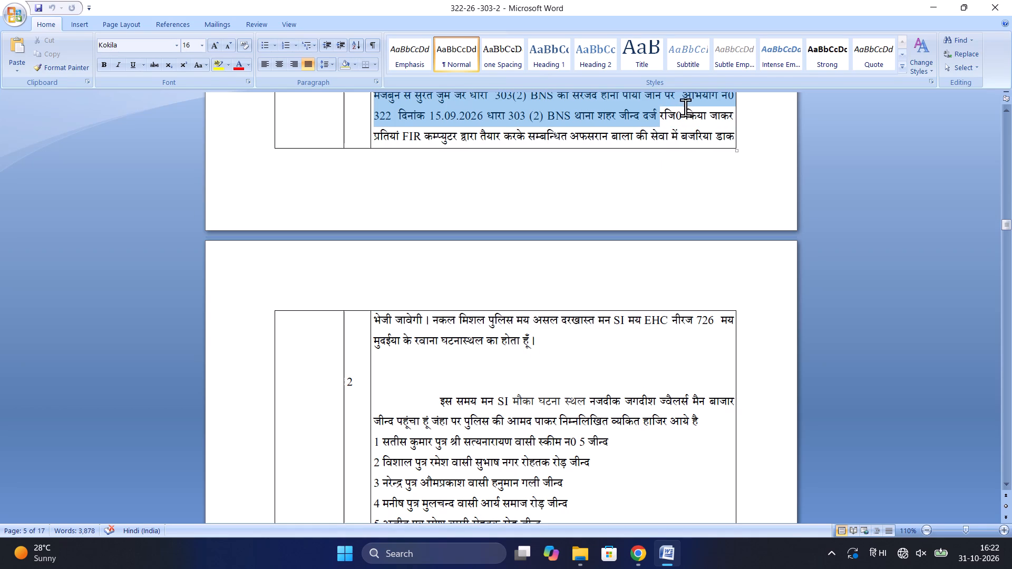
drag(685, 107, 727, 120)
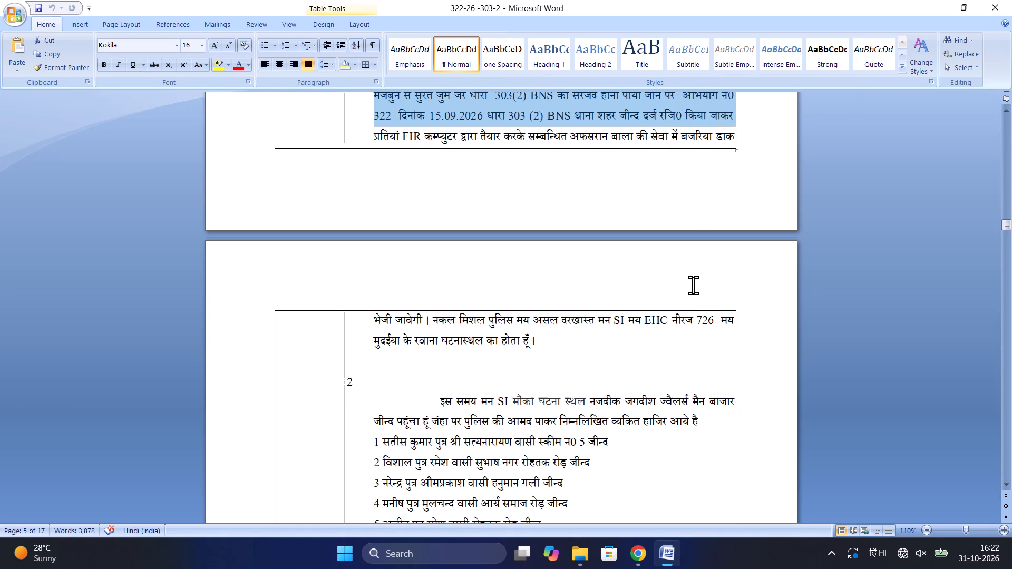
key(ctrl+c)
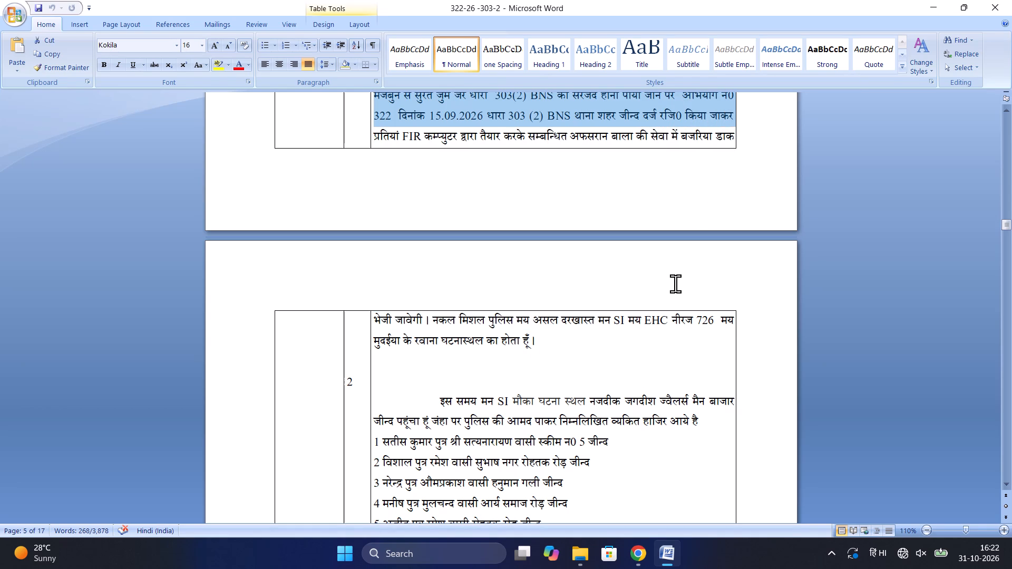
Insert two blank lines at the very start of the document, above "सर जय हिन्द थाना शहर जीन्द".
key(ctrl+Home)
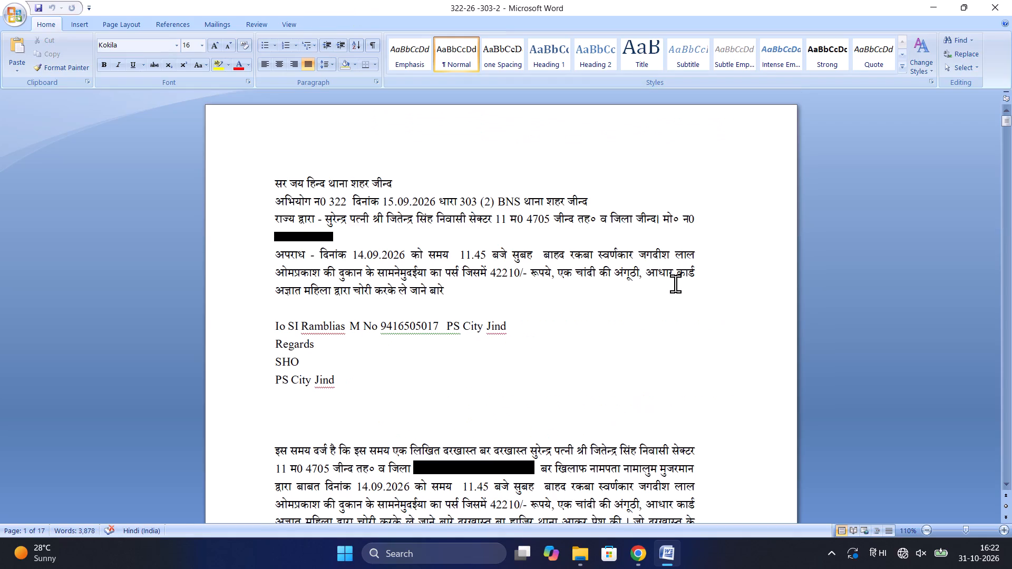
key(Return)
key(Return)
key(Up)
key(Up)
key(Up)
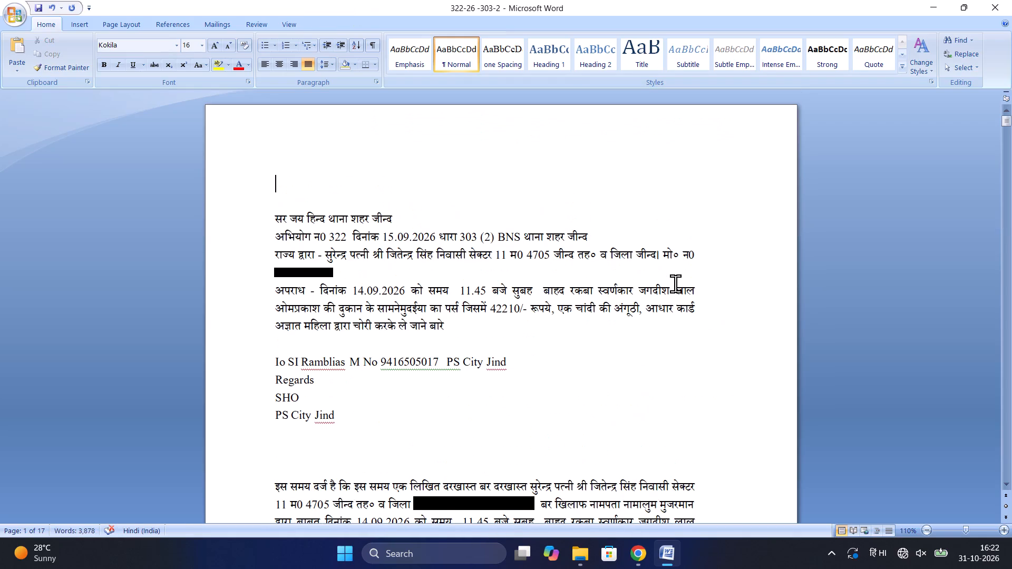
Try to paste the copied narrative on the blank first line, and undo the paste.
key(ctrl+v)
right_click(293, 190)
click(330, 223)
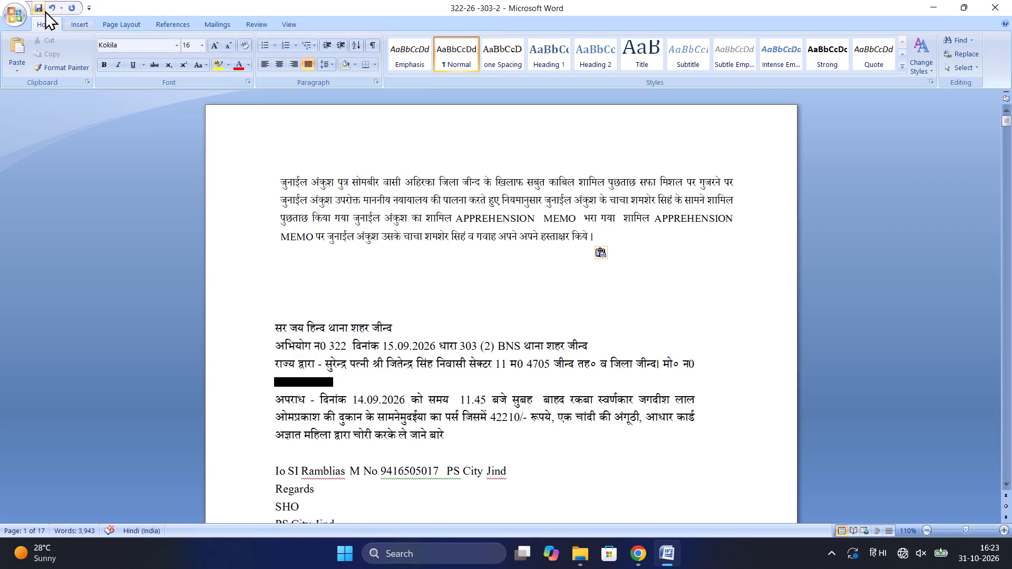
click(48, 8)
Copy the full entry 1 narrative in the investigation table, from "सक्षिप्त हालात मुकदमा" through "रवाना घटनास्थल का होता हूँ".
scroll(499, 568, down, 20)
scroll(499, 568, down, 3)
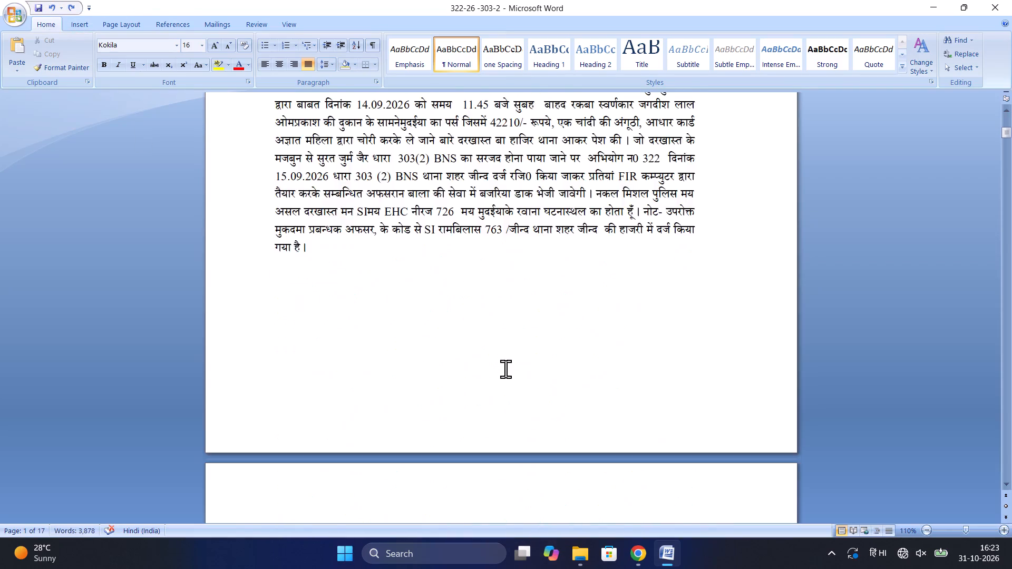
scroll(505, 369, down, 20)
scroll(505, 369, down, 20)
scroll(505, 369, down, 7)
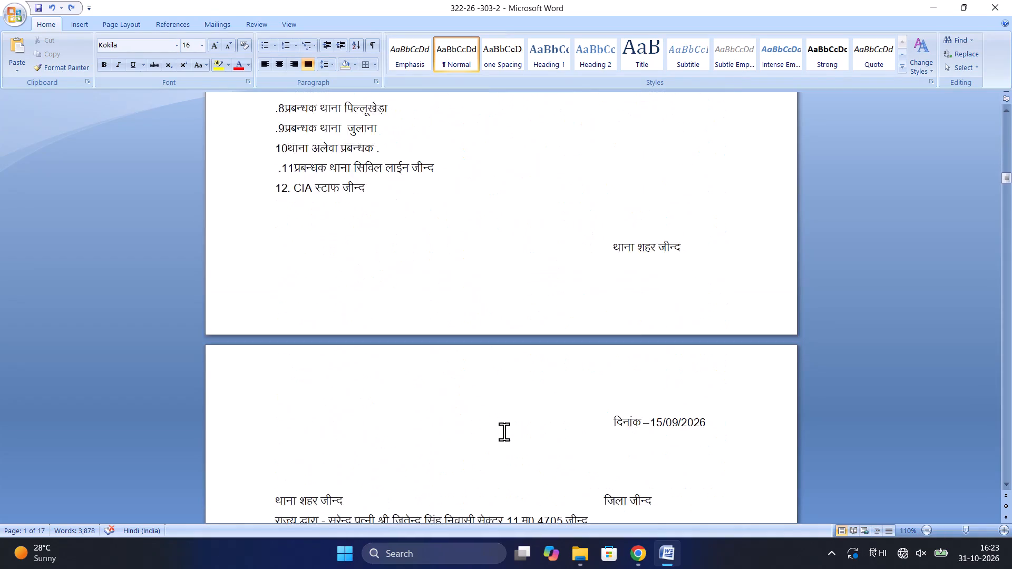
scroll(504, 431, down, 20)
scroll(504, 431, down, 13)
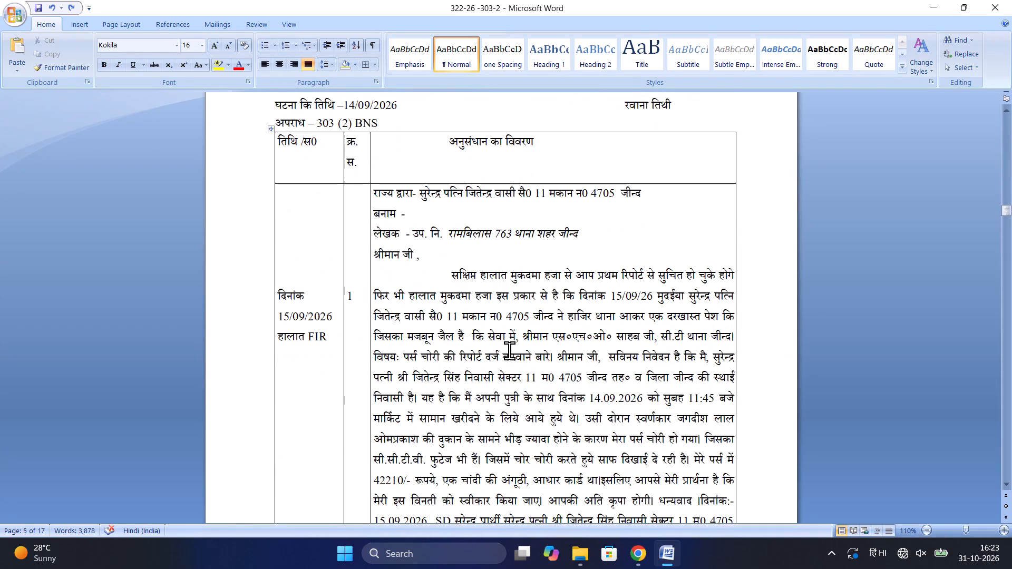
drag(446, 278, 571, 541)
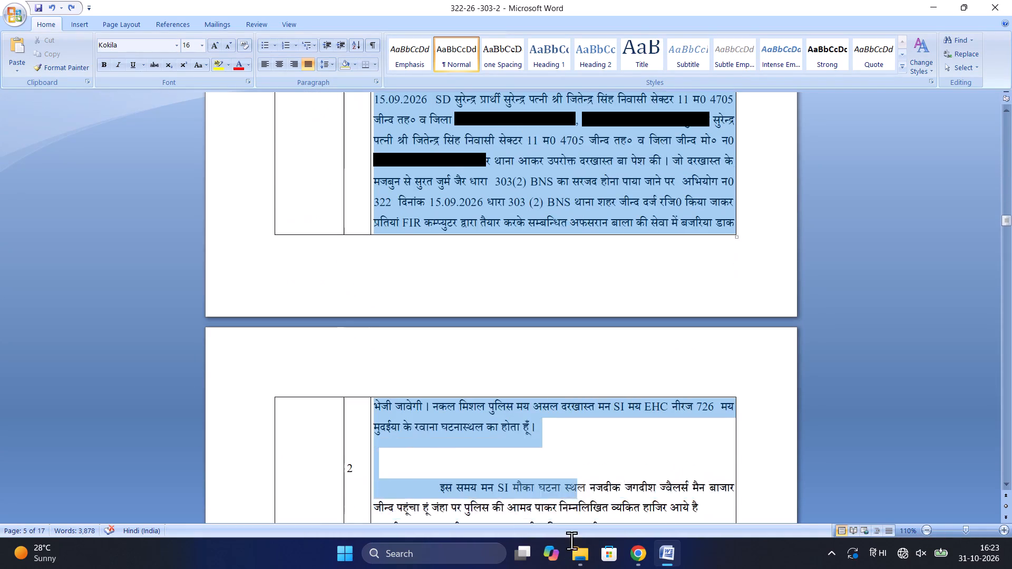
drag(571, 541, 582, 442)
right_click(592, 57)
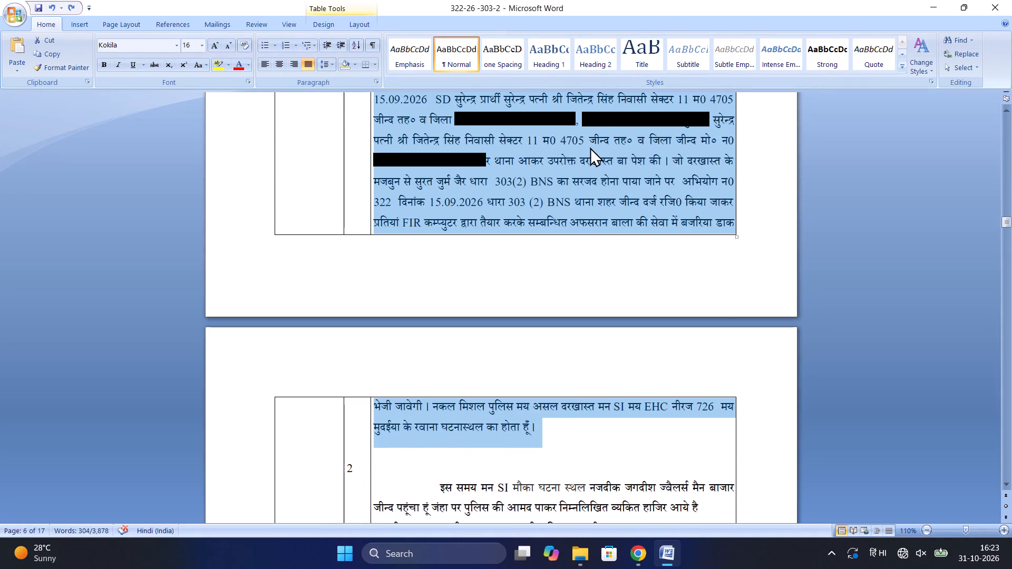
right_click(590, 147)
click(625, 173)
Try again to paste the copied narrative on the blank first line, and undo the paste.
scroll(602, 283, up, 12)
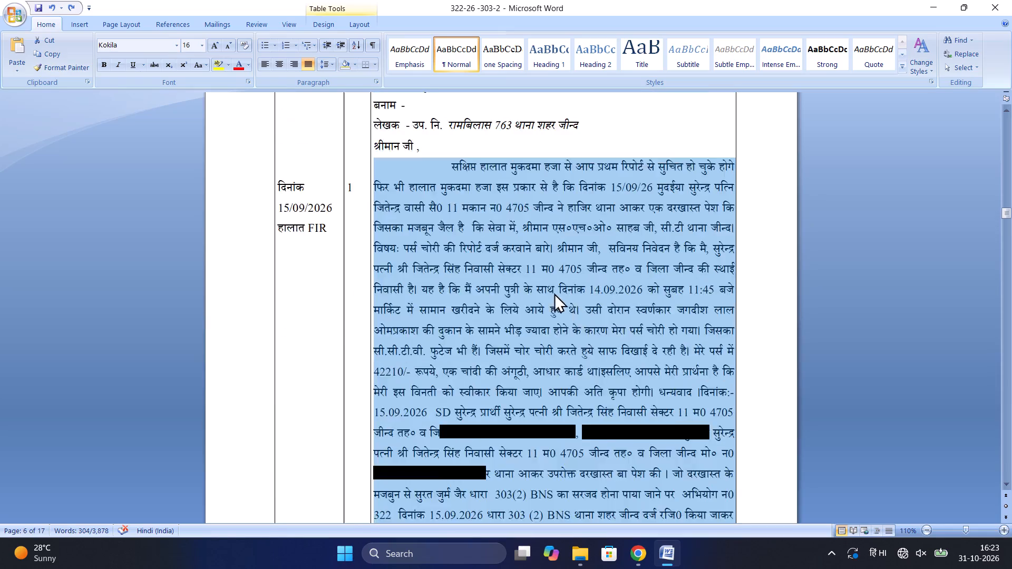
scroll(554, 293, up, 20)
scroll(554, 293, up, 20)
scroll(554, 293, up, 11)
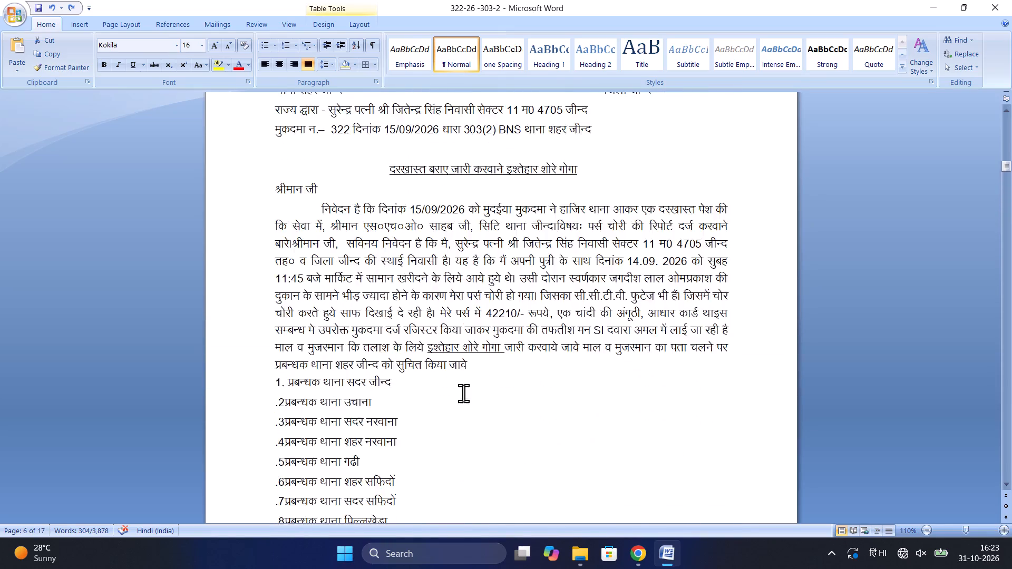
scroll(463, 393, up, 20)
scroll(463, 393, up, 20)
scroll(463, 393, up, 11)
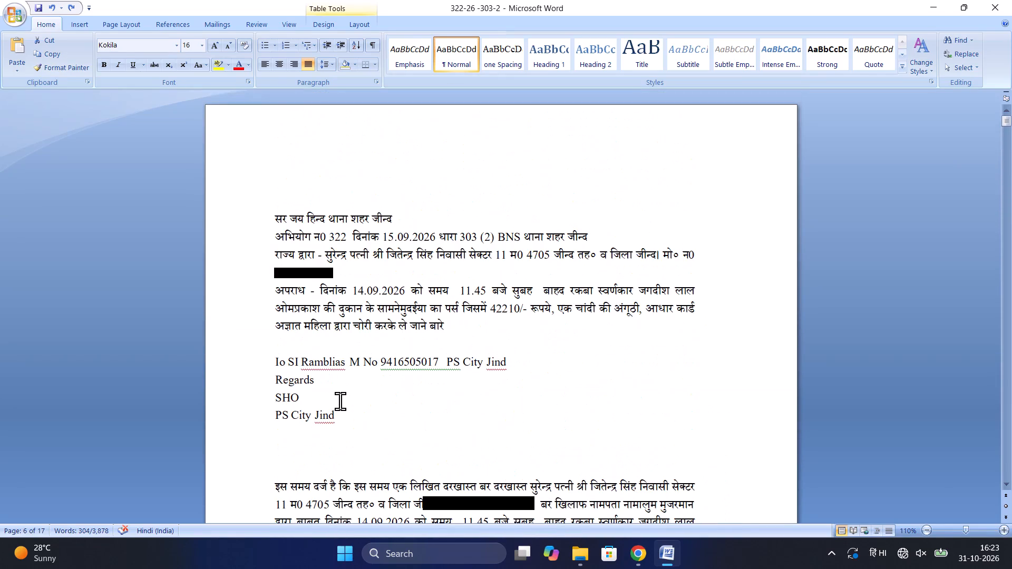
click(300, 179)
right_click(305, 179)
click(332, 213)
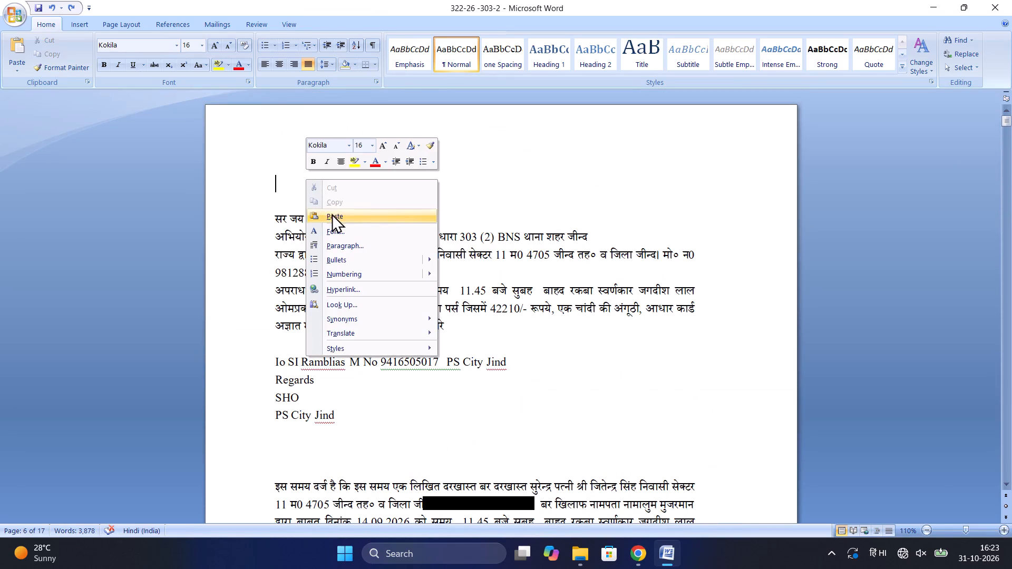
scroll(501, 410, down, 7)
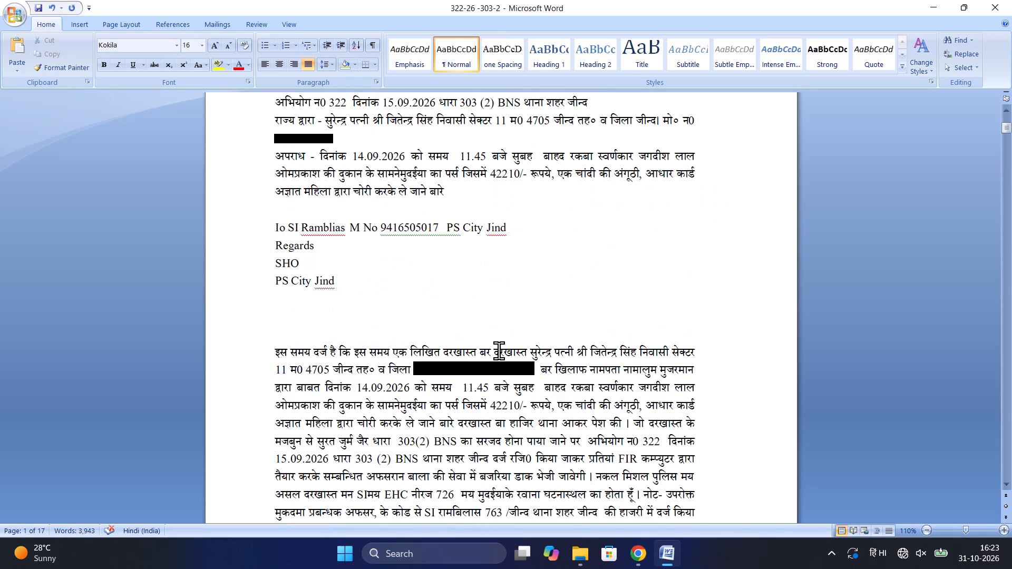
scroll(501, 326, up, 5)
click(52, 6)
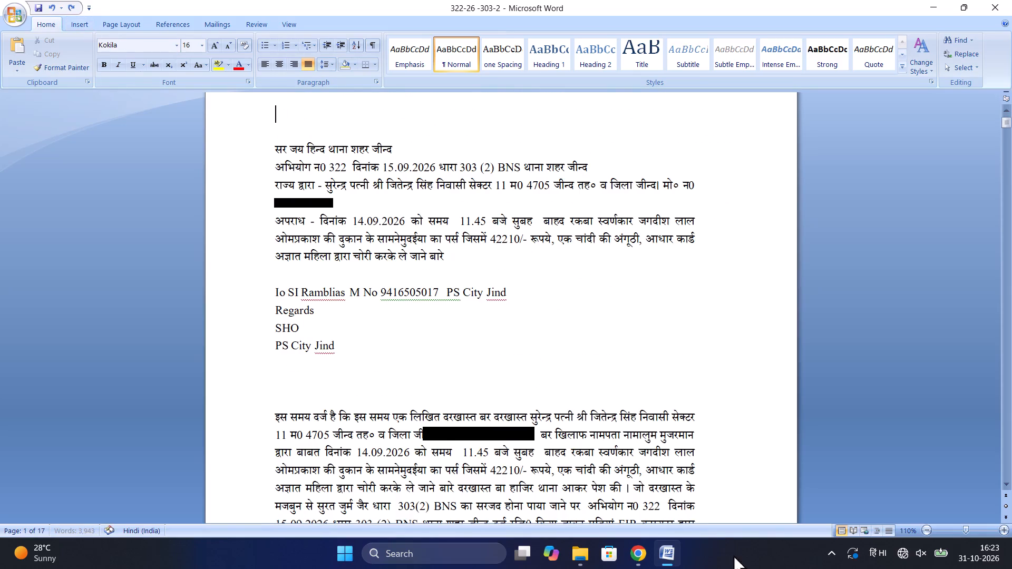
Copy the full entry 1 narrative from the investigation table again, ending at "रवाना घटनास्थल का होता हूँ".
scroll(735, 562, down, 20)
scroll(735, 562, down, 20)
scroll(735, 562, down, 9)
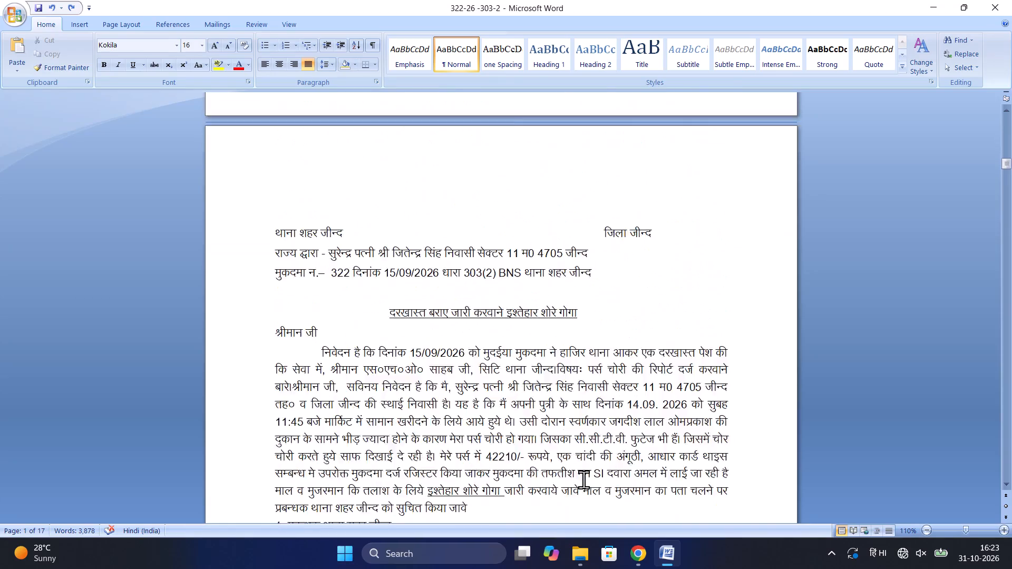
scroll(583, 479, down, 20)
scroll(583, 479, down, 20)
scroll(583, 479, down, 5)
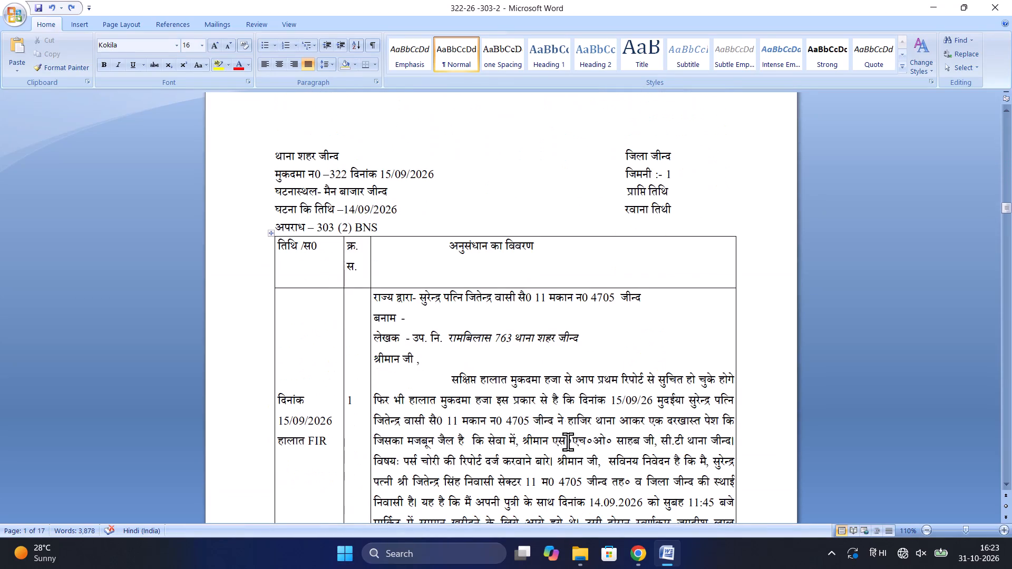
drag(450, 379, 550, 483)
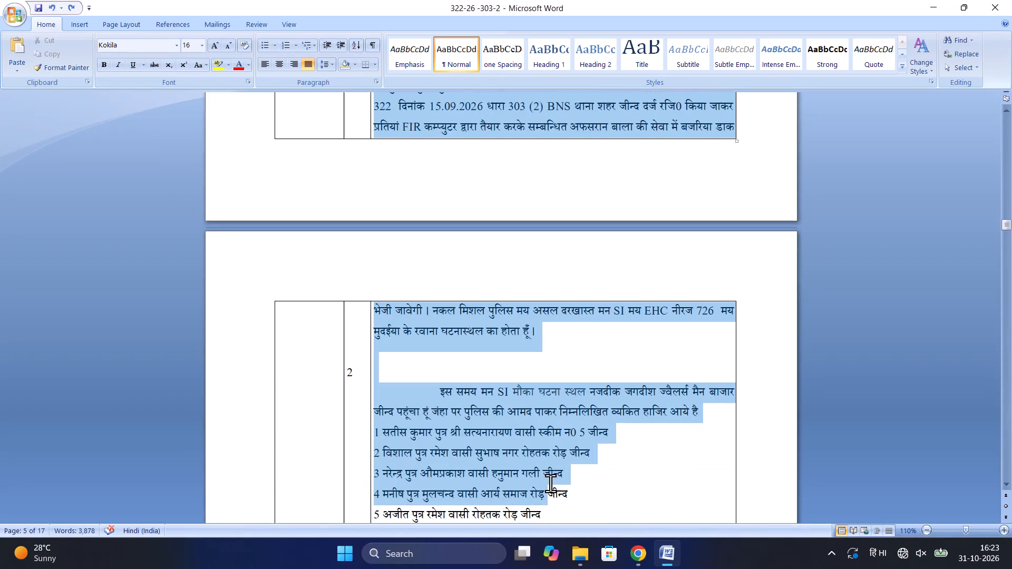
drag(550, 483, 560, 340)
right_click(570, 158)
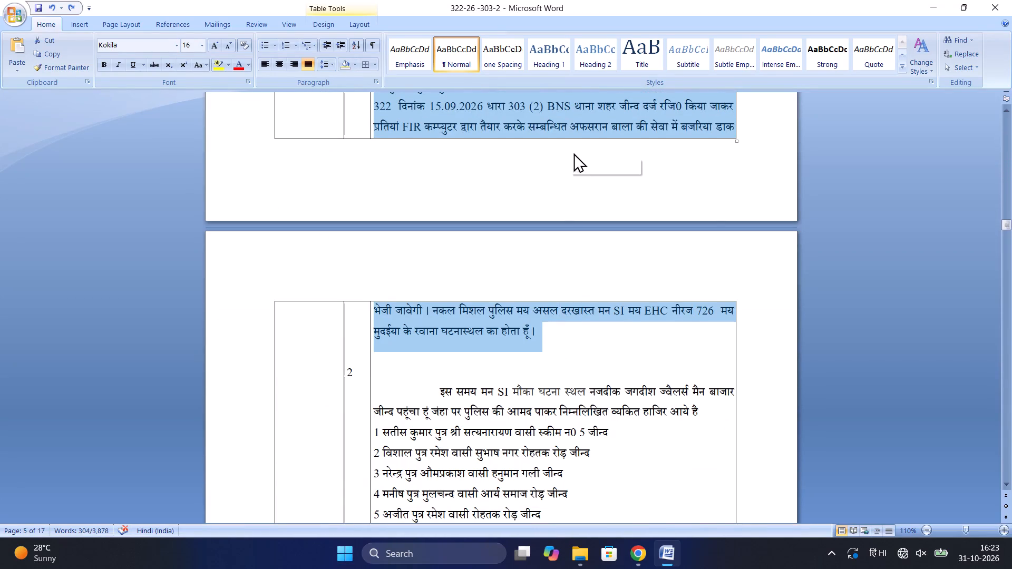
right_click(572, 127)
click(609, 149)
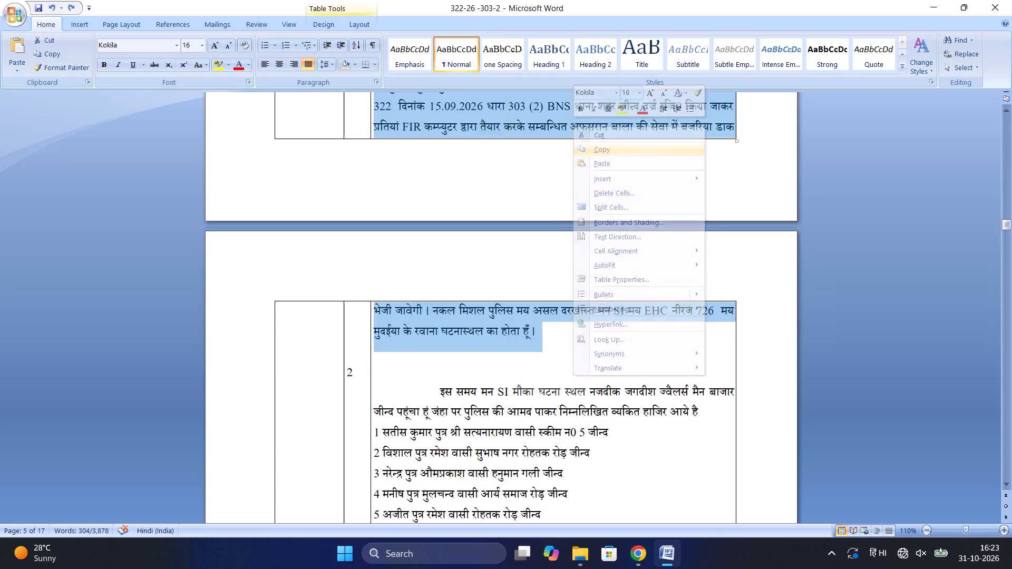
Paste the copied narrative on the blank first line at the top of the document.
scroll(526, 411, up, 20)
scroll(526, 411, up, 20)
scroll(526, 411, up, 11)
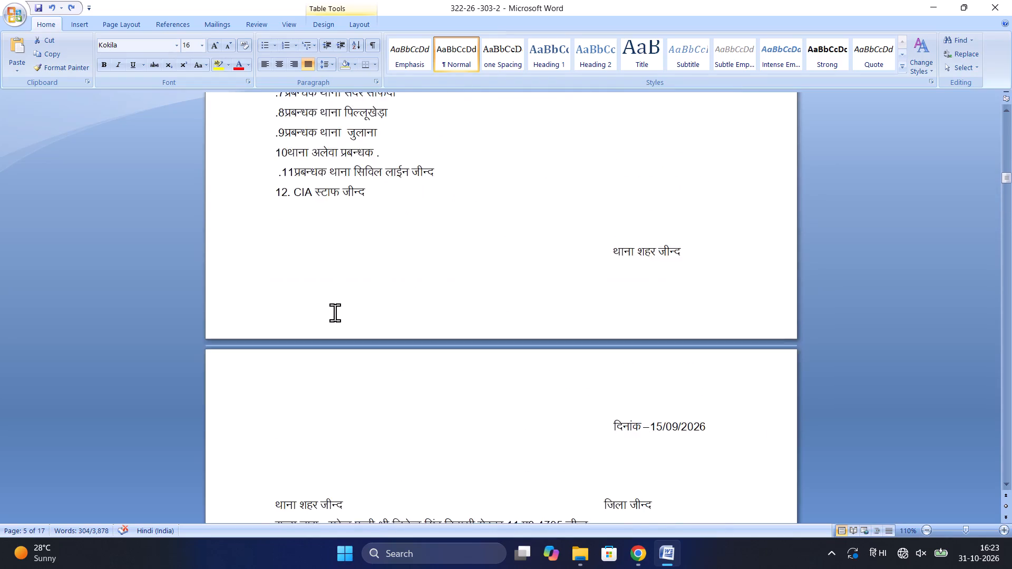
scroll(335, 312, up, 20)
scroll(335, 312, up, 20)
scroll(335, 312, up, 20)
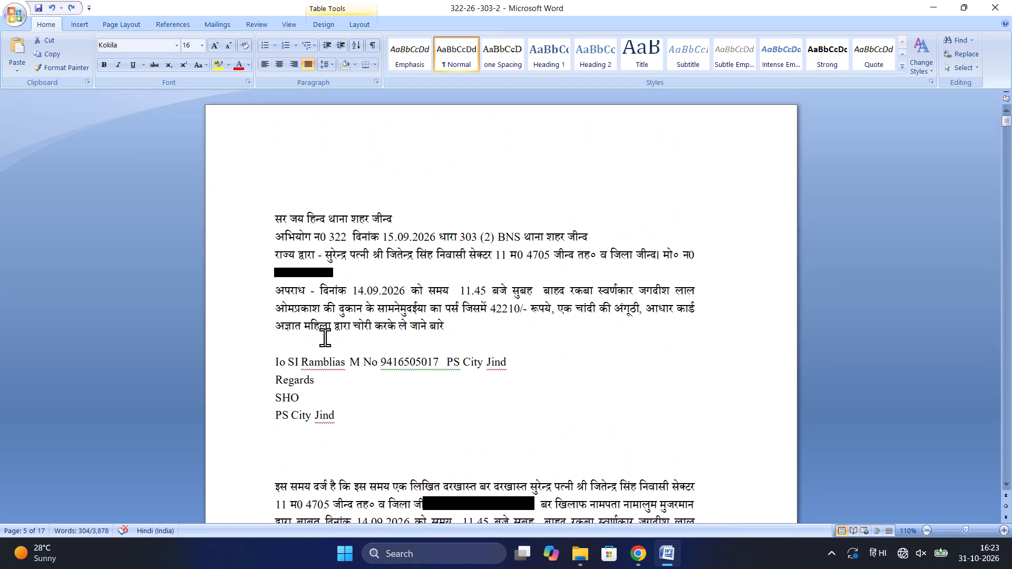
scroll(325, 337, up, 2)
click(295, 173)
right_click(298, 174)
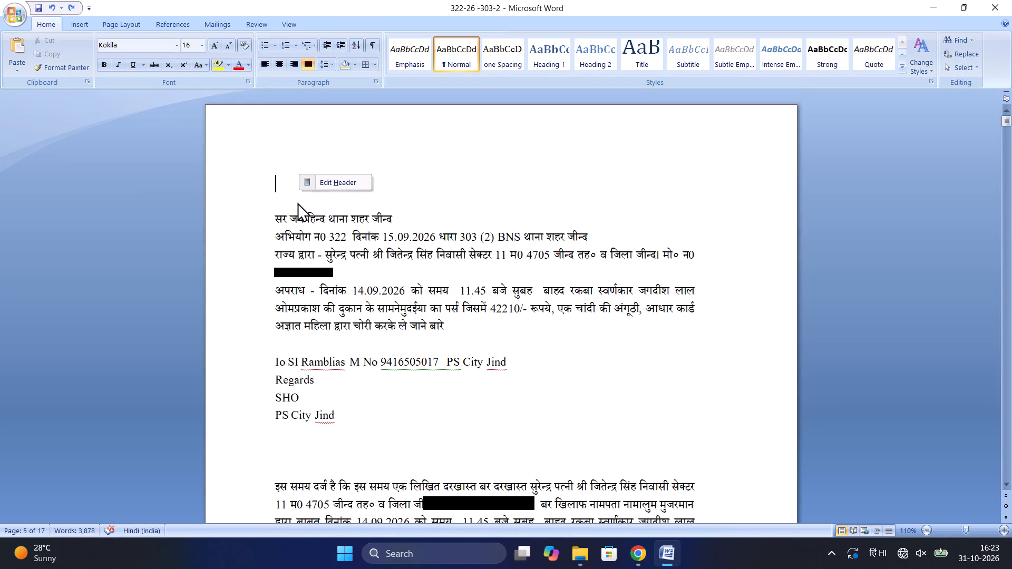
right_click(297, 202)
click(340, 238)
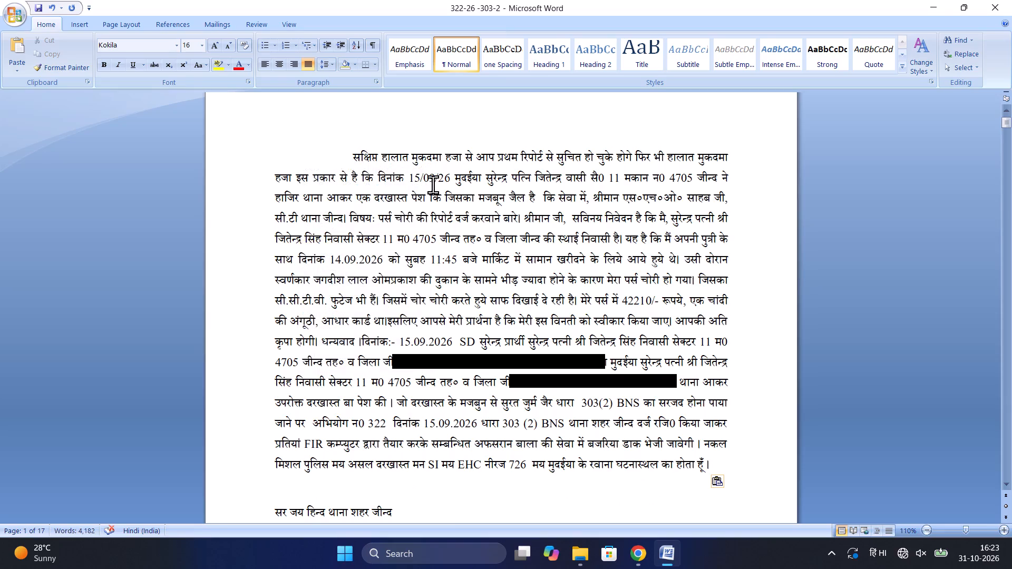
Remove the excess blank space before "सक्षिप्त हालात मुकदमा" at the start of the pasted narrative.
click(280, 158)
key(Delete)
key(Delete)
key(Delete)
key(Delete)
key(Delete)
key(Delete)
key(Delete)
key(Delete)
key(Delete)
key(Delete)
key(Delete)
key(Delete)
key(Delete)
key(Delete)
key(Delete)
key(Delete)
key(Delete)
key(Delete)
key(Delete)
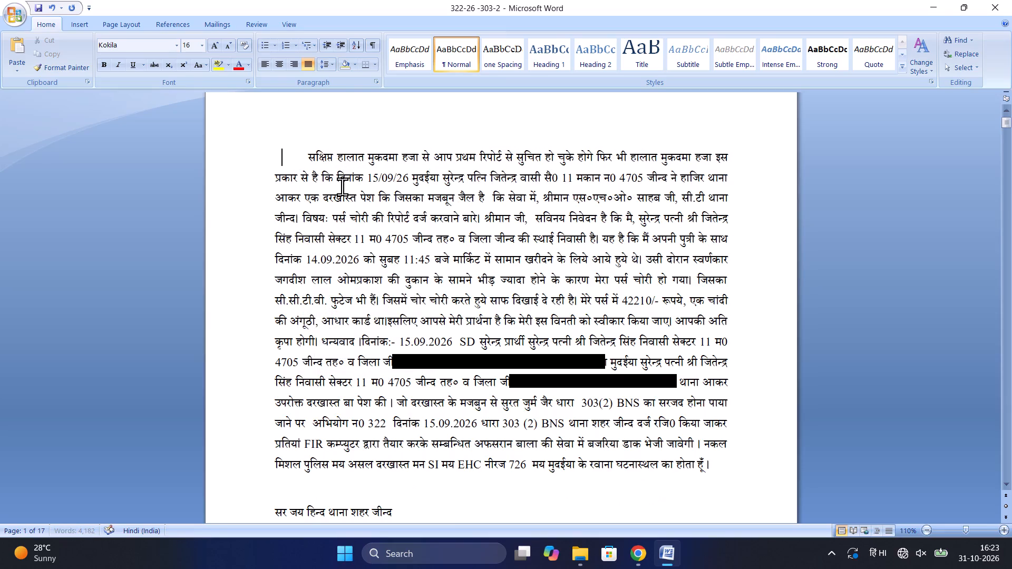
key(Delete)
key(Delete)
key(Delete)
key(Delete)
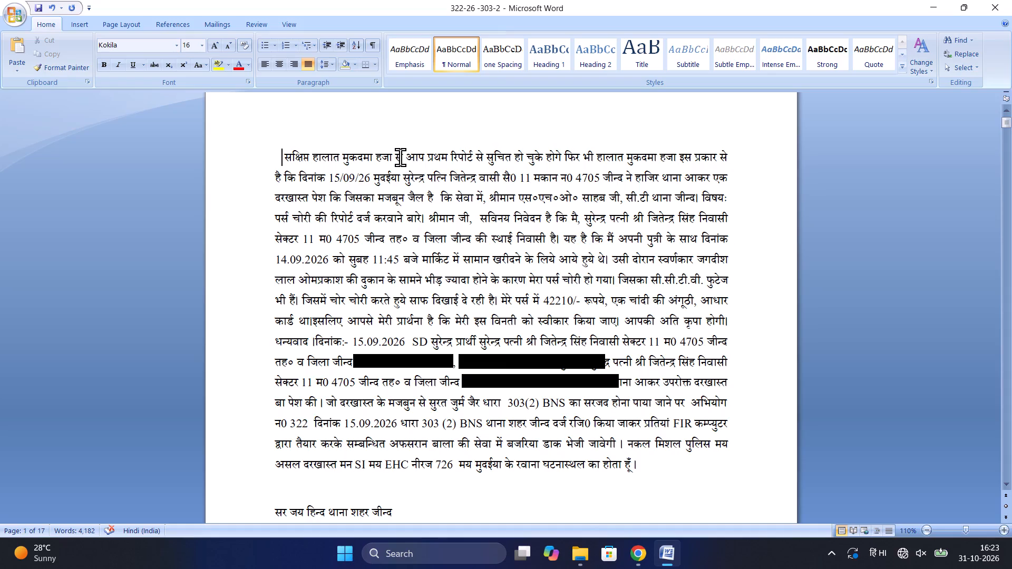
Delete the opening sentence's wording from "से आप प्रथम रिपोर्ट" through "फिर भी हालात मुकदमा हजा".
drag(396, 156, 624, 172)
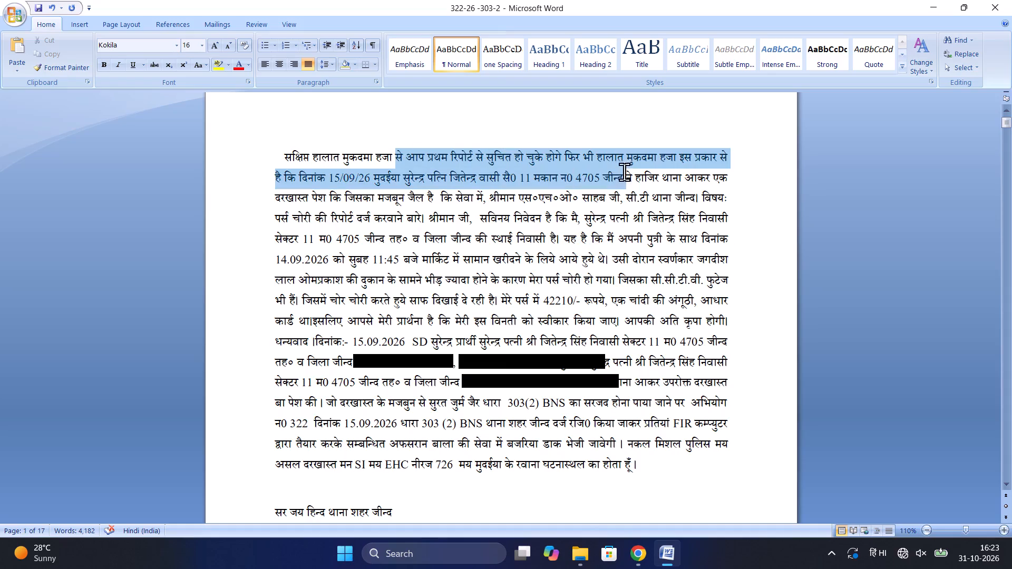
drag(624, 172, 665, 160)
key(Delete)
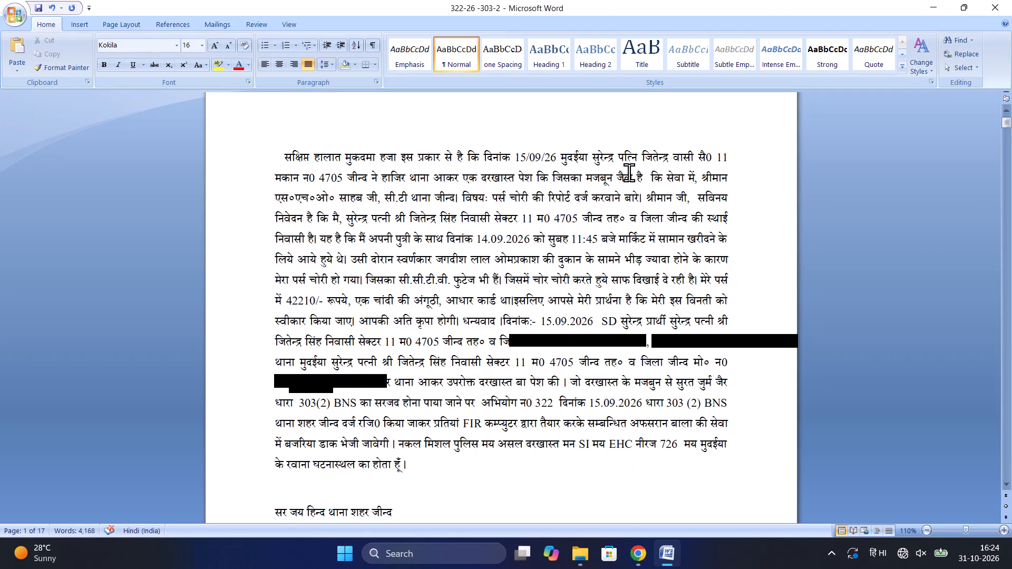
Insert "को" after the date 15/09/26 in the narrative's opening sentence.
click(562, 161)
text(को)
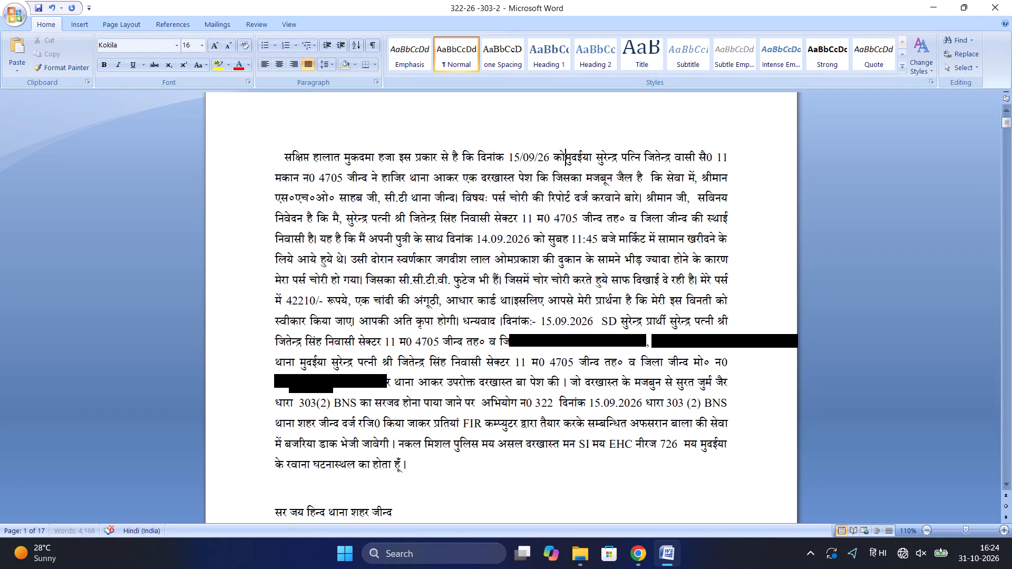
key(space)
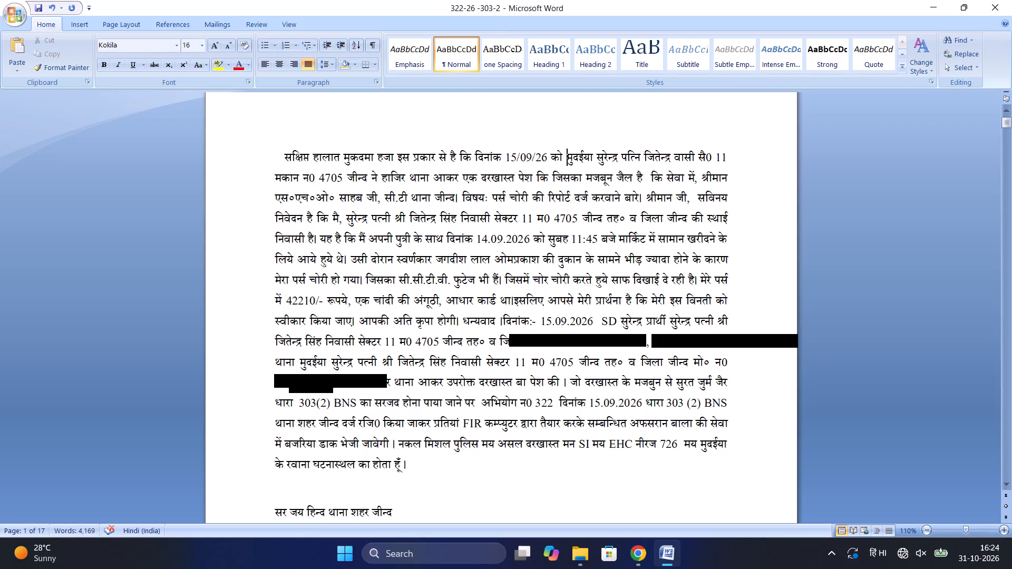
Review the narrative's wording from the complainant's details onward, past the mention of the written application.
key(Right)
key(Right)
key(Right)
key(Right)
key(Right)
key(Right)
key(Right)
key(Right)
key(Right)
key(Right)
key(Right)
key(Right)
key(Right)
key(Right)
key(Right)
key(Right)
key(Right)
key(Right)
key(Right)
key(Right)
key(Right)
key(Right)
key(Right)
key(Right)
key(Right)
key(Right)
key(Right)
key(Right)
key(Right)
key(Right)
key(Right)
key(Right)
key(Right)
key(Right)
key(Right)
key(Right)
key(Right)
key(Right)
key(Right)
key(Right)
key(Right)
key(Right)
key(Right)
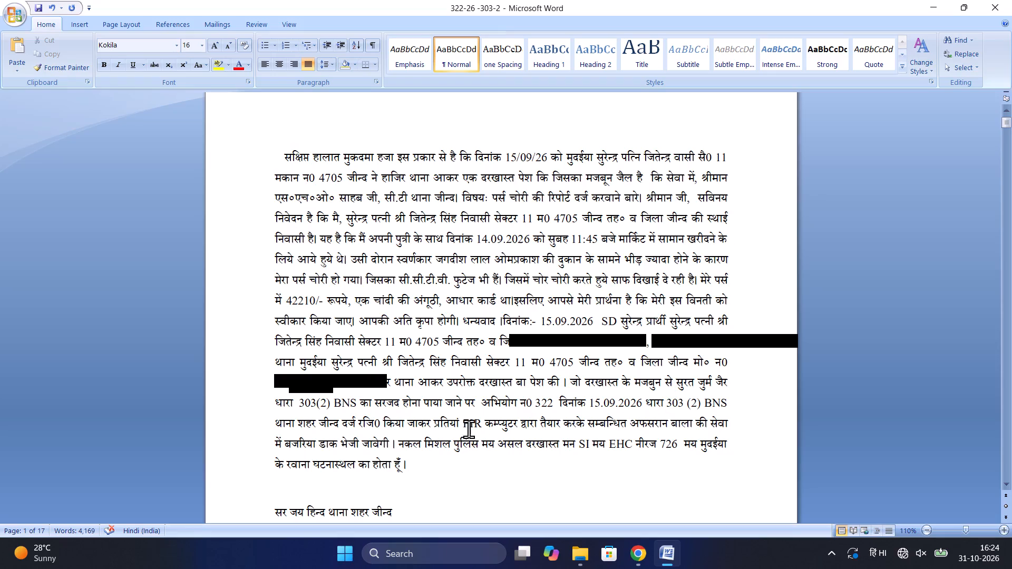
Replace the ending from "प्रतियां FIR" with "मुकदमा हजा की तपतीश SI", the officer's name and number, "थाना शहर जीन्द दवारा अमल मे लाई गई ।दौराने".
drag(434, 426, 456, 463)
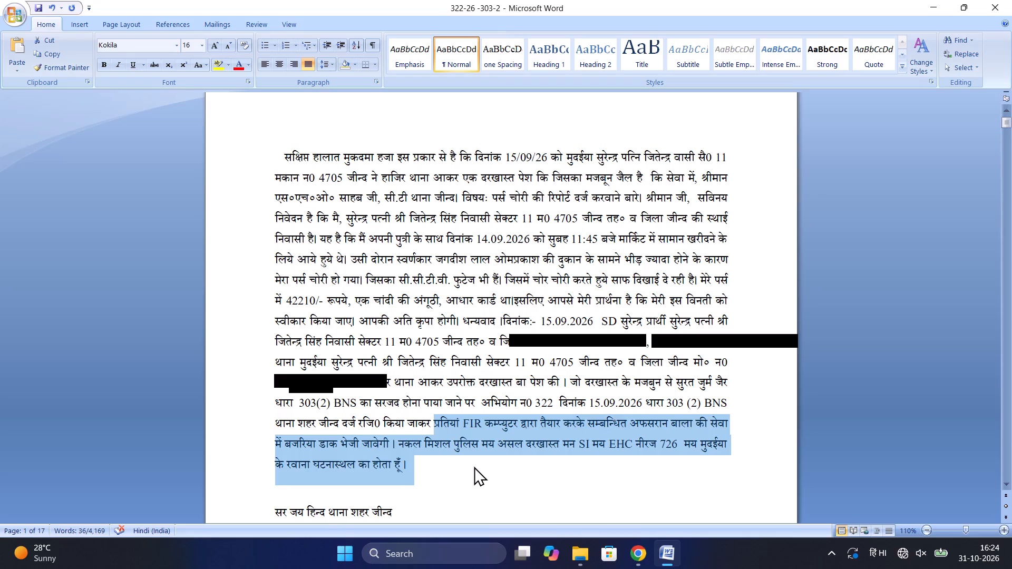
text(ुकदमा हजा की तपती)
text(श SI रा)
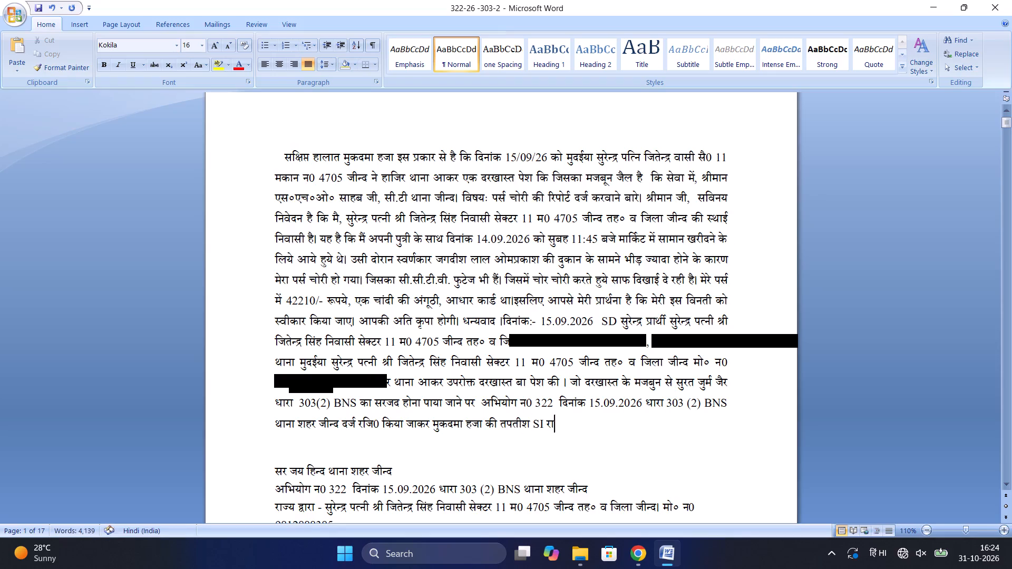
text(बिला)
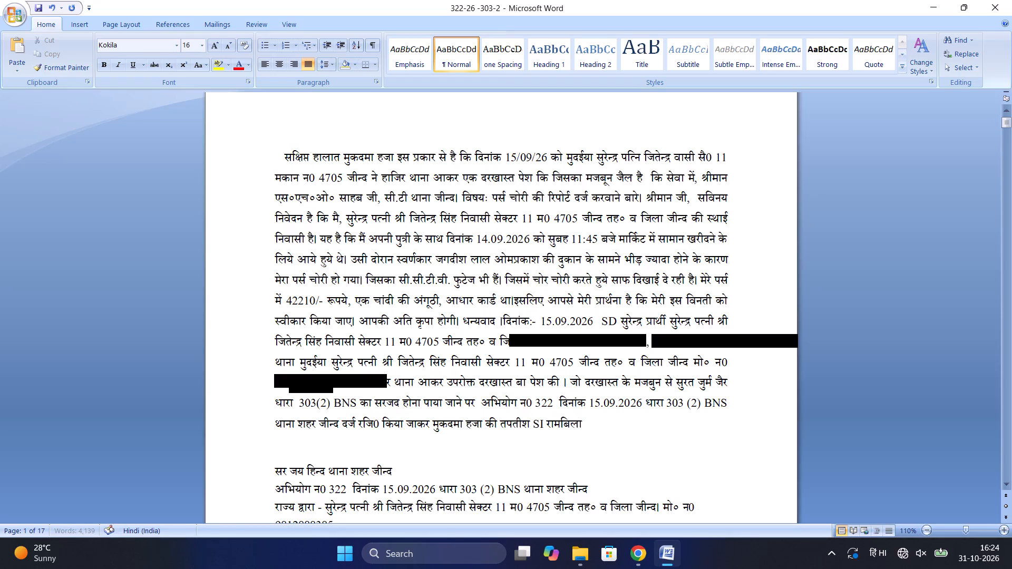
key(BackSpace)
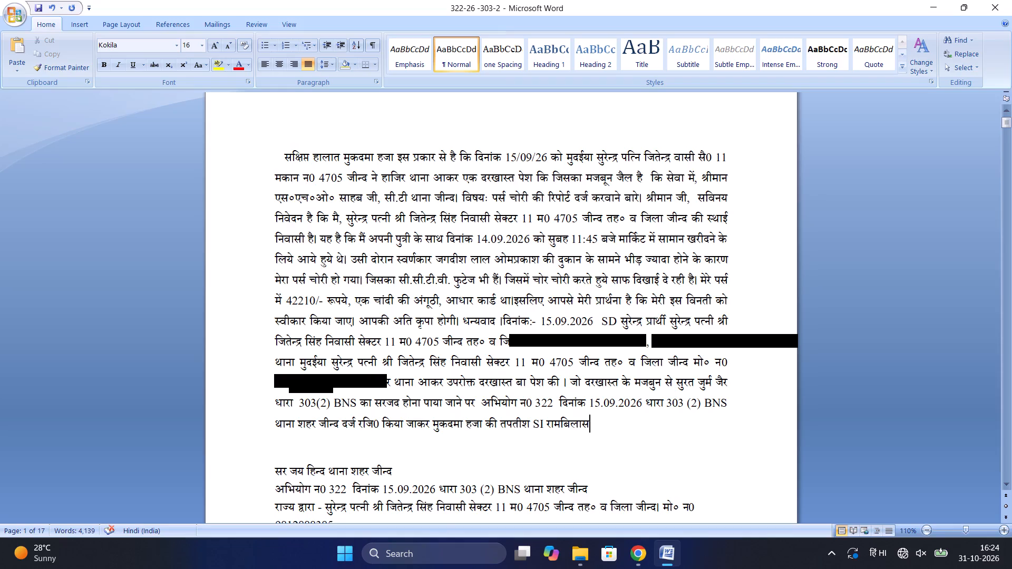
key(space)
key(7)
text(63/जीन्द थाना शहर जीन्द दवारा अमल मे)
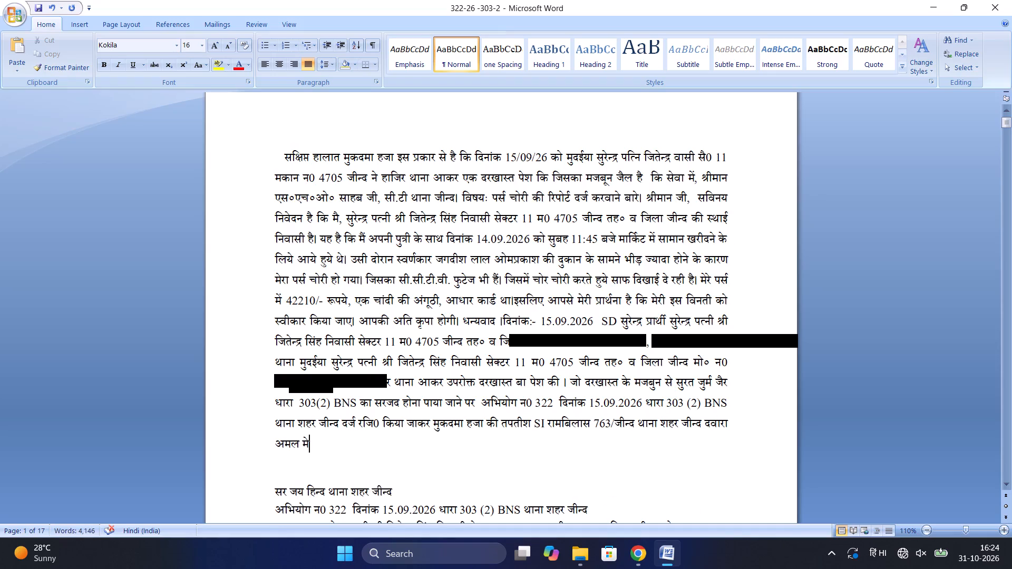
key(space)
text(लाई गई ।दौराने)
Complete the sentence after "दौराने" with "तपतीश घटनास्थल का मौका मुलाहजा किया गया ।".
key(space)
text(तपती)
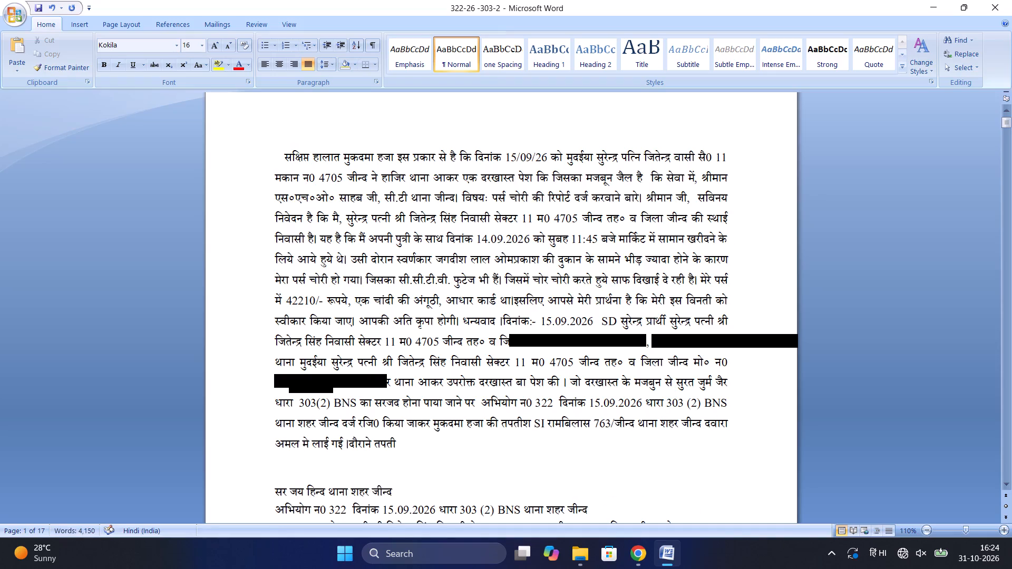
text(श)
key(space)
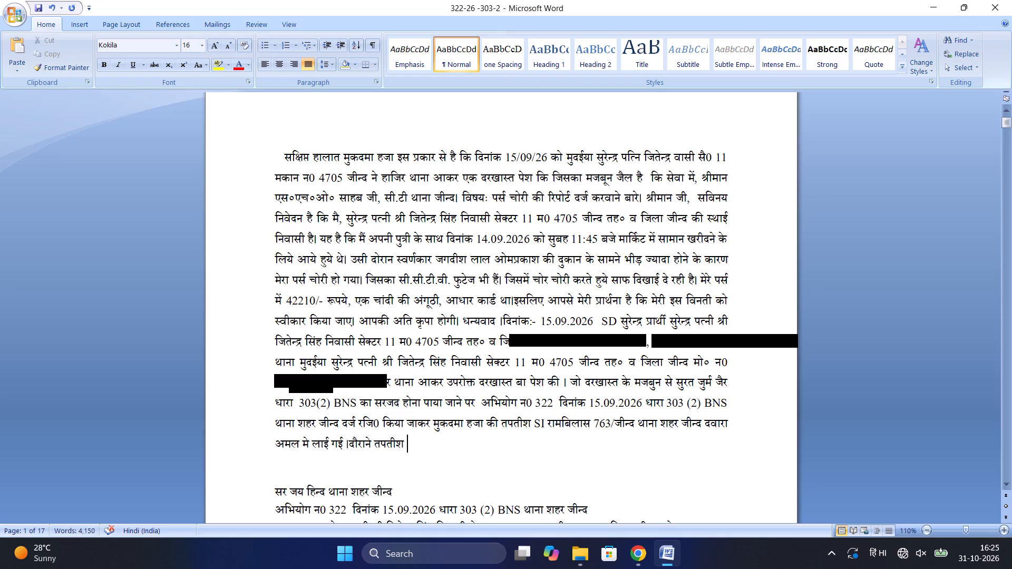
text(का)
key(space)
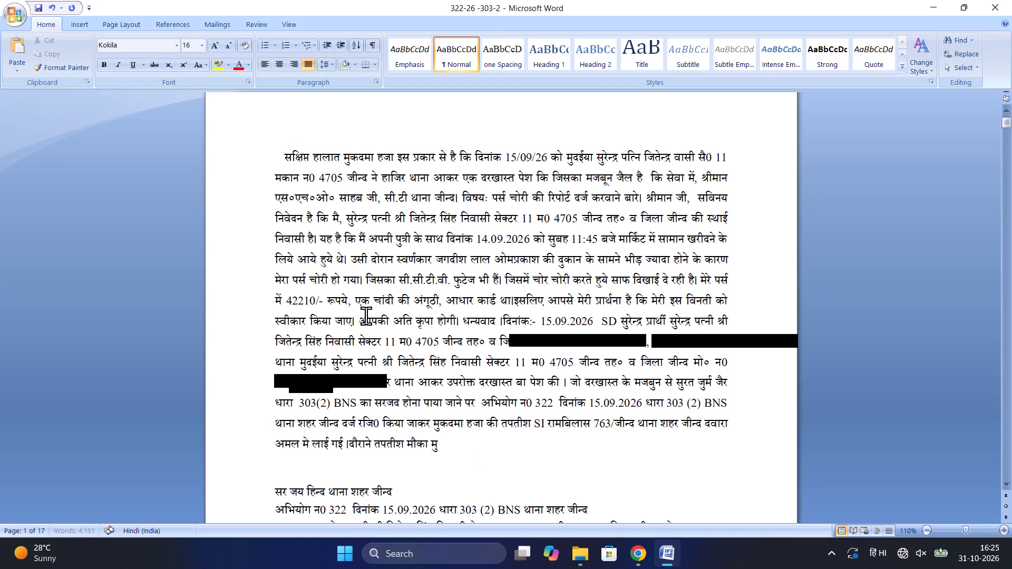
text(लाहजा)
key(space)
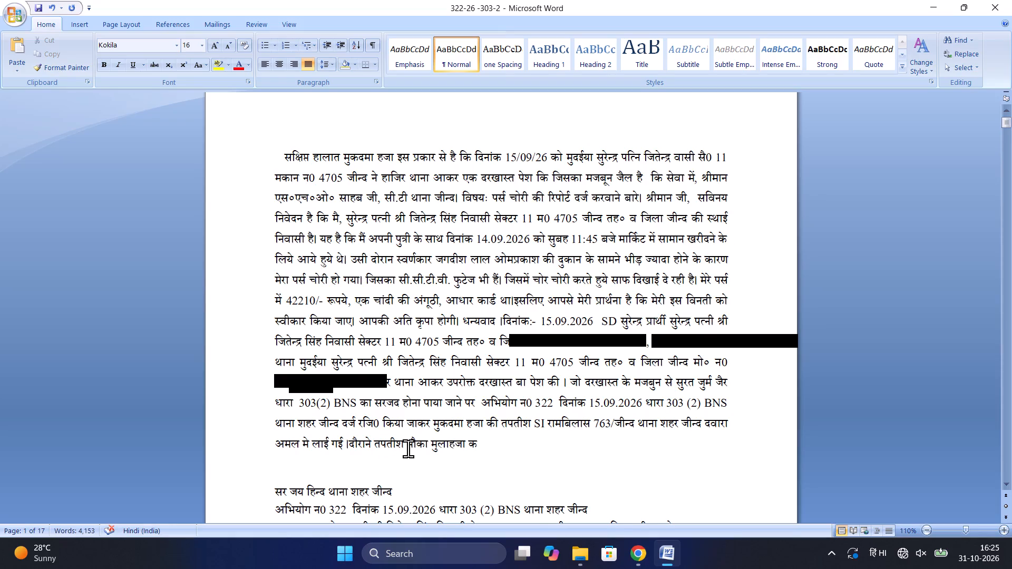
click(409, 448)
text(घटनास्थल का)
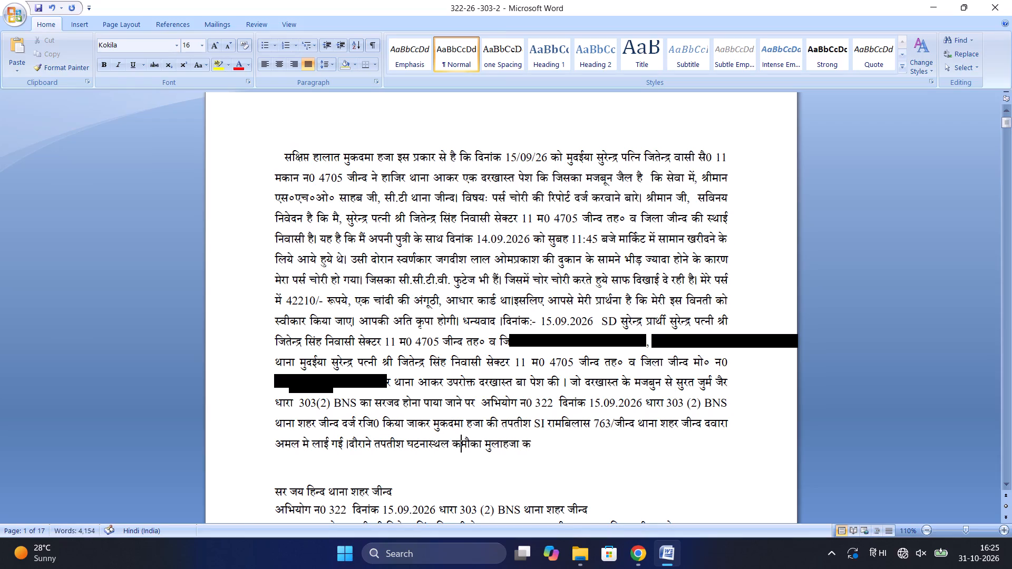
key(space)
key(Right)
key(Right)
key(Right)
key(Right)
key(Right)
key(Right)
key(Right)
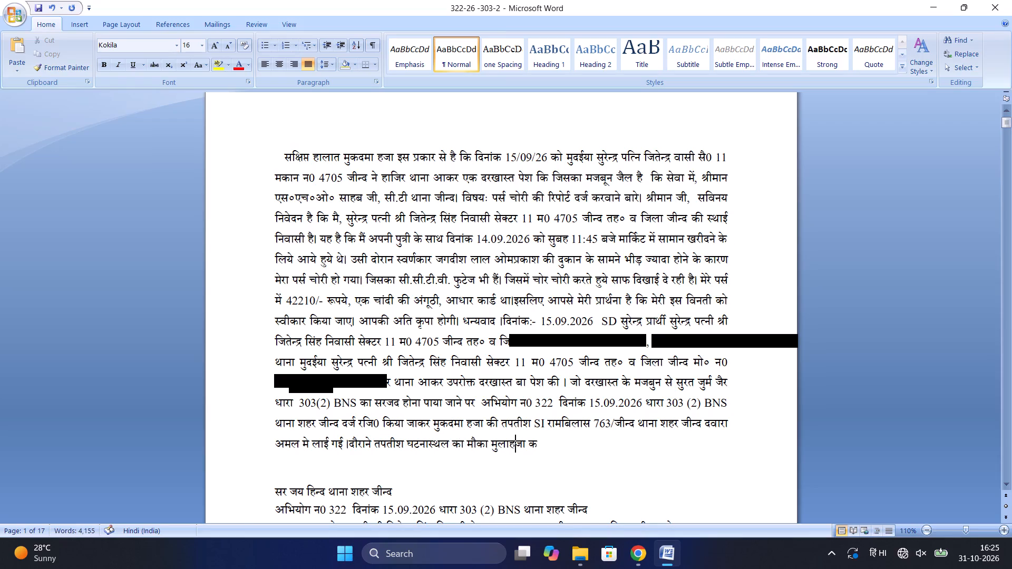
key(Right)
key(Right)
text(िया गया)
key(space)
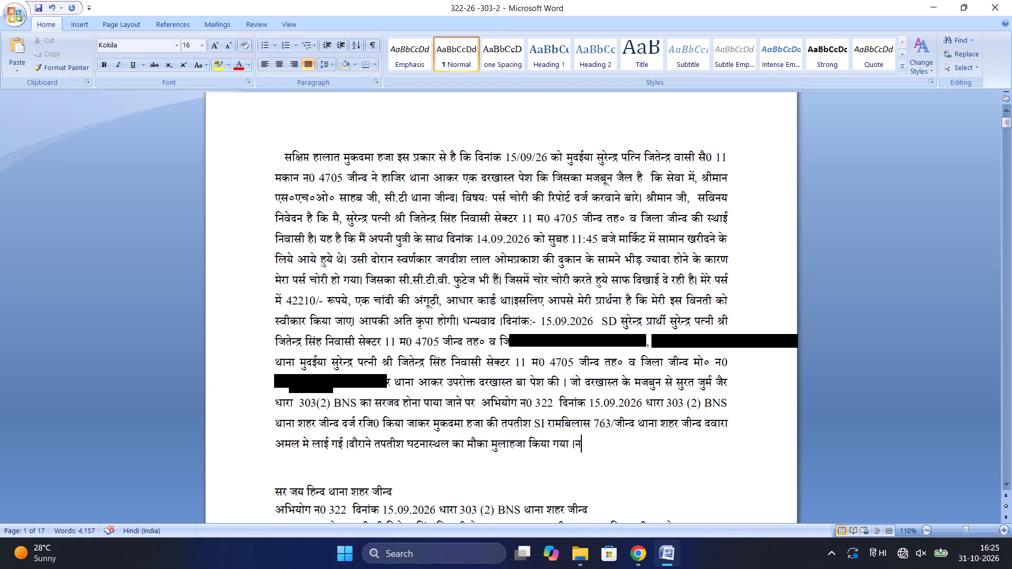
Add the sentence "मौका घटनास्थल का नक्शा मौका नजरी तैयार किया गया ।" at the narrative's end.
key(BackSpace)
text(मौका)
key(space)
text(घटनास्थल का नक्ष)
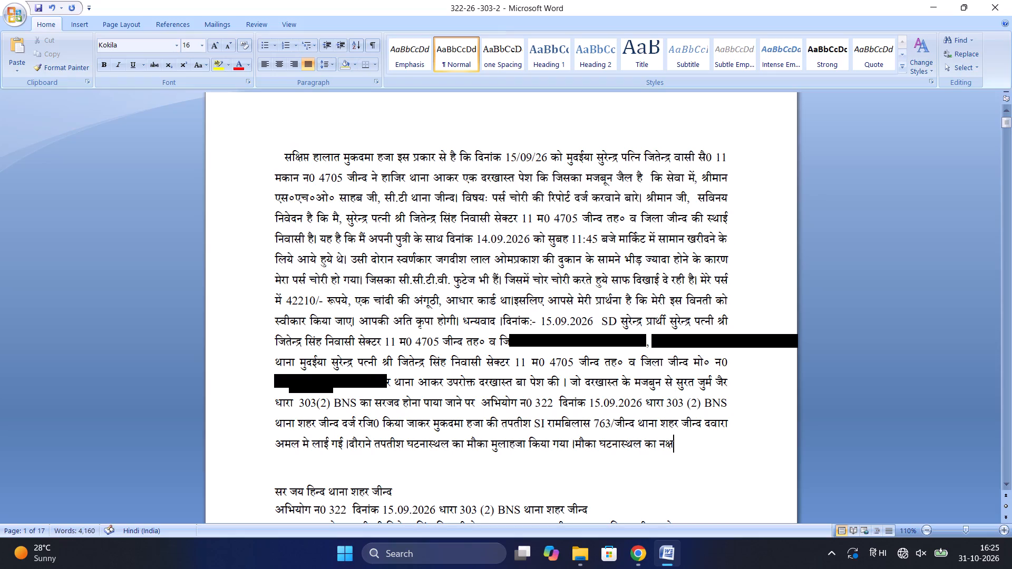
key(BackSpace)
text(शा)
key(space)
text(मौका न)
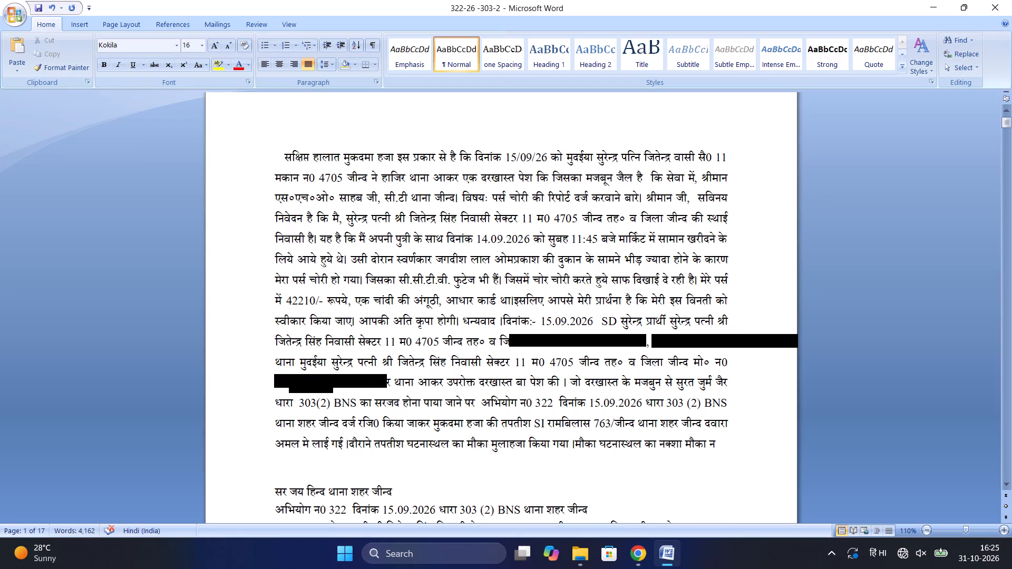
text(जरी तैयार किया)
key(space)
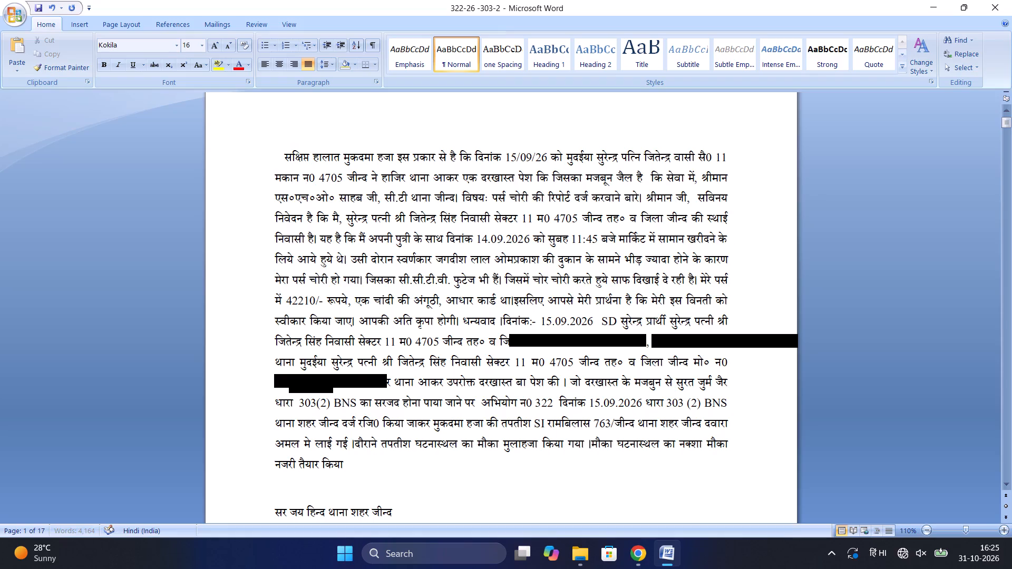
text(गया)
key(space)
Add the closing sentence "चोरी शुदा माल मुकदमा बारे CIA गजट व शोरे गोगा तैयार करके बजरिया डाक CRO शाखा जीन्द भिजवाए गए ।".
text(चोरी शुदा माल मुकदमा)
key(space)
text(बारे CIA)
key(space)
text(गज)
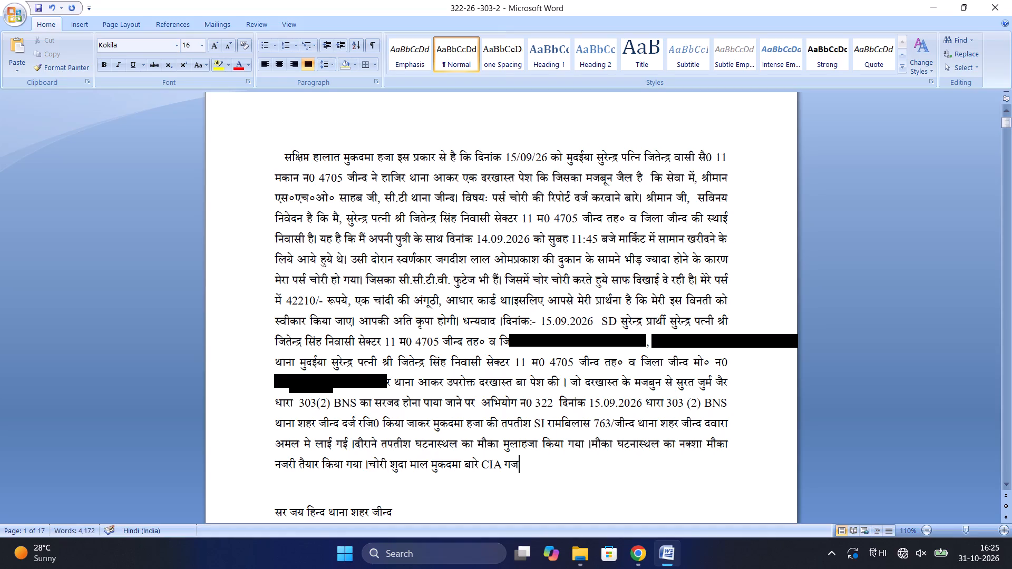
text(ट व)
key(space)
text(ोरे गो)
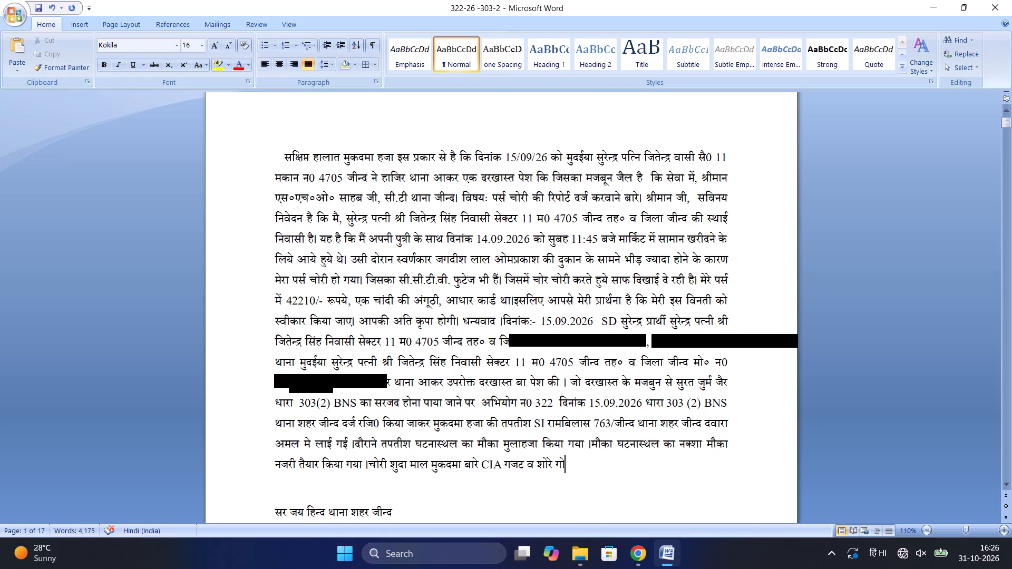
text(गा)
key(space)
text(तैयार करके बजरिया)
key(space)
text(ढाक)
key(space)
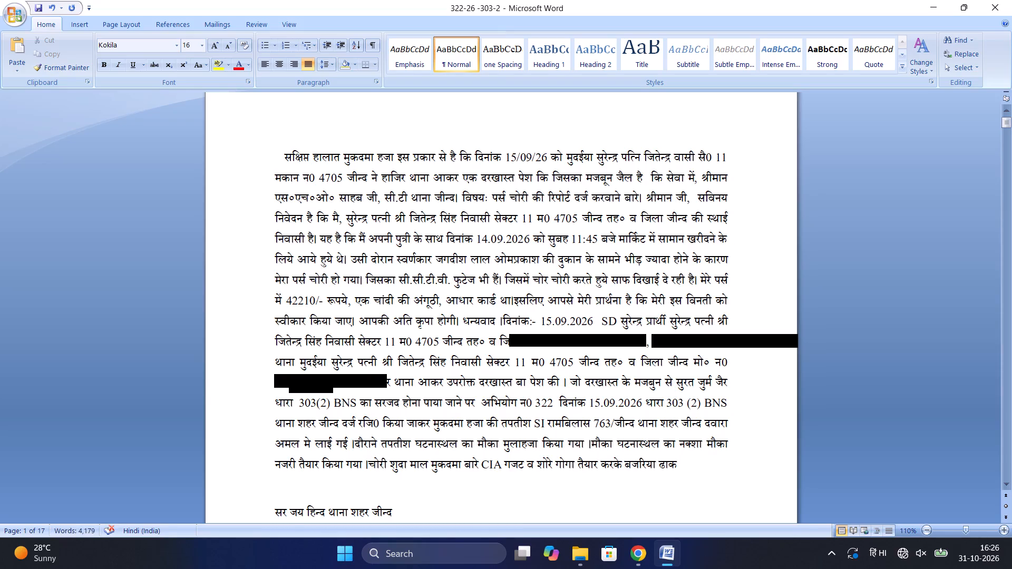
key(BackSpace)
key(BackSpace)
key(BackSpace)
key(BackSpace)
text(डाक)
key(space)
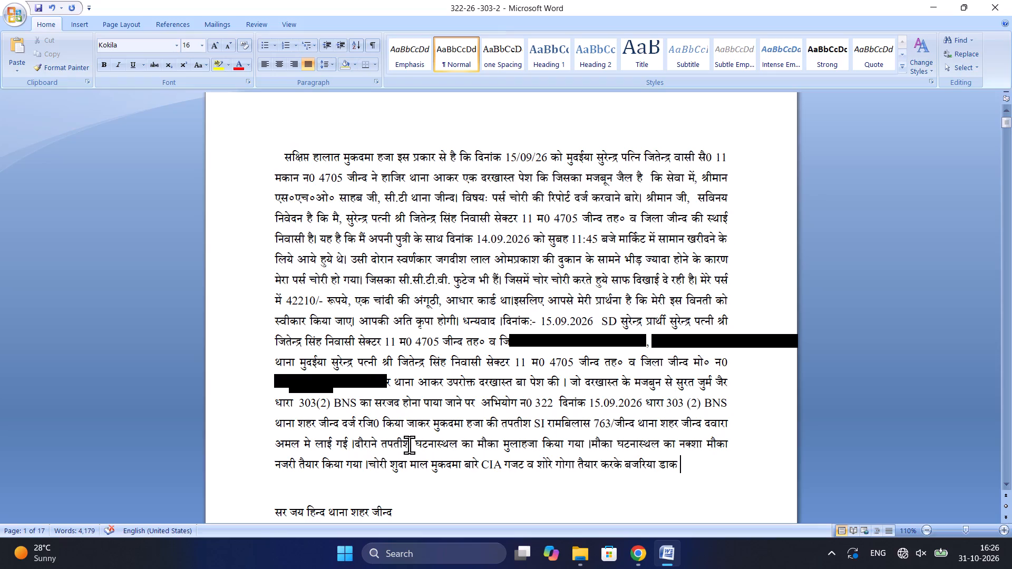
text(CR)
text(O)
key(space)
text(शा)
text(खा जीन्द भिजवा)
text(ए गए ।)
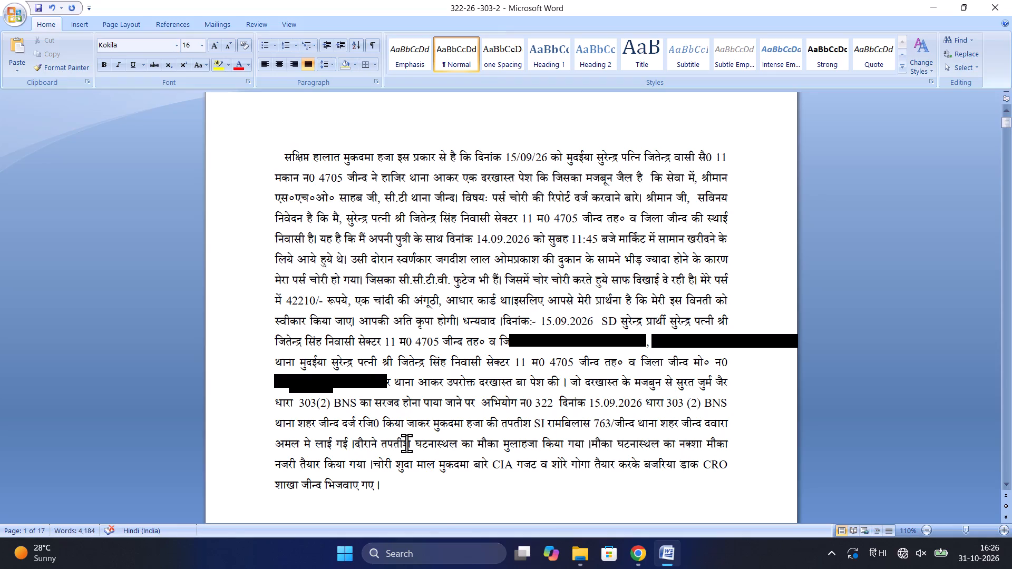
Save the document.
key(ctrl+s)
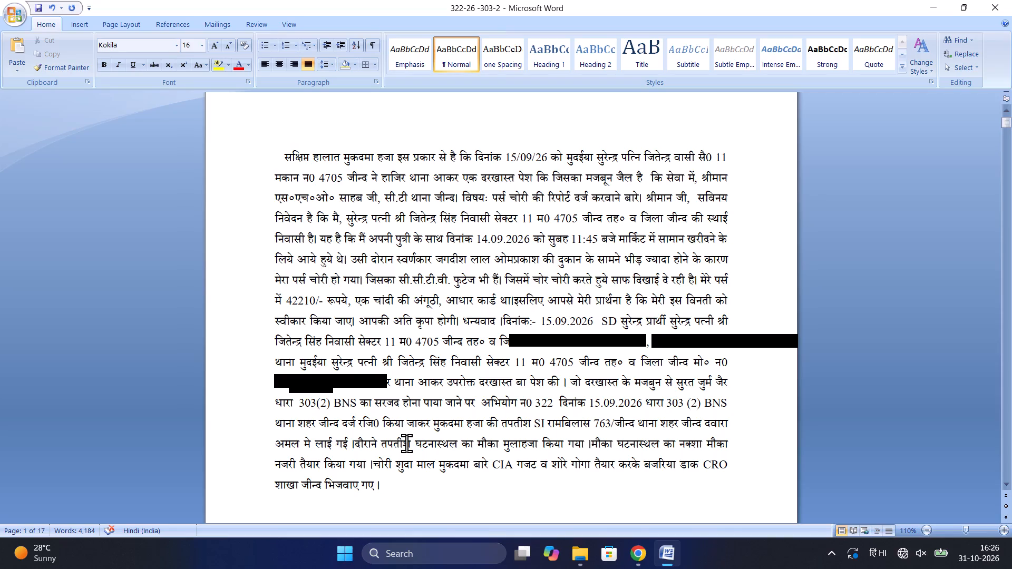
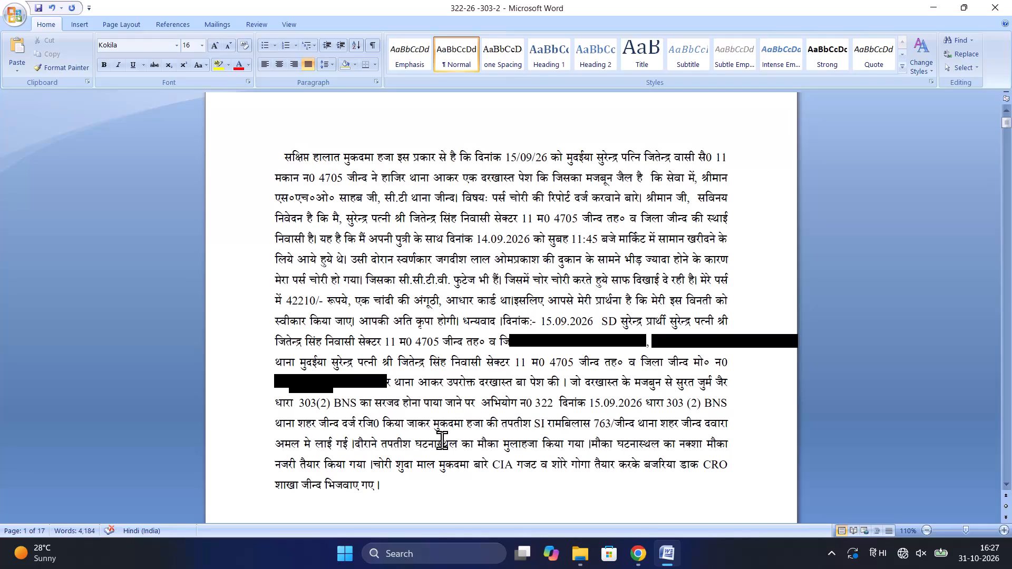
Add the sentence "पुर्व मे चोरी करने वाले चोरो से सम्पर्क किया गया" at the end of the narrative.
text(पुर)
text(्व मे)
key(space)
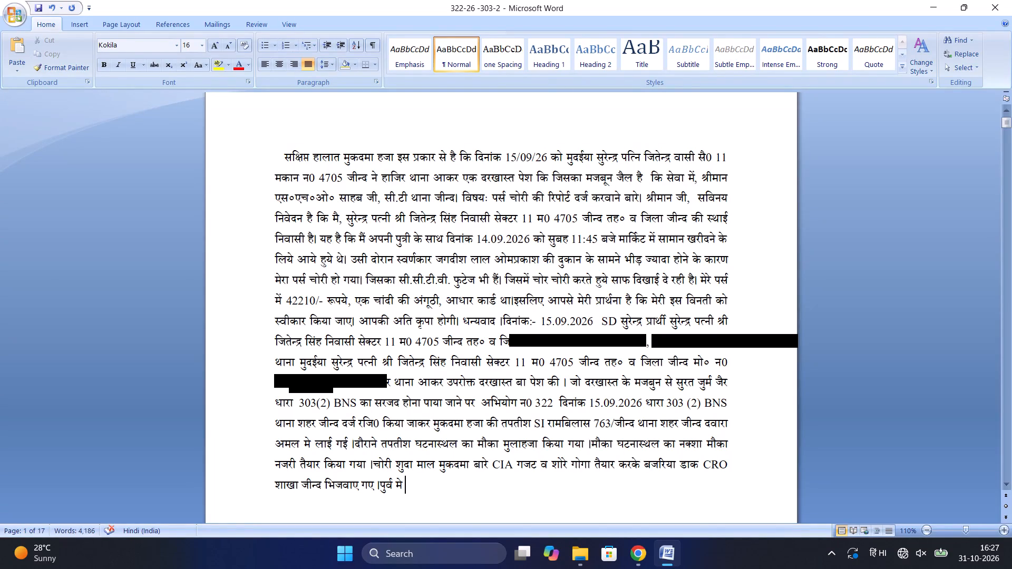
key(BackSpace)
key(space)
text(चोरी करने ब)
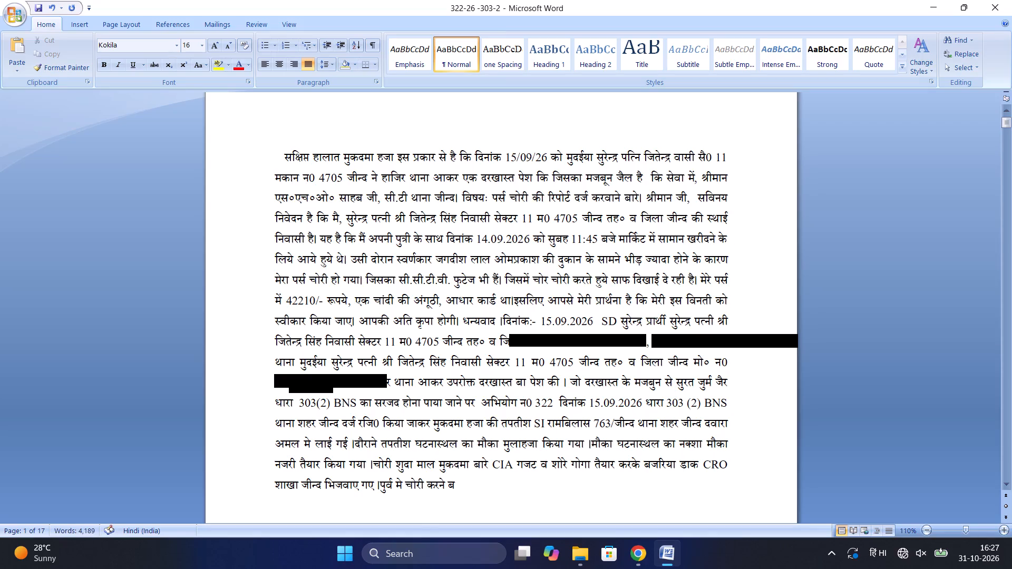
text(वाले चोरो से सम्पर्क किया गया)
key(space)
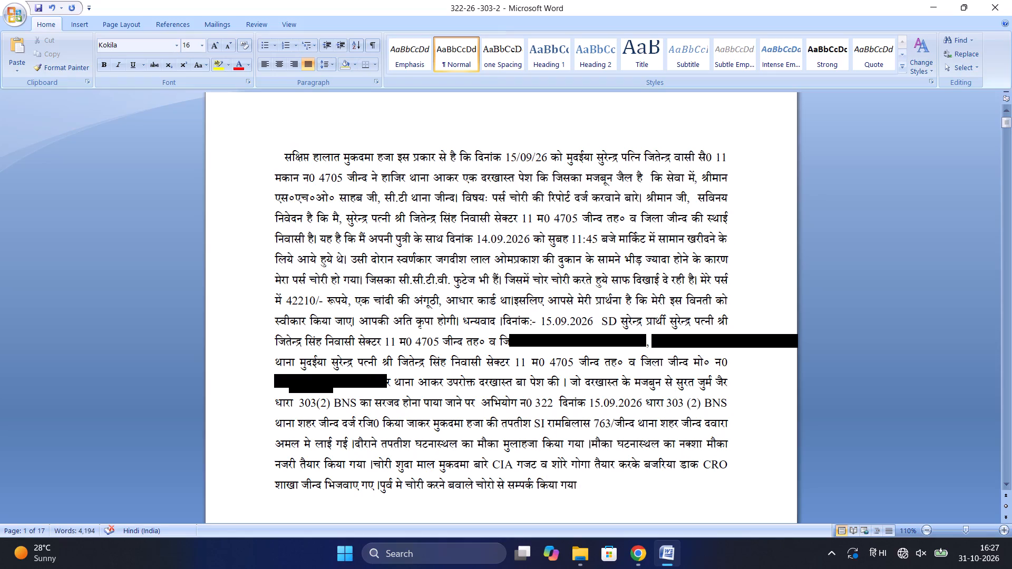
click(408, 486)
click(456, 484)
key(BackSpace)
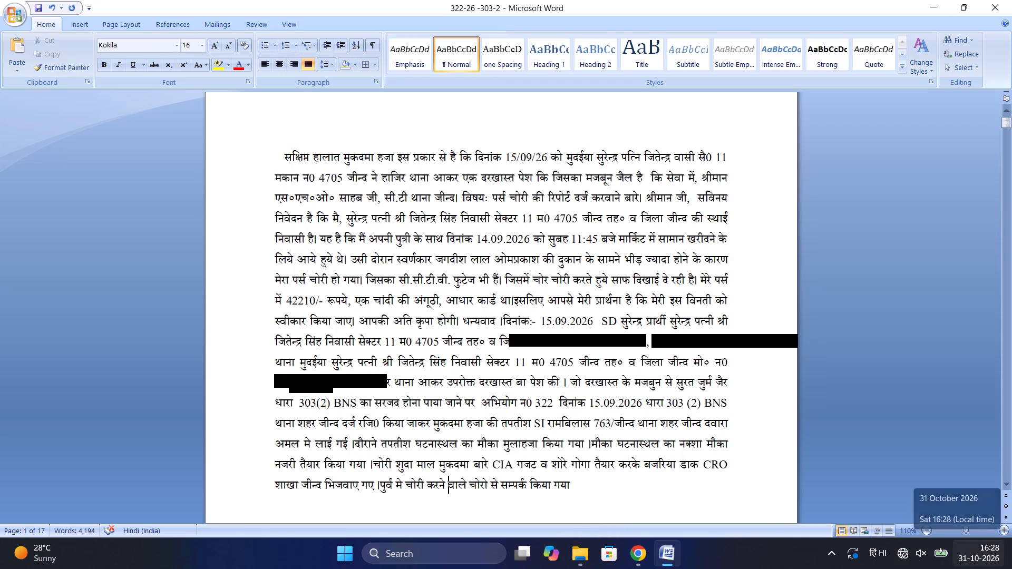
drag(729, 463, 644, 462)
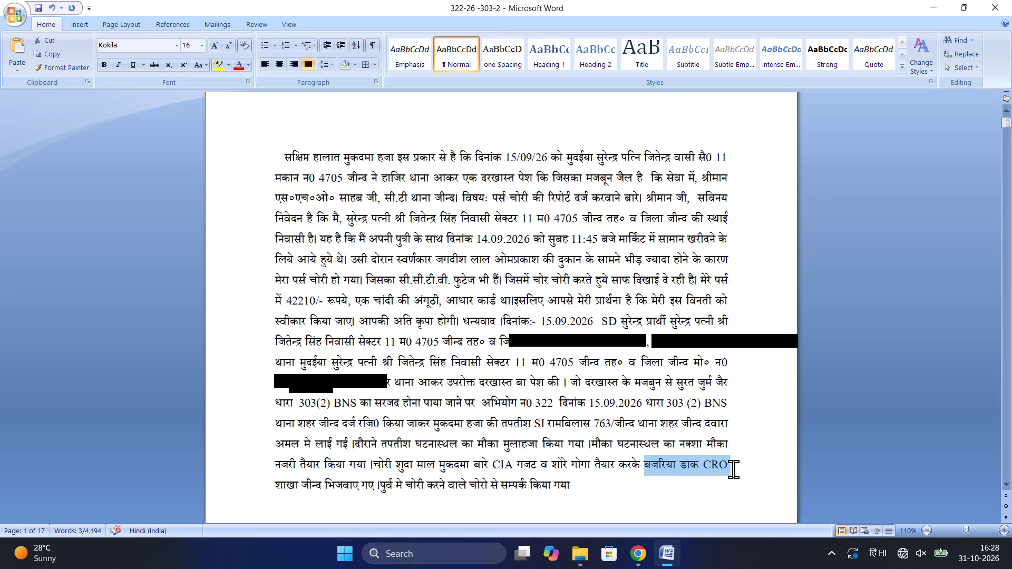
drag(739, 477, 746, 482)
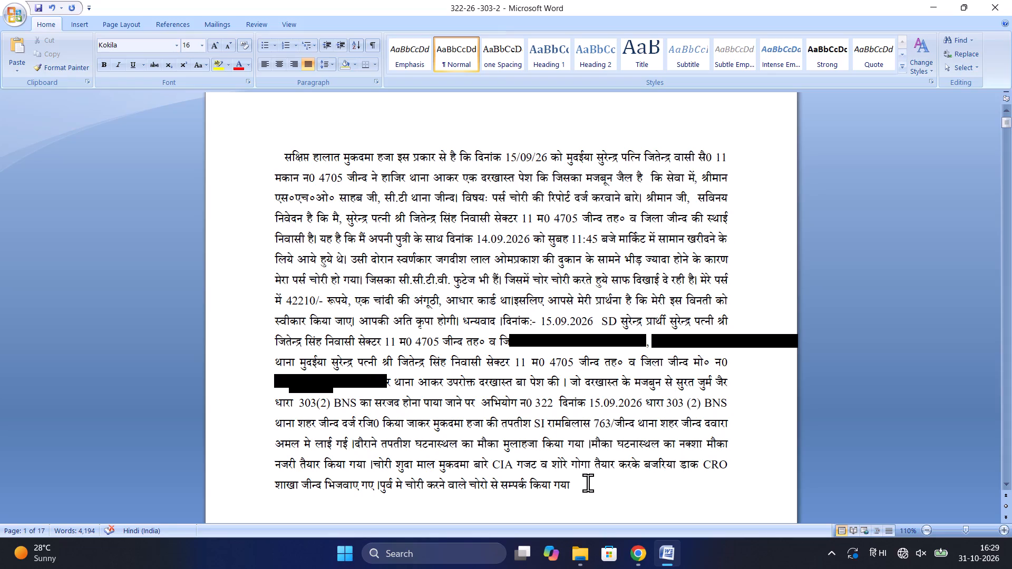
End the sentence with "।" and start another: "दिनांक 30.09.2026 को मुदई मुकदमा", the complainant's first name, "ने हाजिर थाना आकर".
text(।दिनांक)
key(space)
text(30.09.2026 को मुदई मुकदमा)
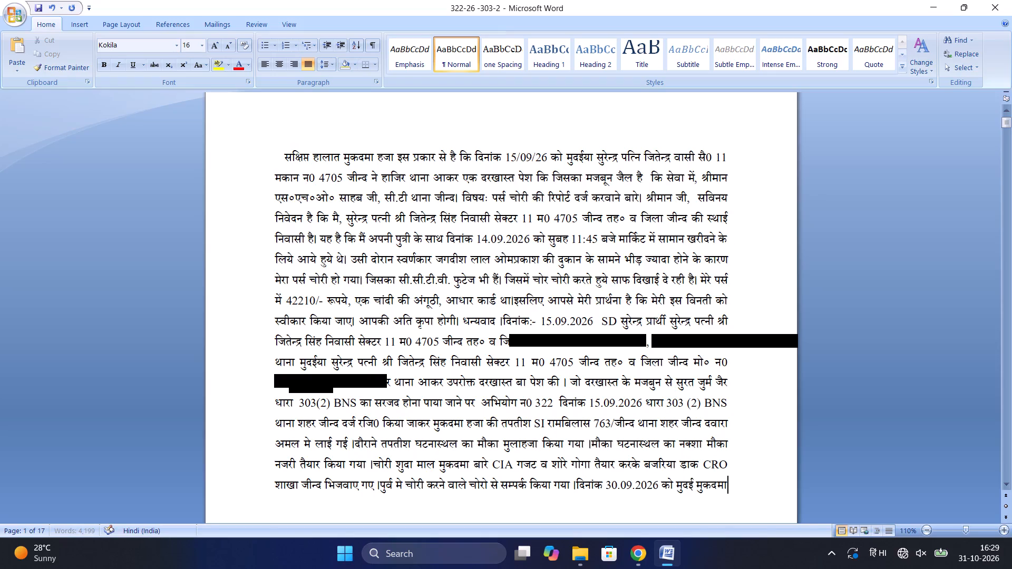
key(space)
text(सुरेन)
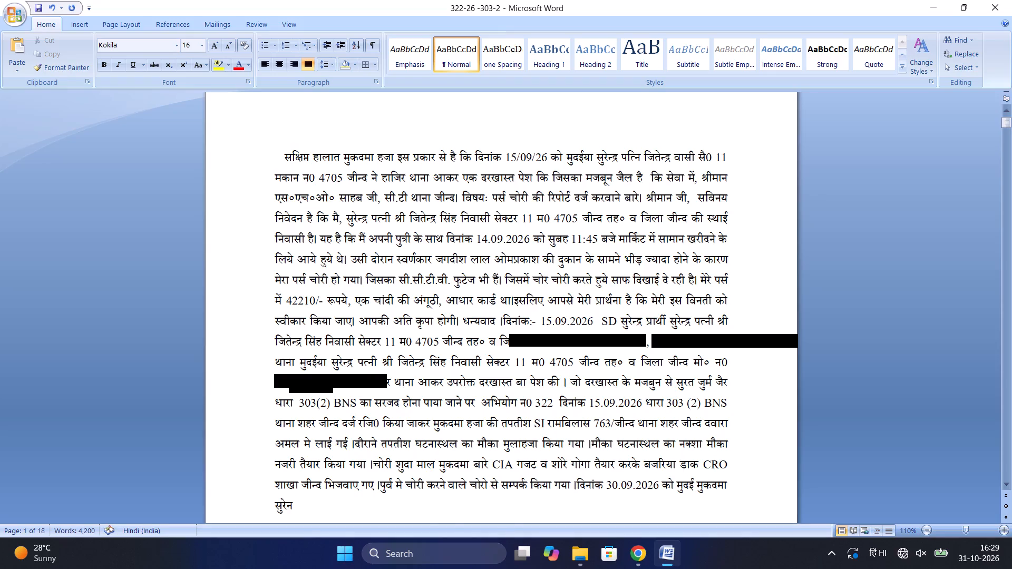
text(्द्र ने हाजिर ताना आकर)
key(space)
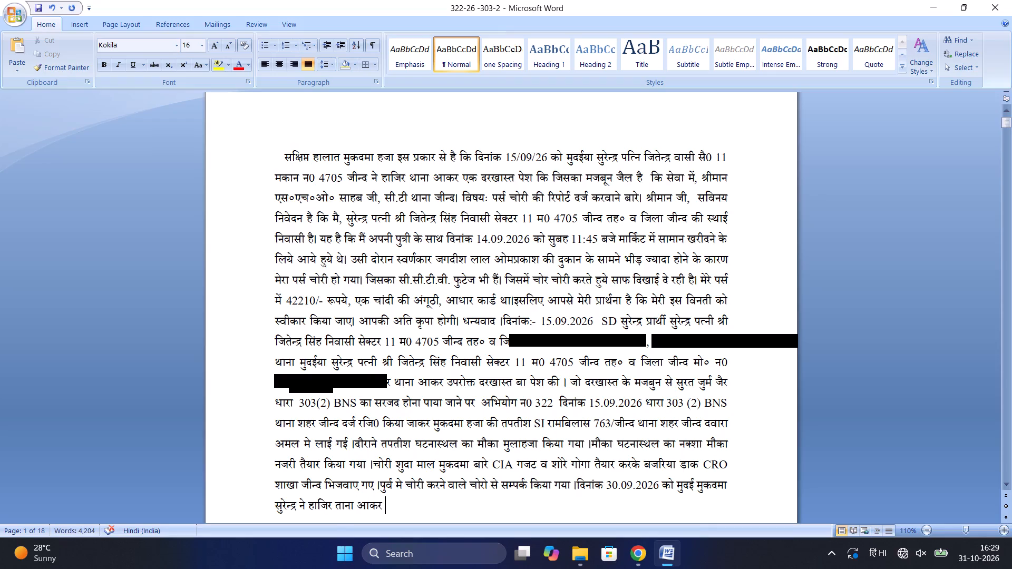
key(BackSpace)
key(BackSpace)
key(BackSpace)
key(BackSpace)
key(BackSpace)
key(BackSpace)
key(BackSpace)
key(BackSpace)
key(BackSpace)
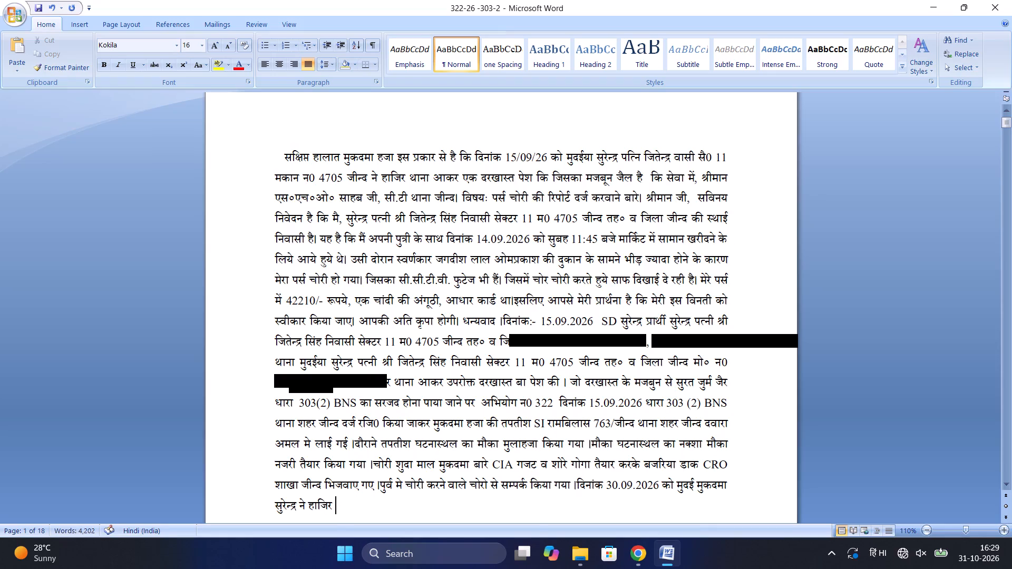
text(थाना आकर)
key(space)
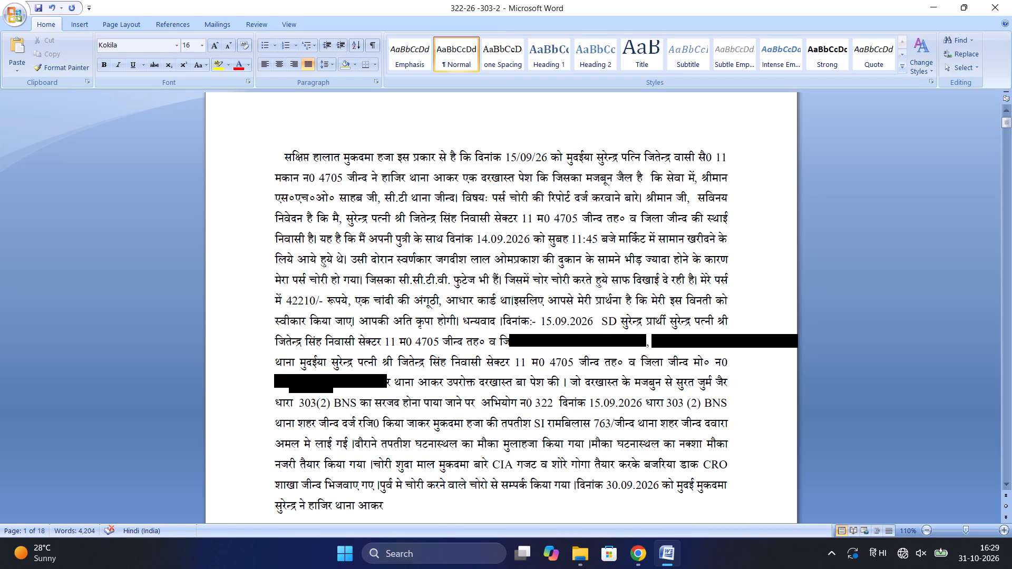
Continue the sentence with the pen drive description "एक पैन ड्राईव मार्का HP 4 GB स्लेटिया रंग".
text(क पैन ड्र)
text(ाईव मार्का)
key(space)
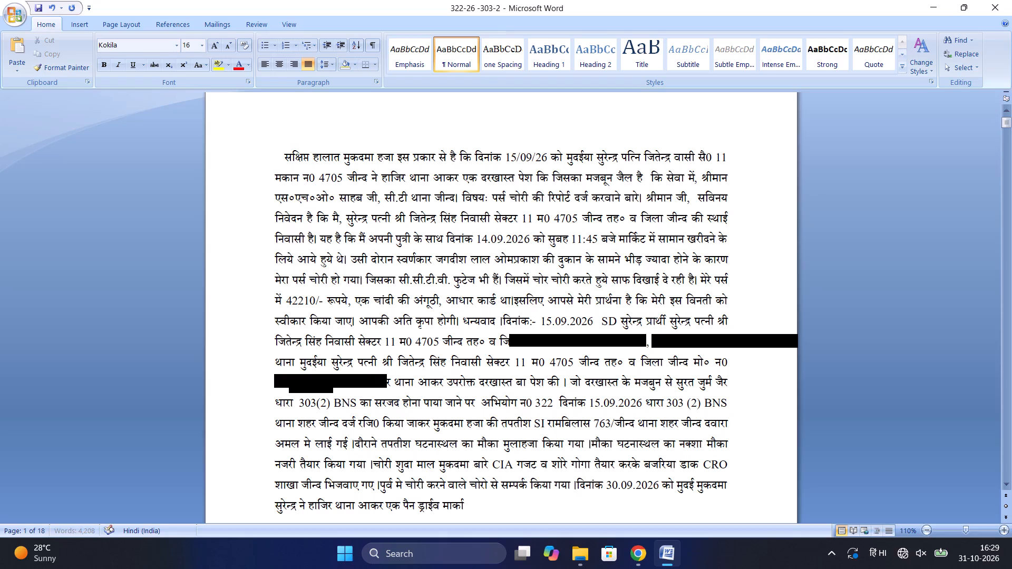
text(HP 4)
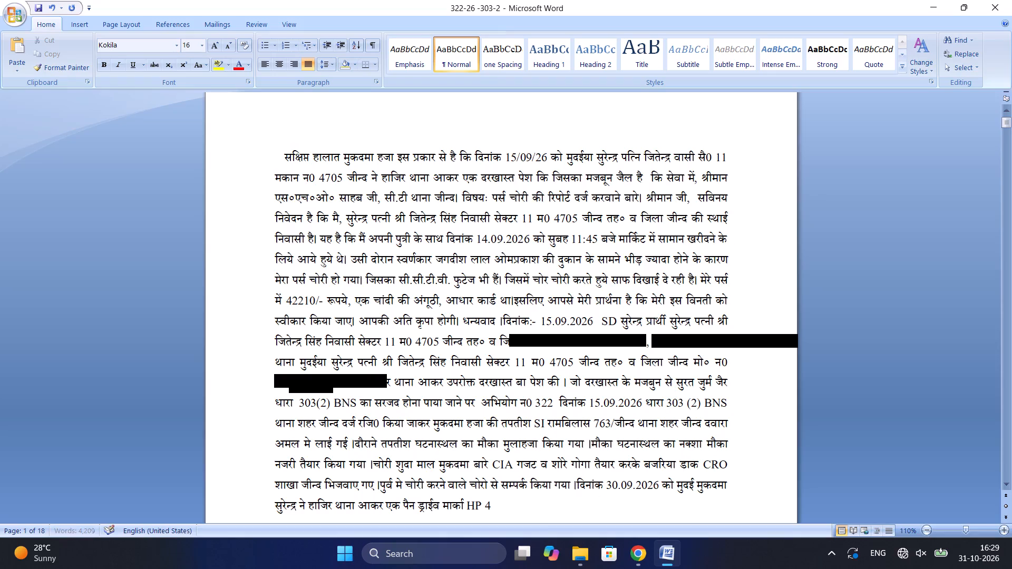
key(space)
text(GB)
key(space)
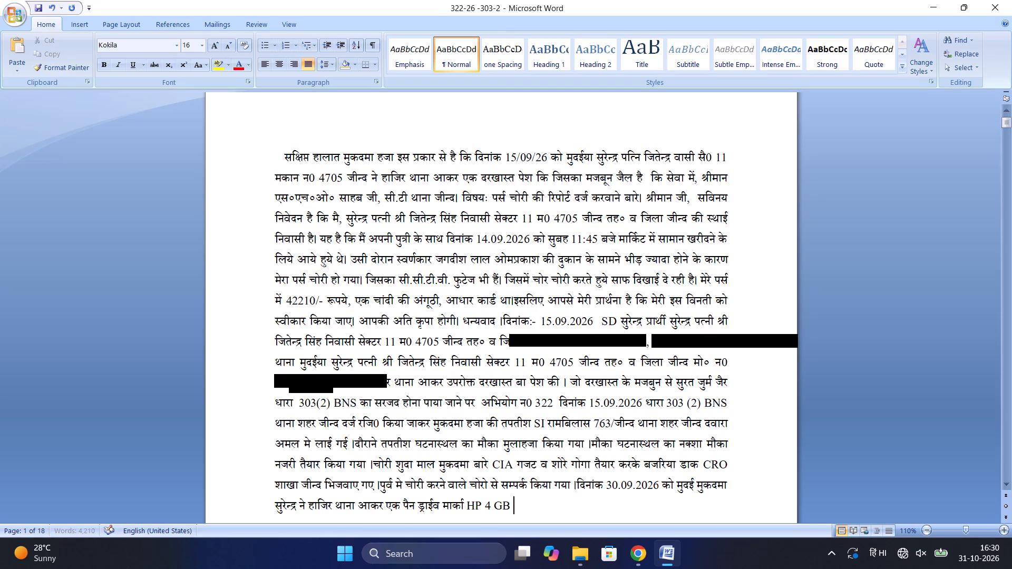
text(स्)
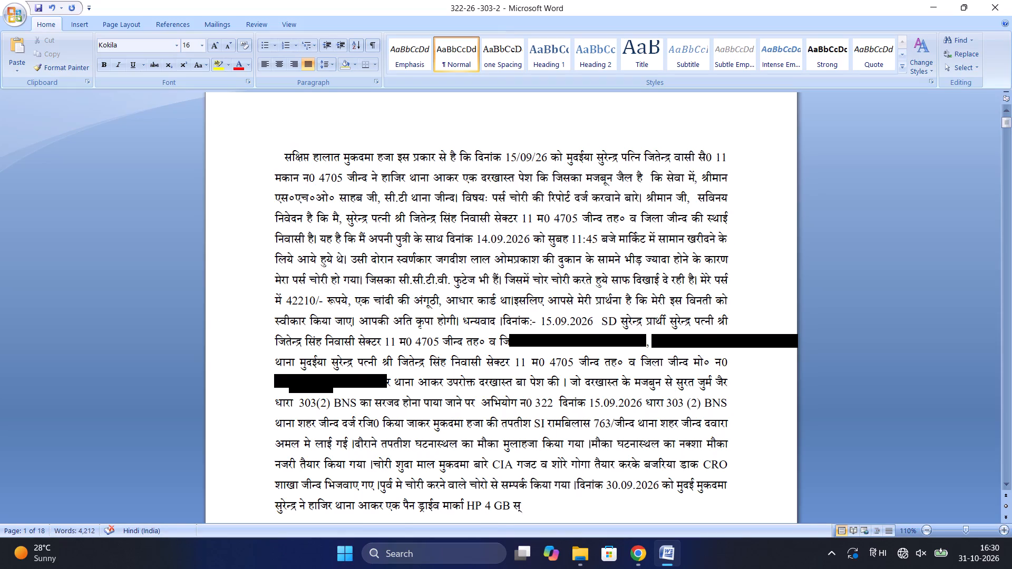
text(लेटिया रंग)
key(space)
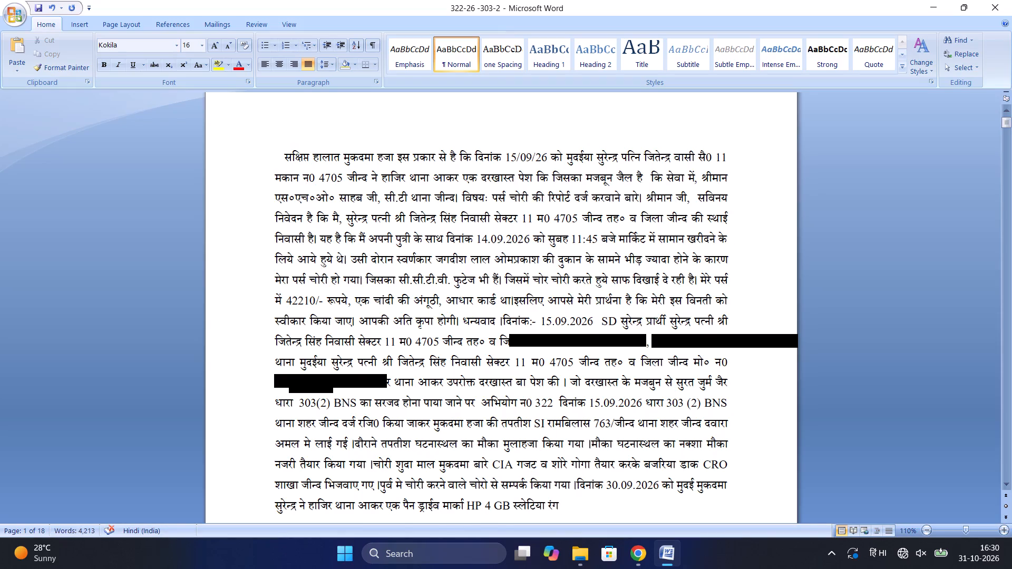
Continue with "SI", the investigating officer's name and "को पेश कि जिसको बजरिया फर्द कब्जा पुलिस मे लिया गया".
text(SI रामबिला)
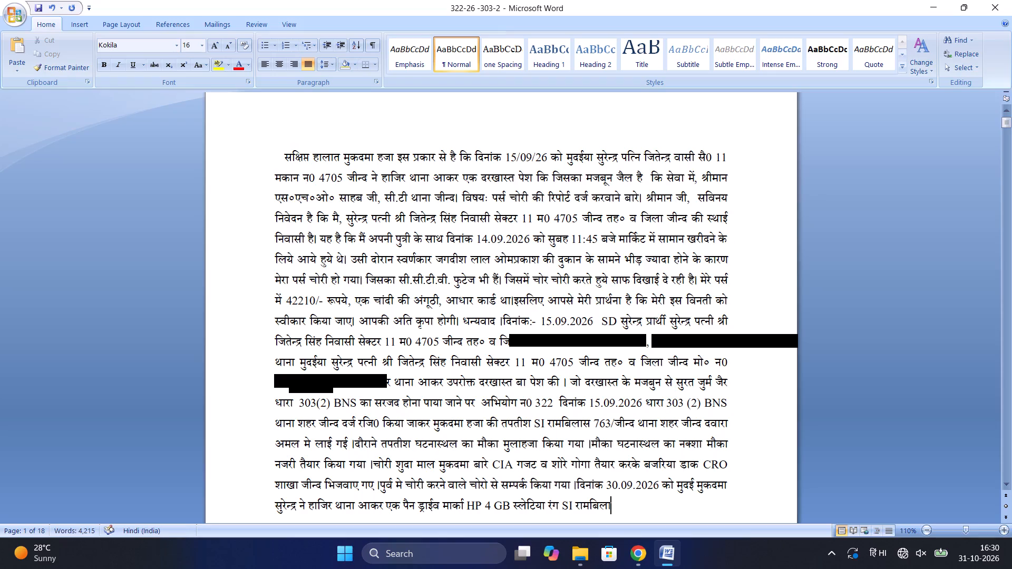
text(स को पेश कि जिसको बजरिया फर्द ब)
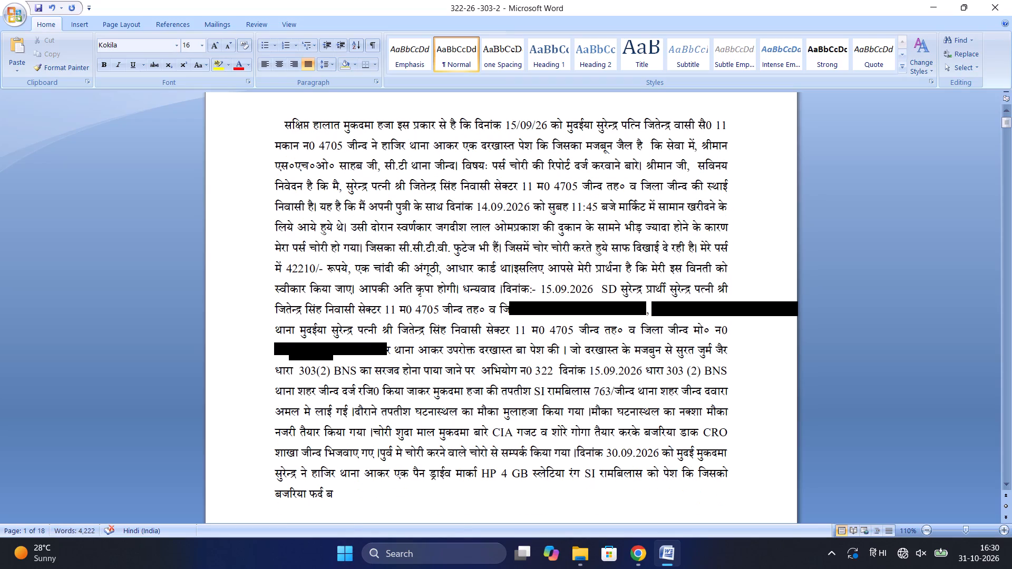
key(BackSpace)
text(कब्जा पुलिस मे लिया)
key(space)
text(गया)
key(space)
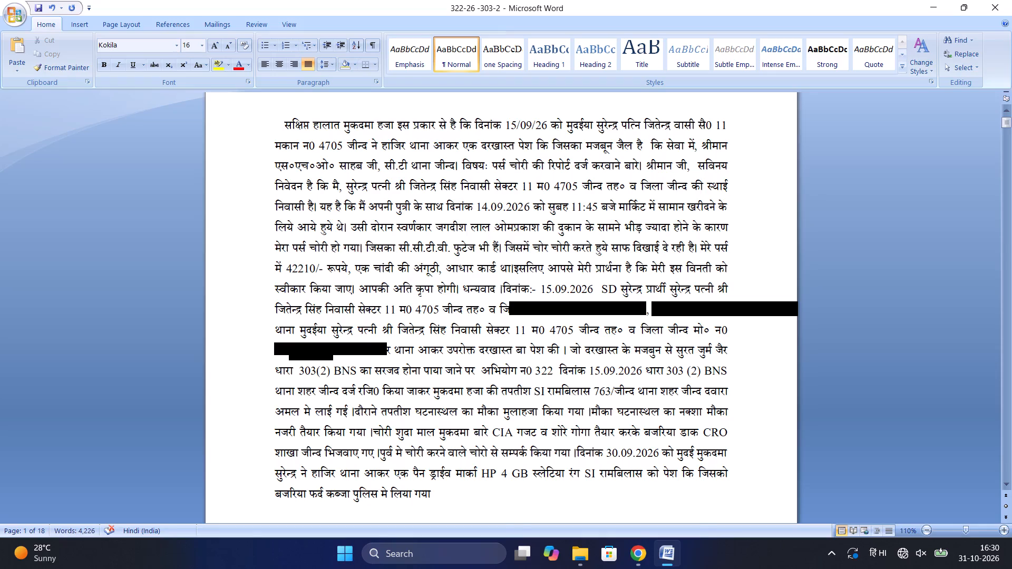
Add the certificate clause "वा एक स्ट्रीफिकेट 63(4) (C) BNSS भी पेश किया" after "लिया गया".
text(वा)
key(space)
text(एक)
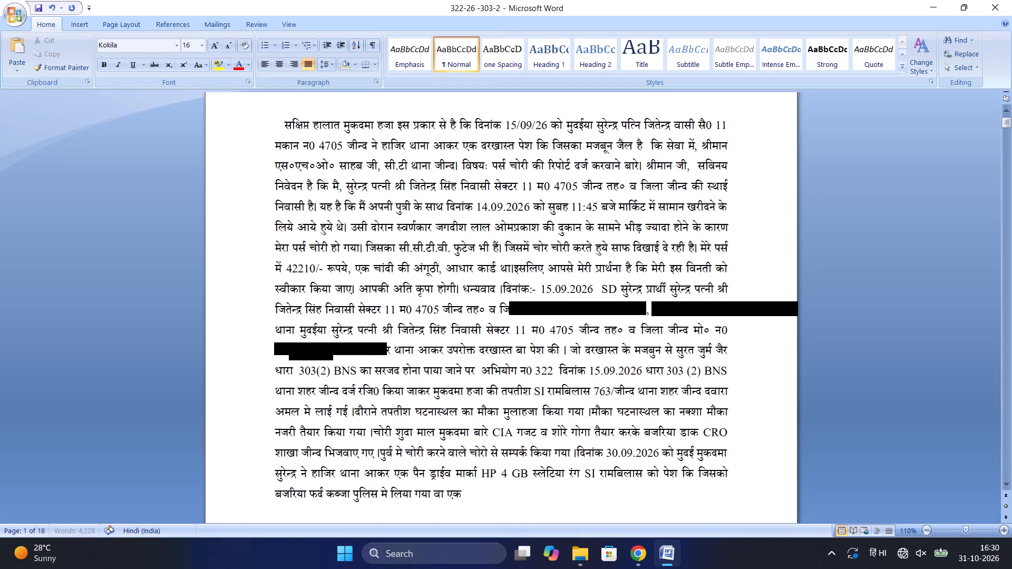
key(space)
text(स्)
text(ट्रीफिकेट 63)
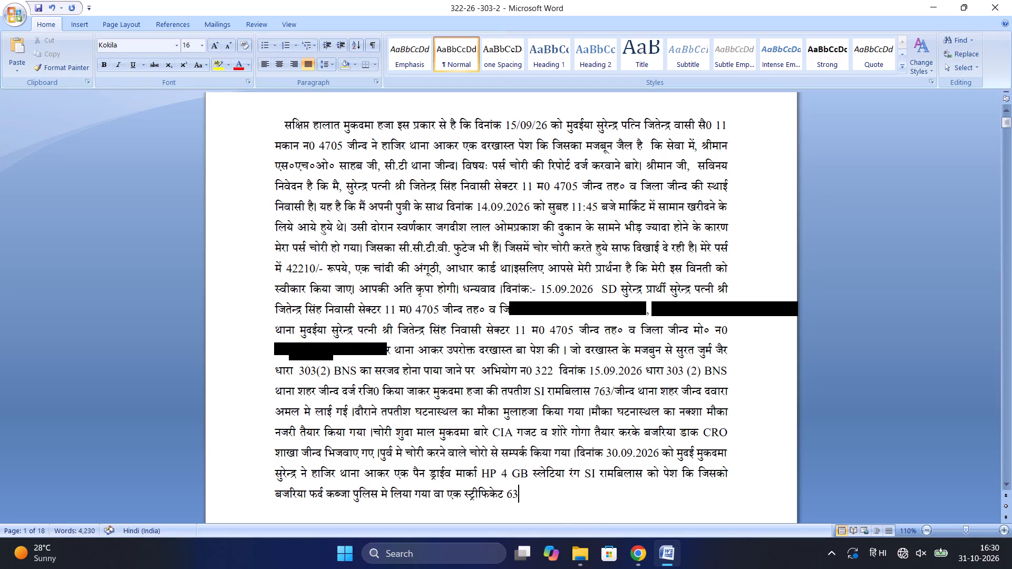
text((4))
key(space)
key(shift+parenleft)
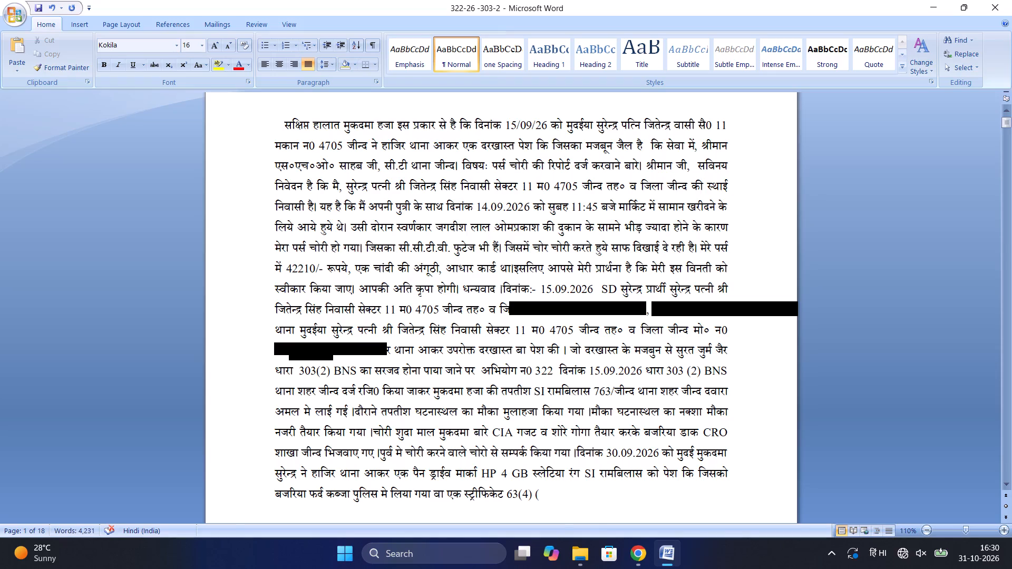
text(C))
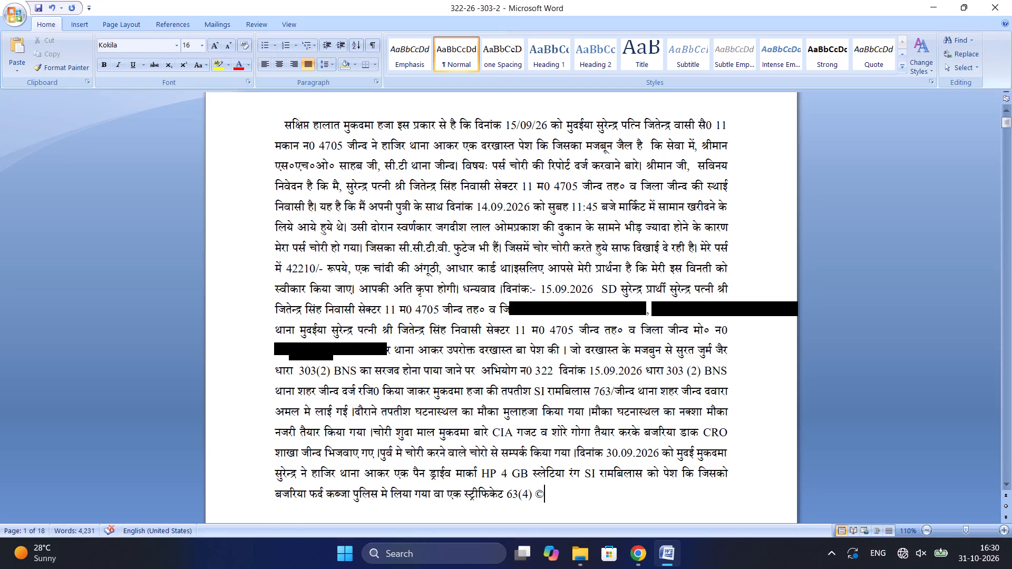
key(space)
text(वलेे)
key(BackSpace)
key(BackSpace)
key(BackSpace)
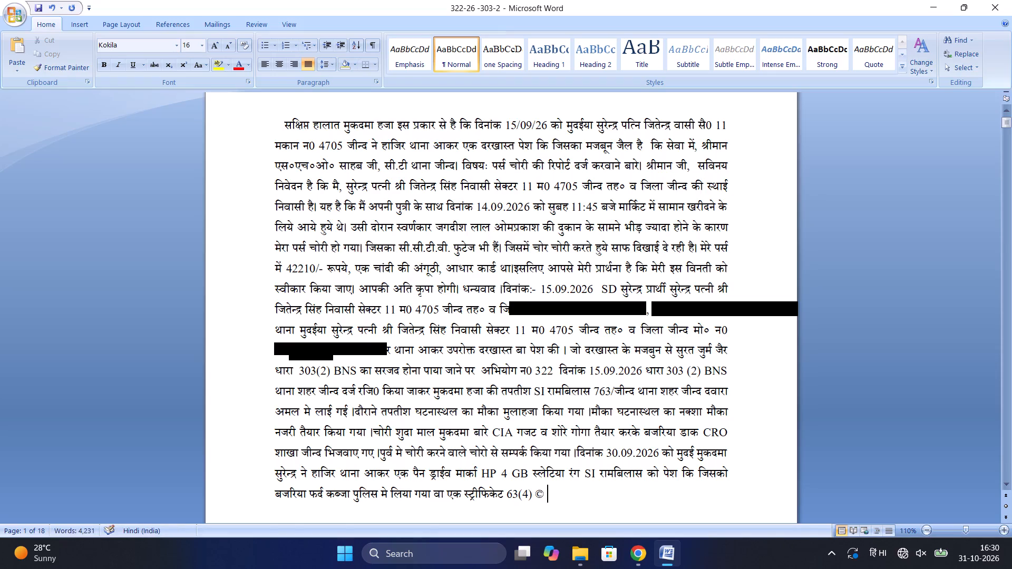
text(BNSS)
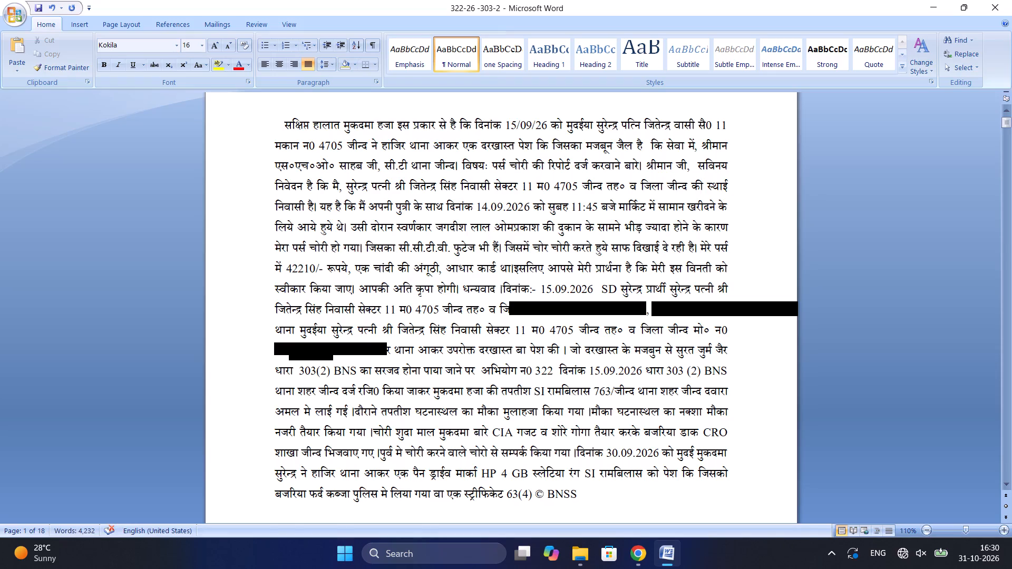
key(space)
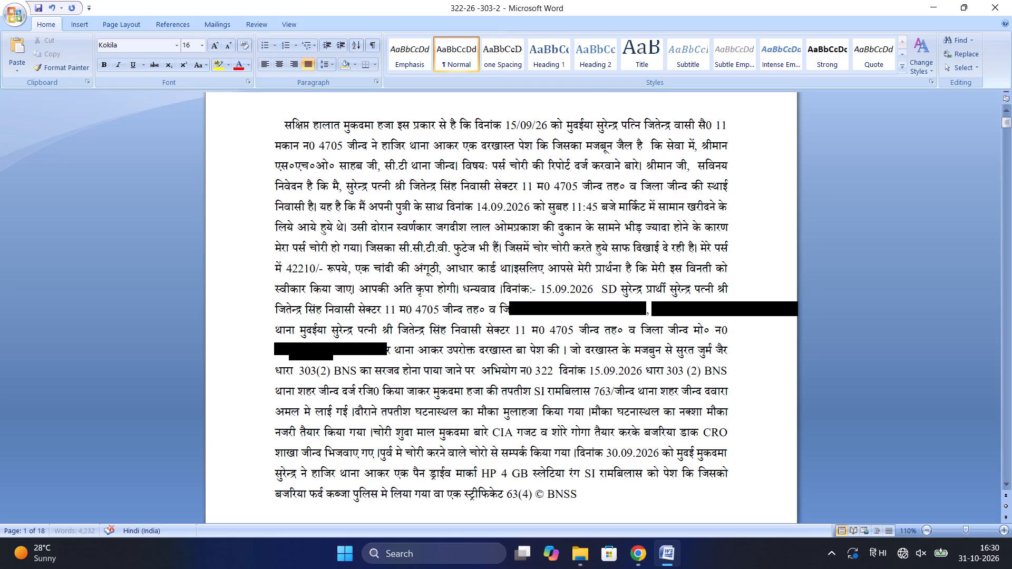
text(भी पेश किया)
End the certificate sentence with the hash value clause "जो पैन ड्राईव की हैज वैल्यू निकाली गई ।" after "भी पेश किया".
key(space)
text(जिसकी)
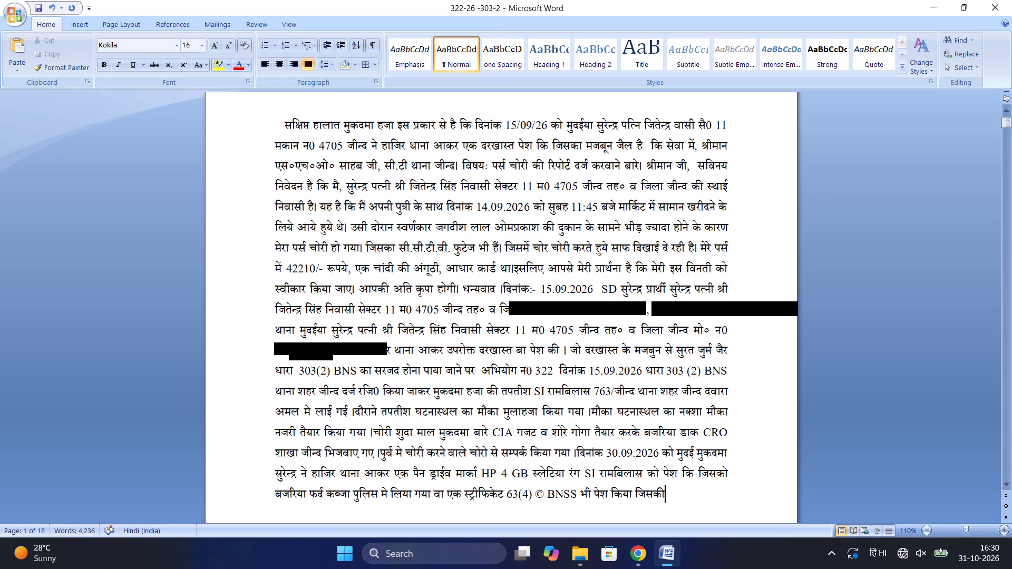
key(BackSpace)
key(BackSpace)
key(BackSpace)
key(BackSpace)
key(BackSpace)
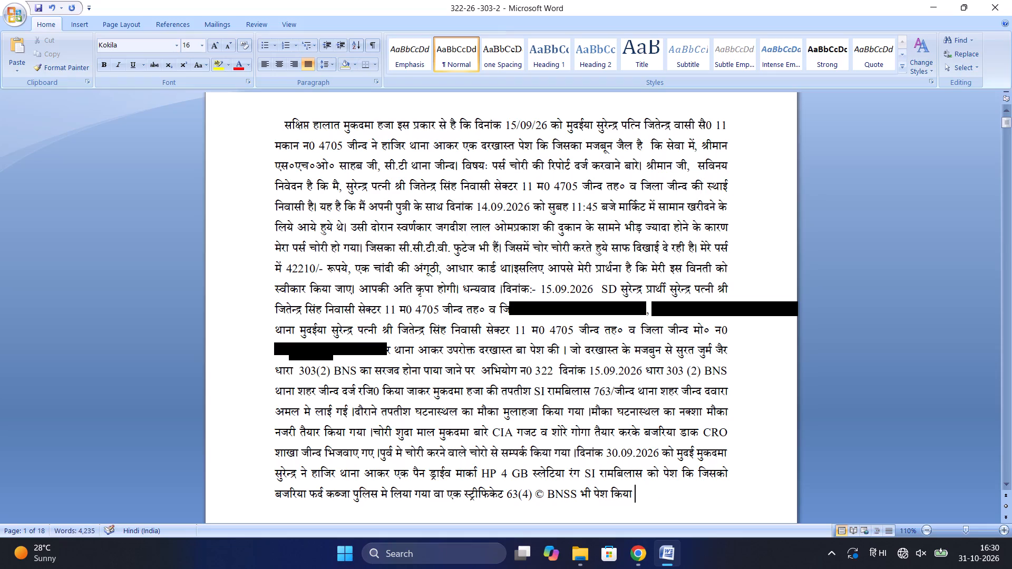
text(जो पैम)
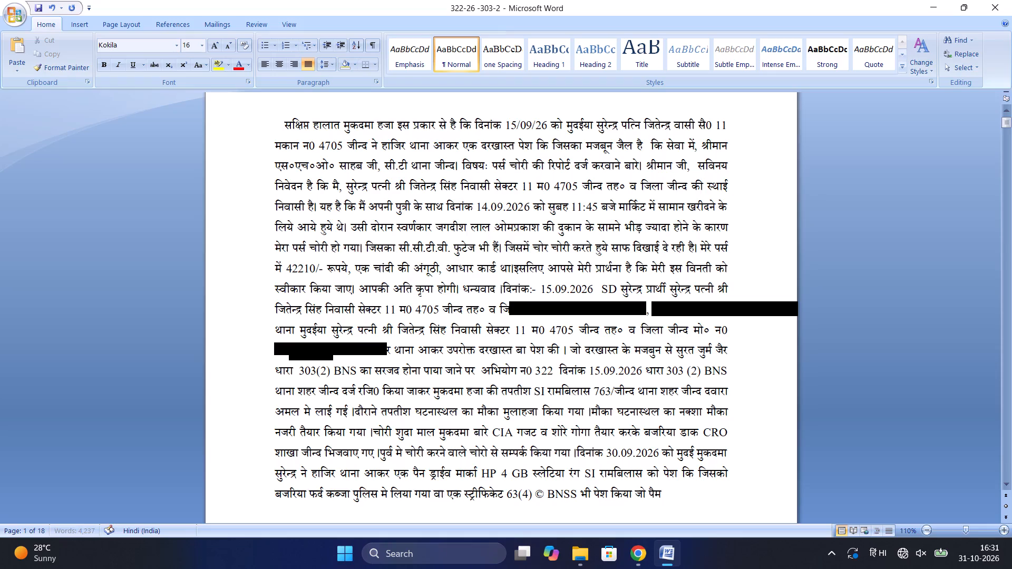
key(space)
key(BackSpace)
key(BackSpace)
key(space)
text(ड्राईव की हैज वैल्यू नि)
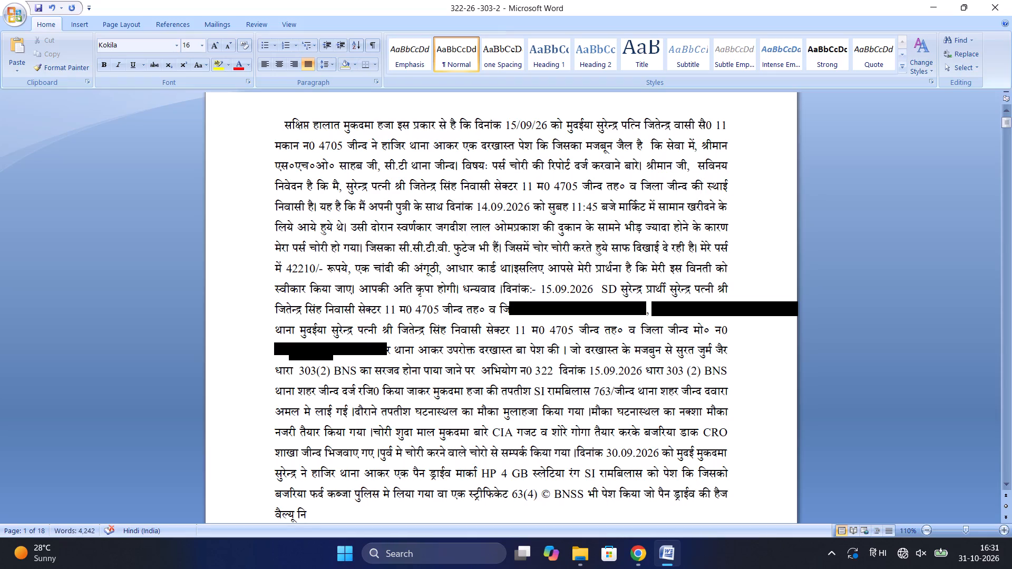
text(काली गई ।)
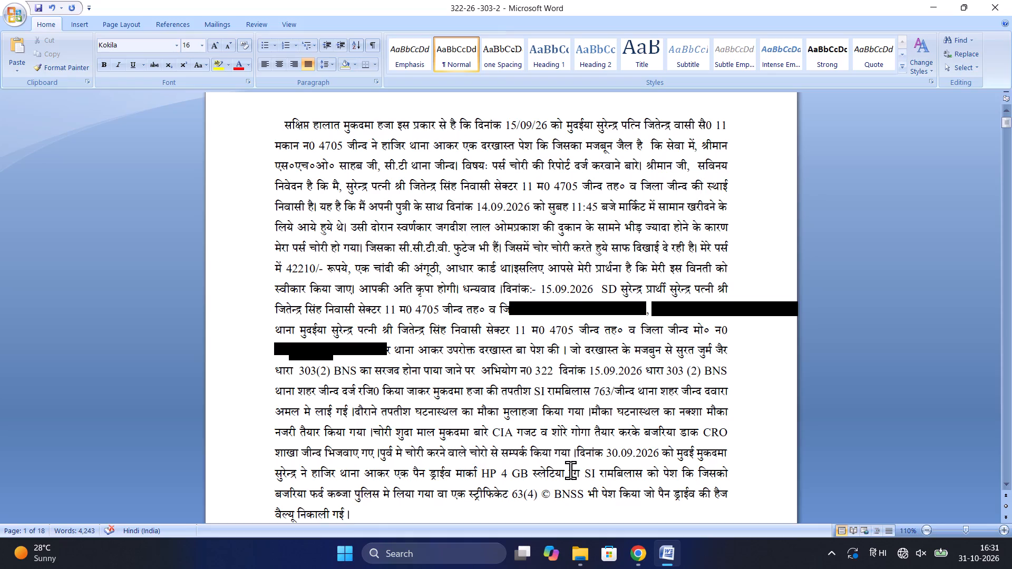
Insert "मौका घटना स्थल के आस पास लगे सी.सी.टी.वी कैमरा को चैक किया गया" just before "दिनांक 30.09.2026".
scroll(593, 446, down, 2)
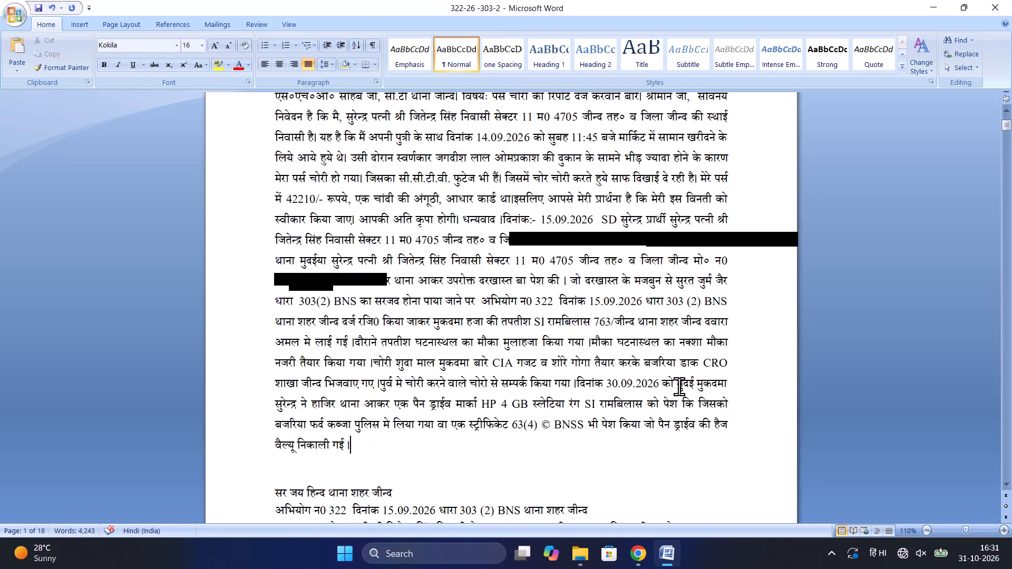
click(579, 387)
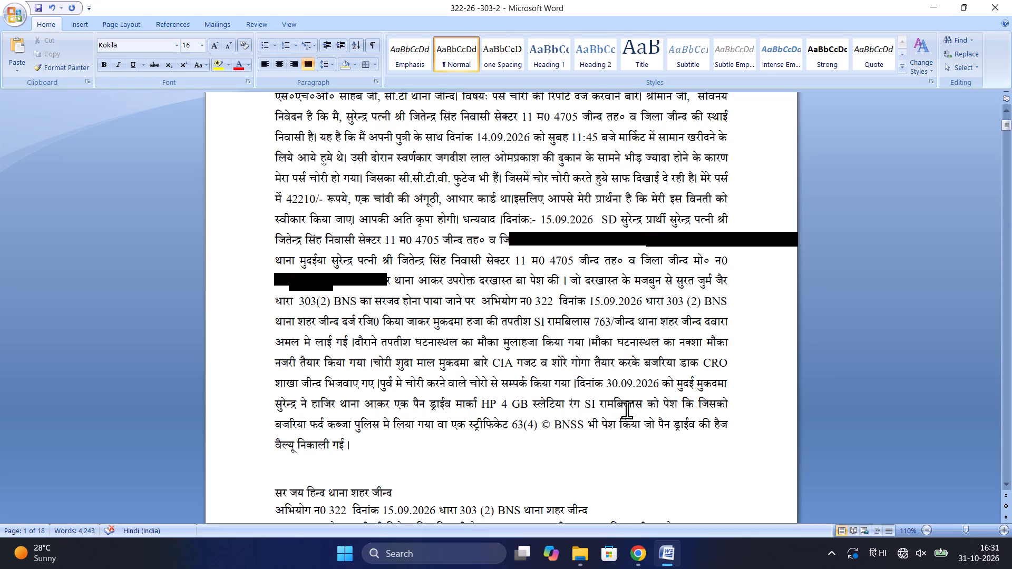
text(मौका)
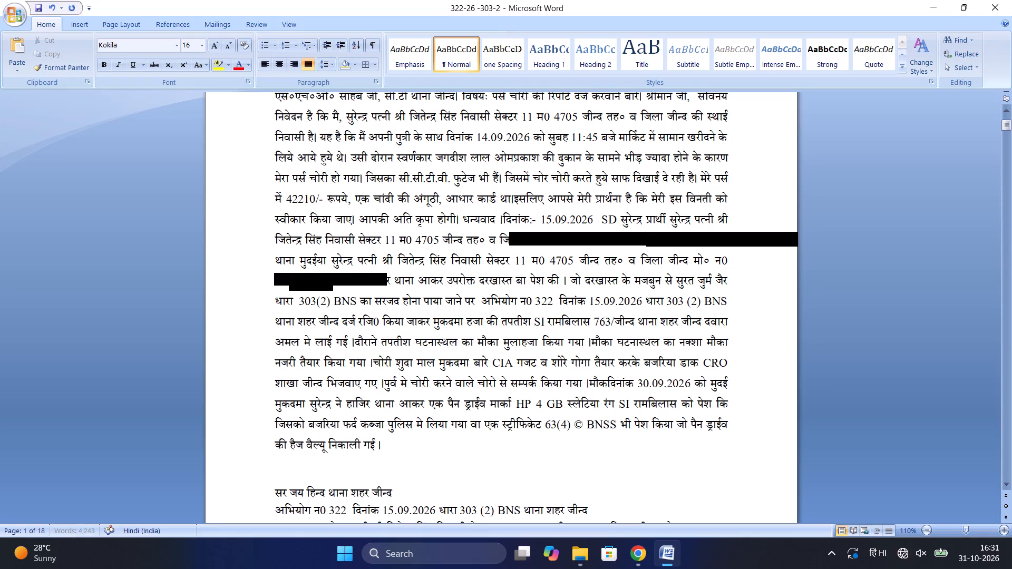
key(space)
text(घटना स्थल के आस पास)
key(space)
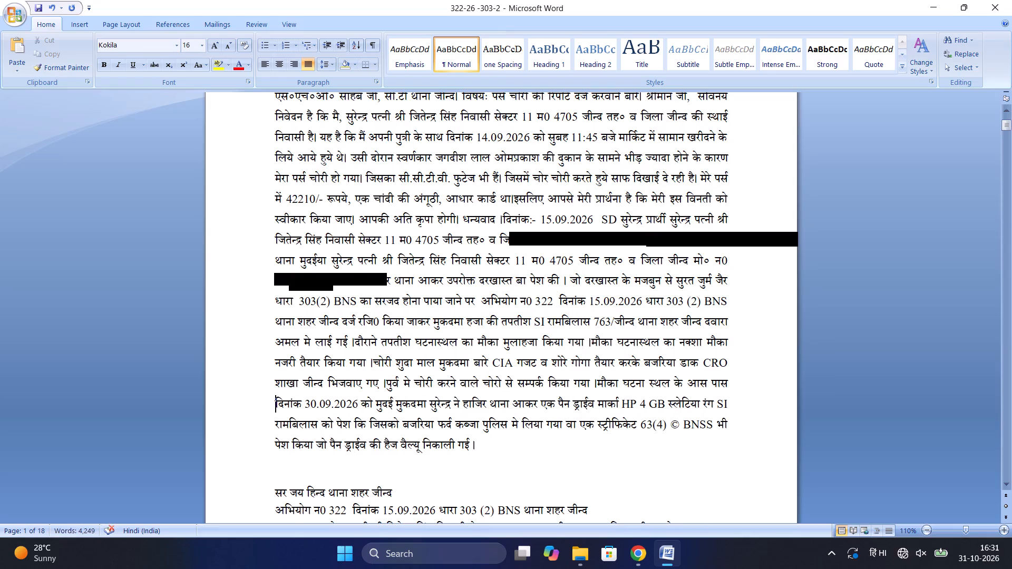
text(लगे)
key(space)
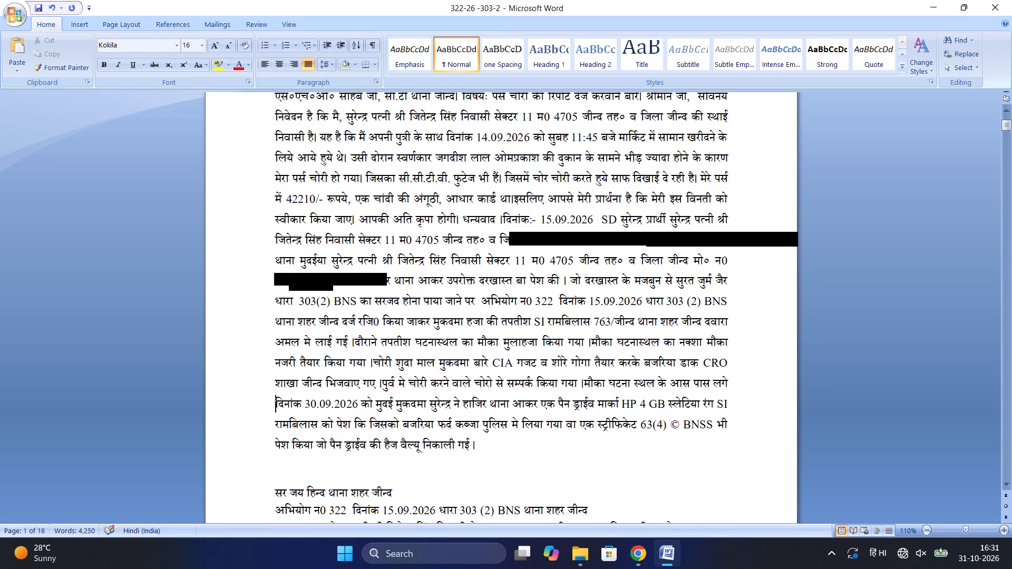
text(सी.सी.टी)
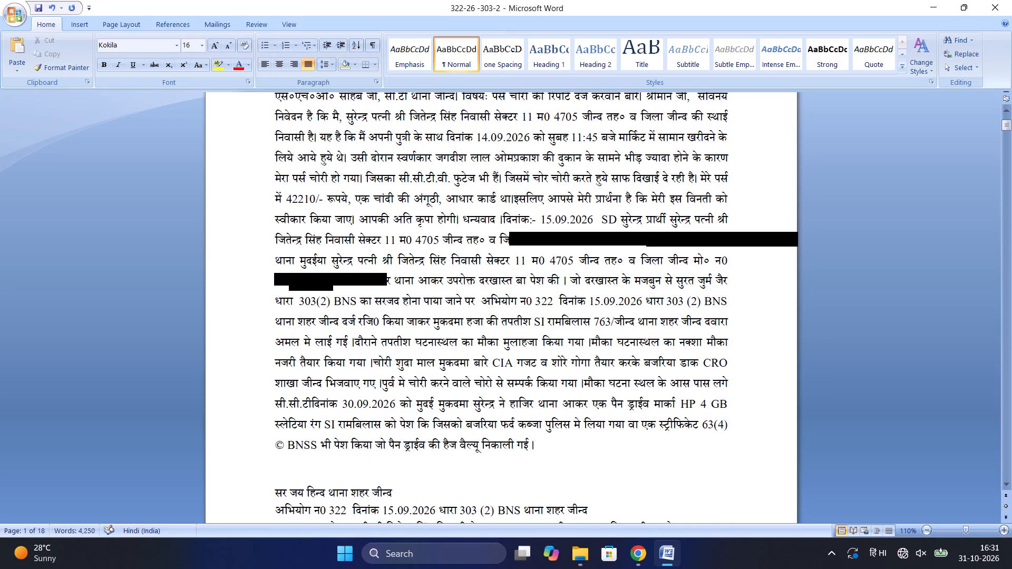
text(.वी कैमरा को चैक किया गया)
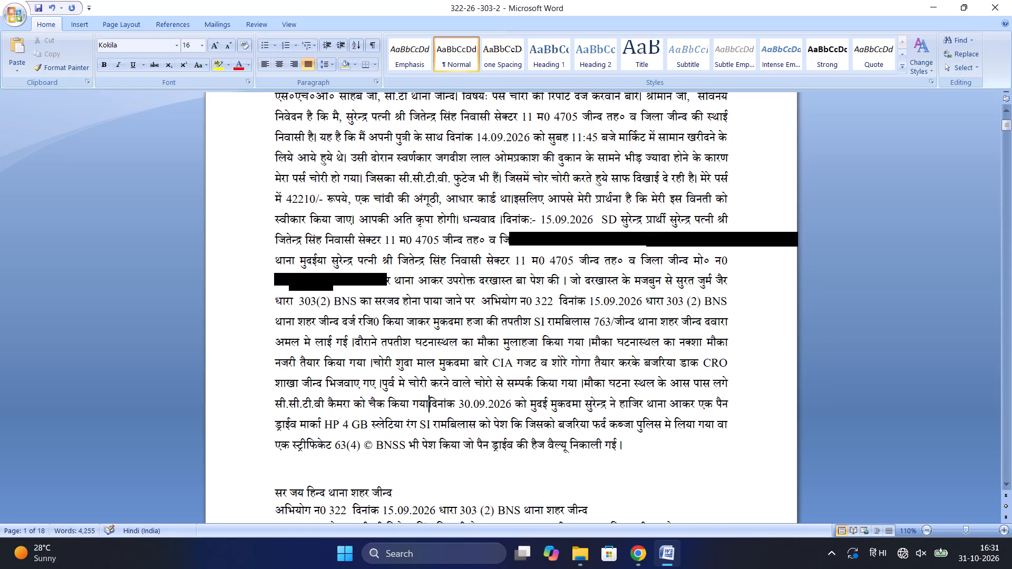
Complete the CCTV sentence with "मुजरमान बारे कोई सुराग नही लगा ।" before "दिनांक 30.09.2026".
key(space)
text(को)
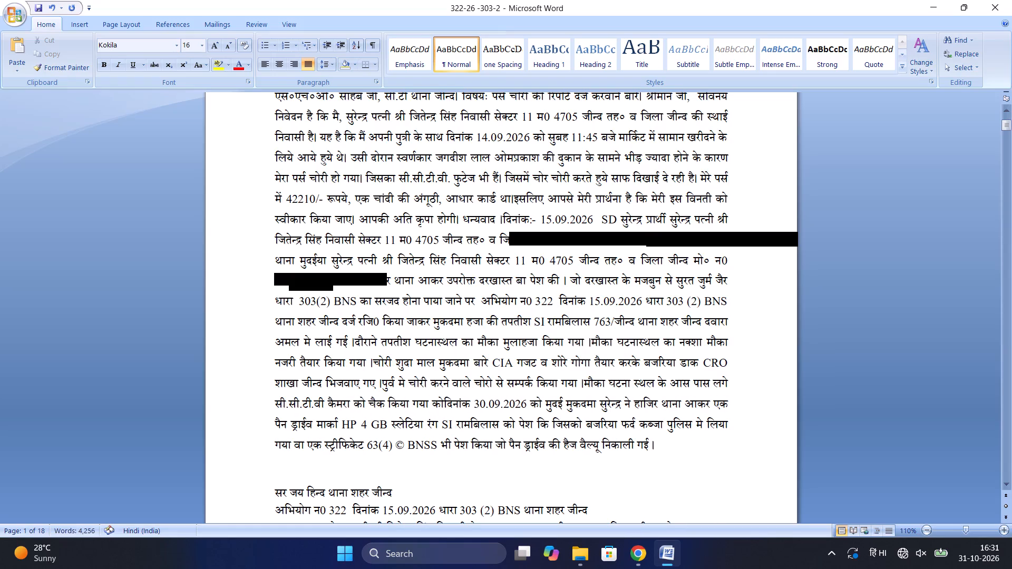
key(BackSpace)
key(BackSpace)
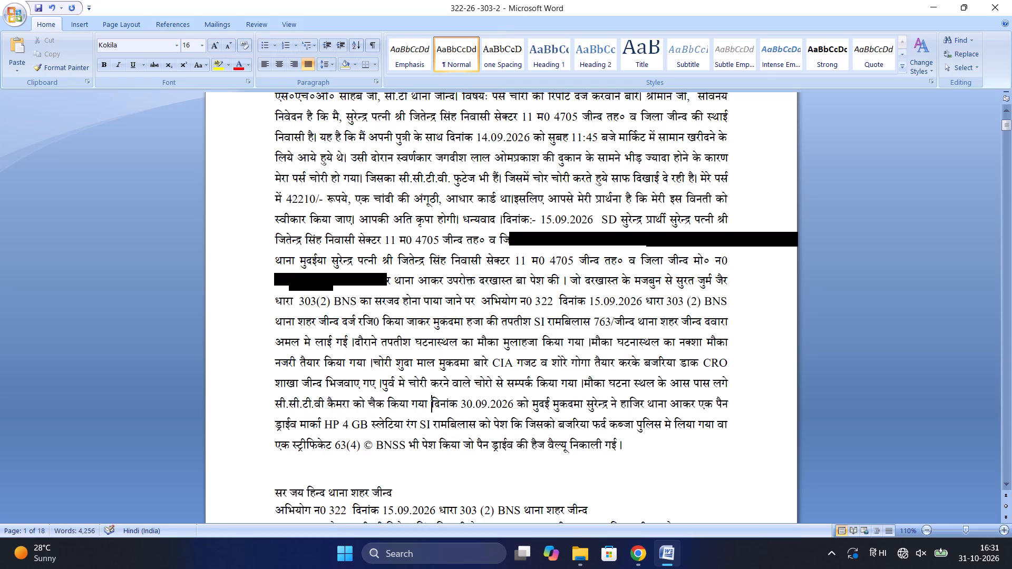
text(मु)
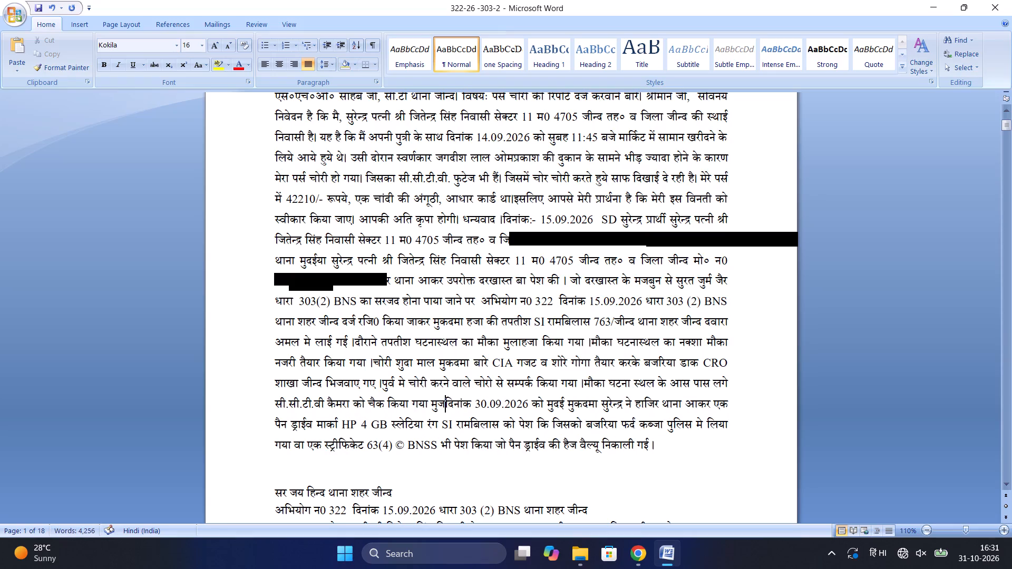
text(रमान बारे कोई सुरा)
text(ग नही लगा)
key(space)
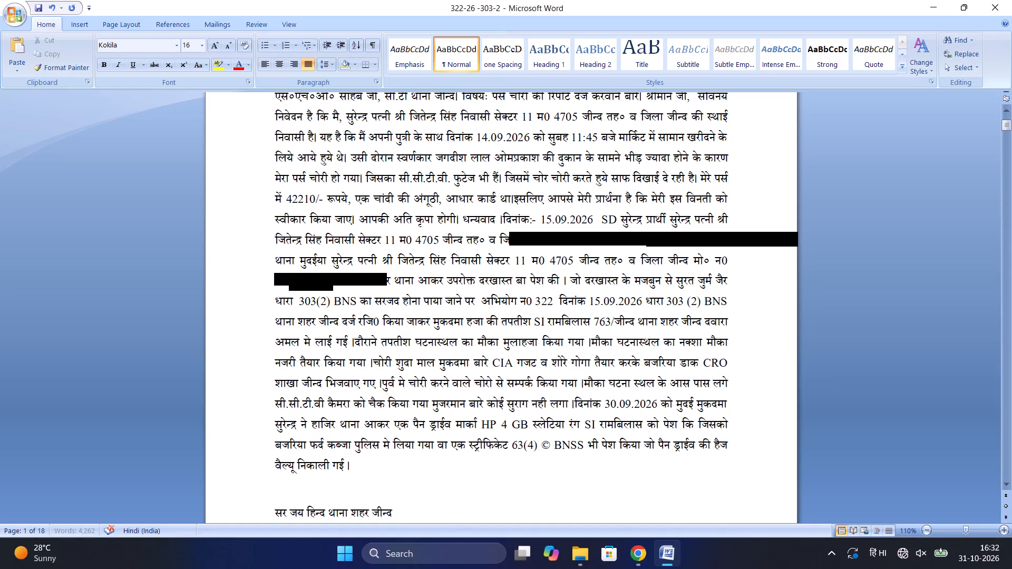
Add "व पुछताछ कि गई" after "सम्पर्क किया गया" in the sentence about previous thieves.
scroll(638, 447, down, 3)
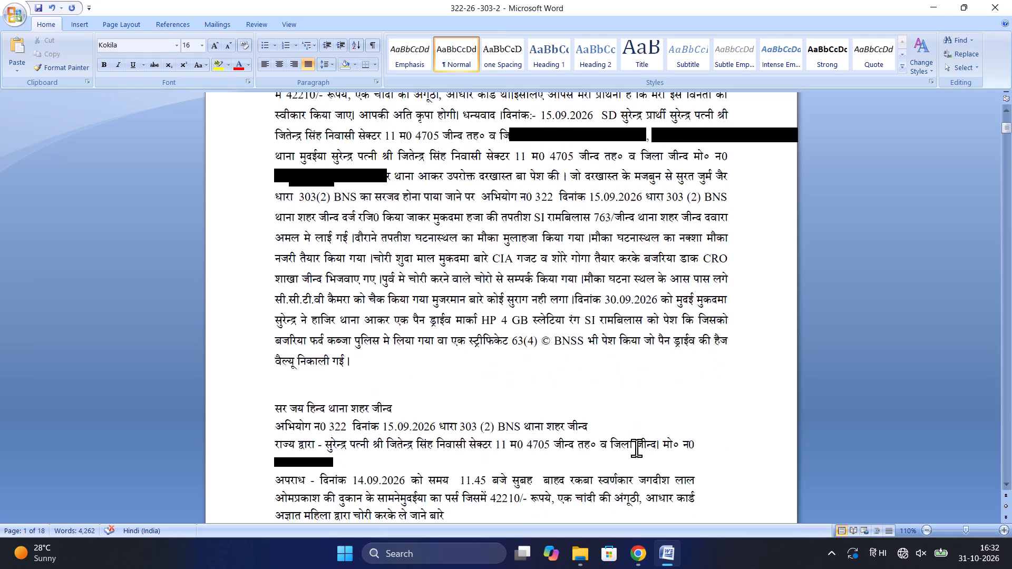
scroll(636, 448, down, 1)
click(369, 335)
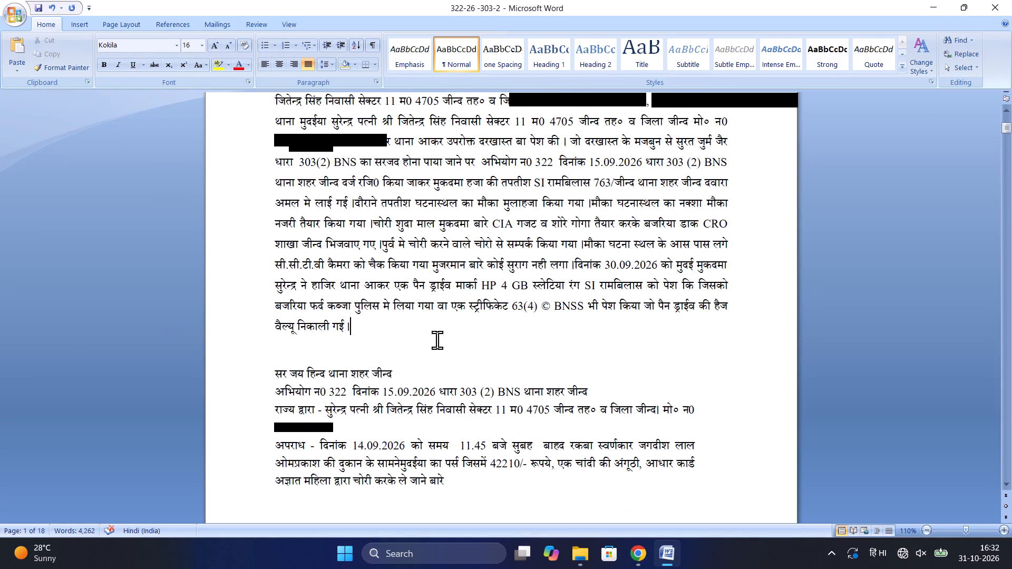
drag(395, 249, 500, 255)
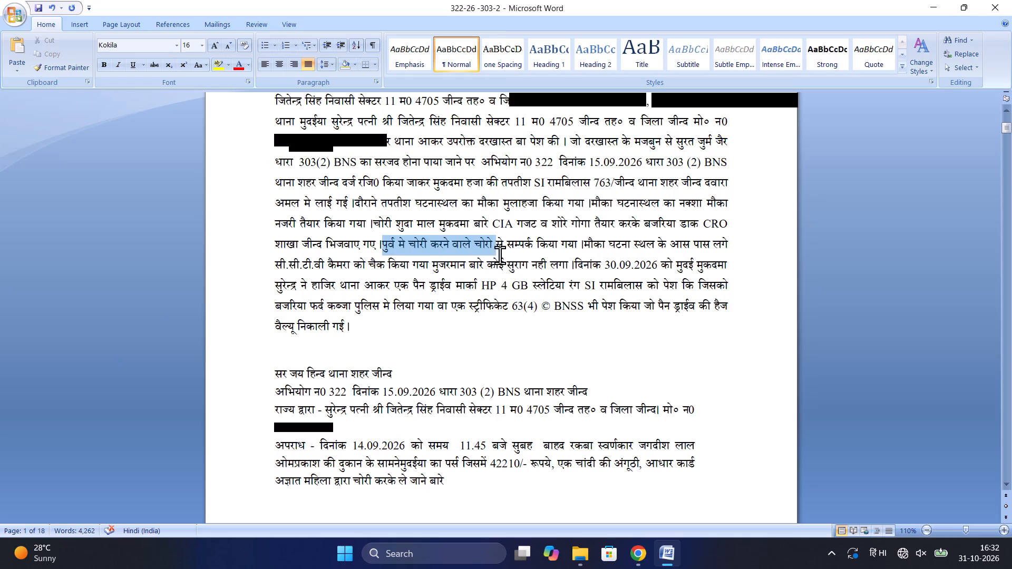
drag(500, 255, 567, 252)
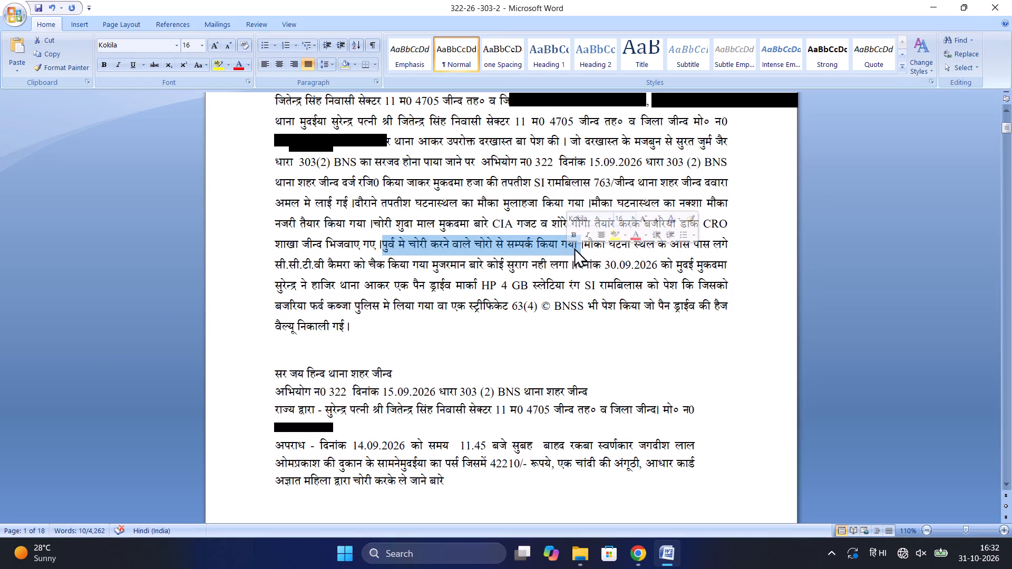
click(576, 249)
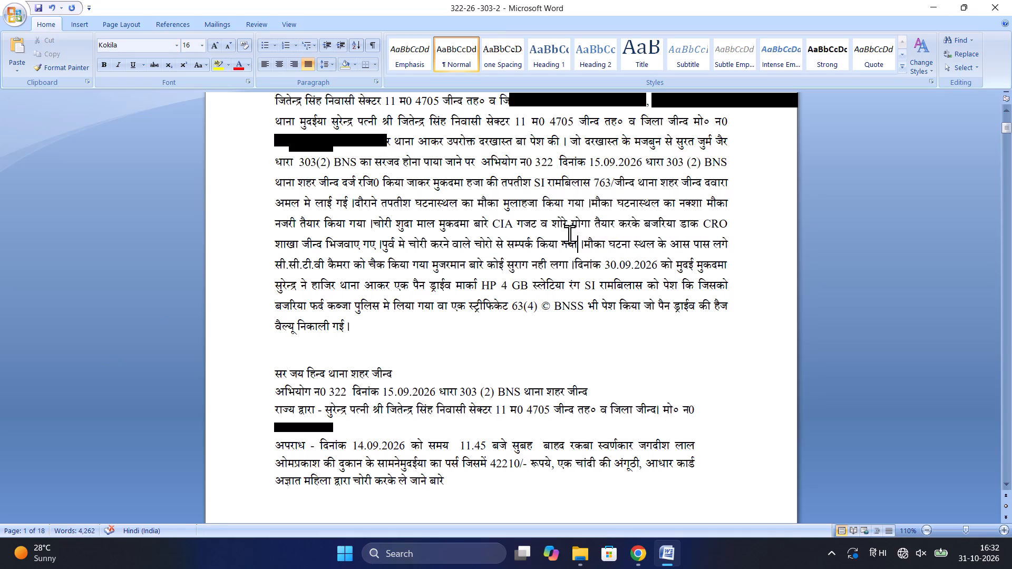
key(space)
text(व पु)
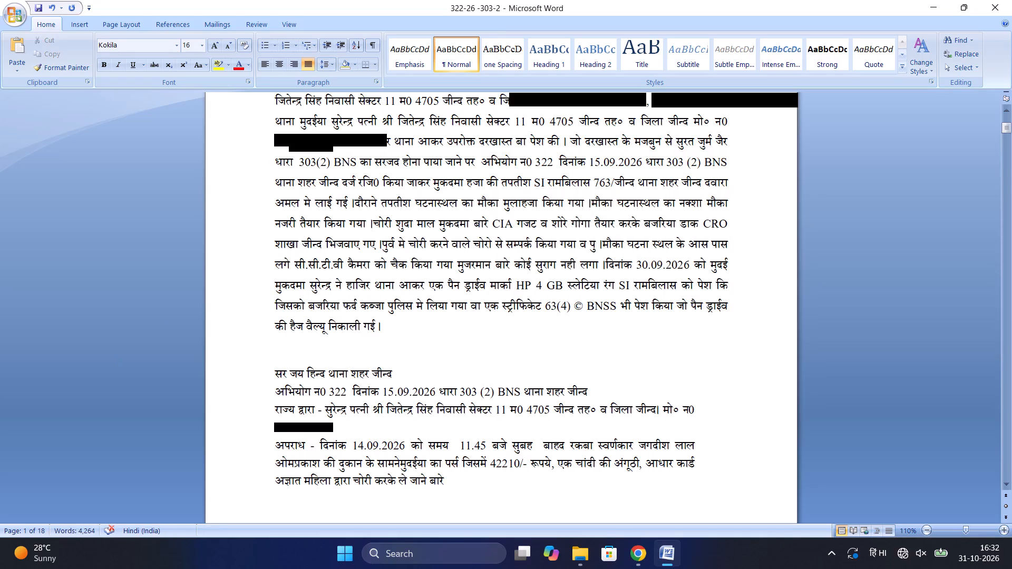
text(छताछ कि गई)
key(space)
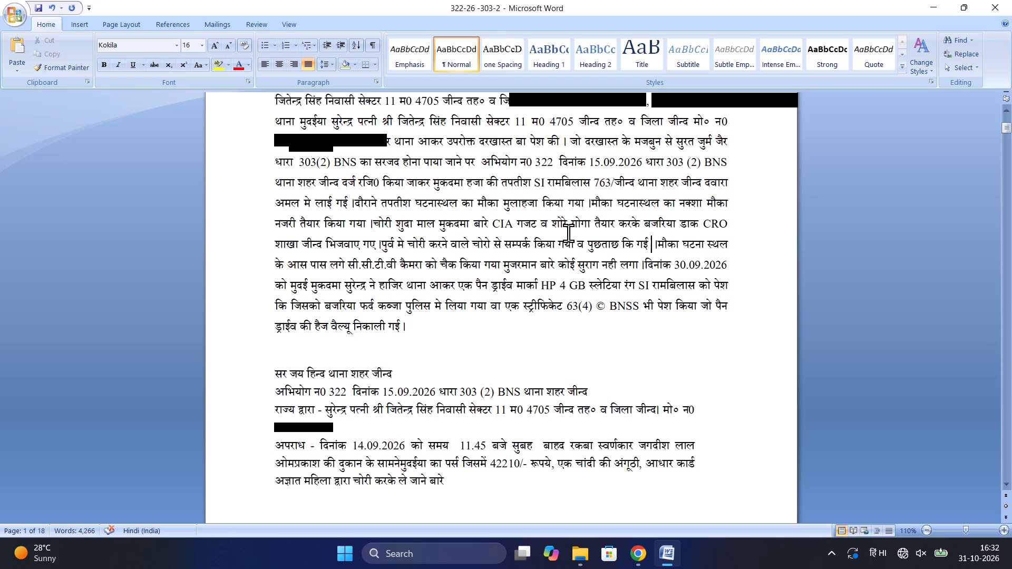
Extend the same sentence with "व शहर के मौजीज व्यक्तियो से सम्पर्क करके पुछताछ कि गई" before its closing "।".
text(व)
key(space)
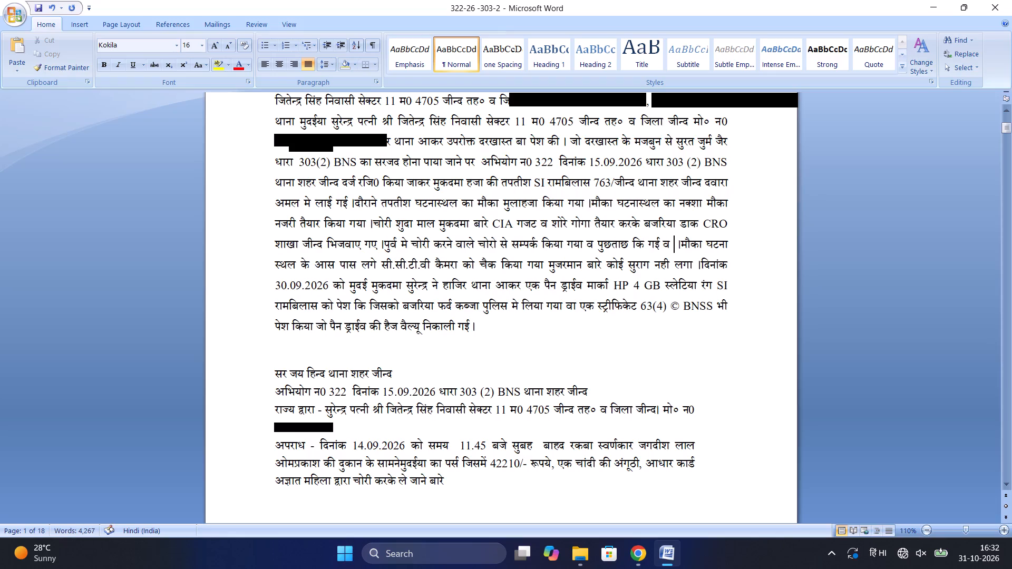
text(शहर कोे मौ)
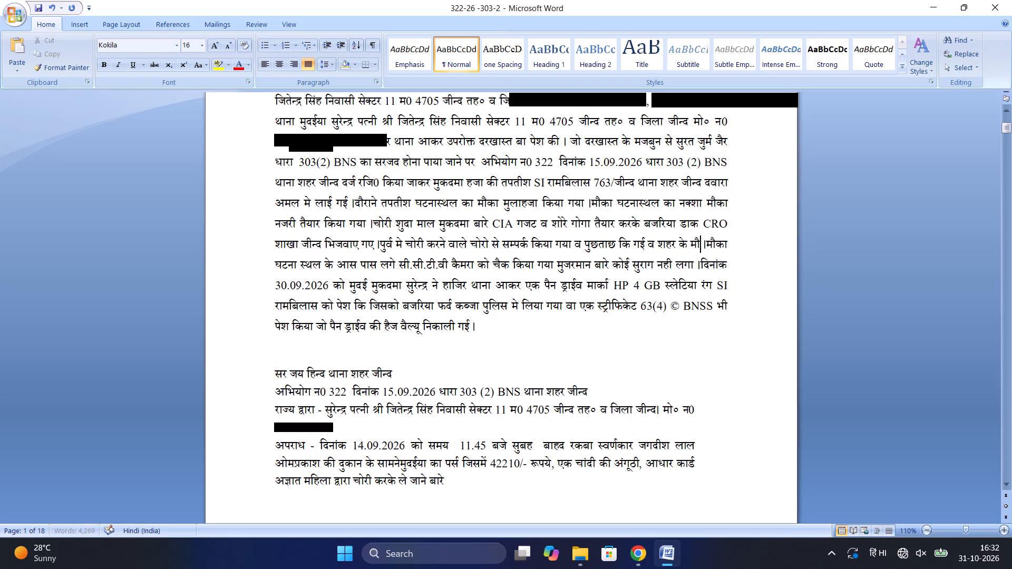
text(जीज)
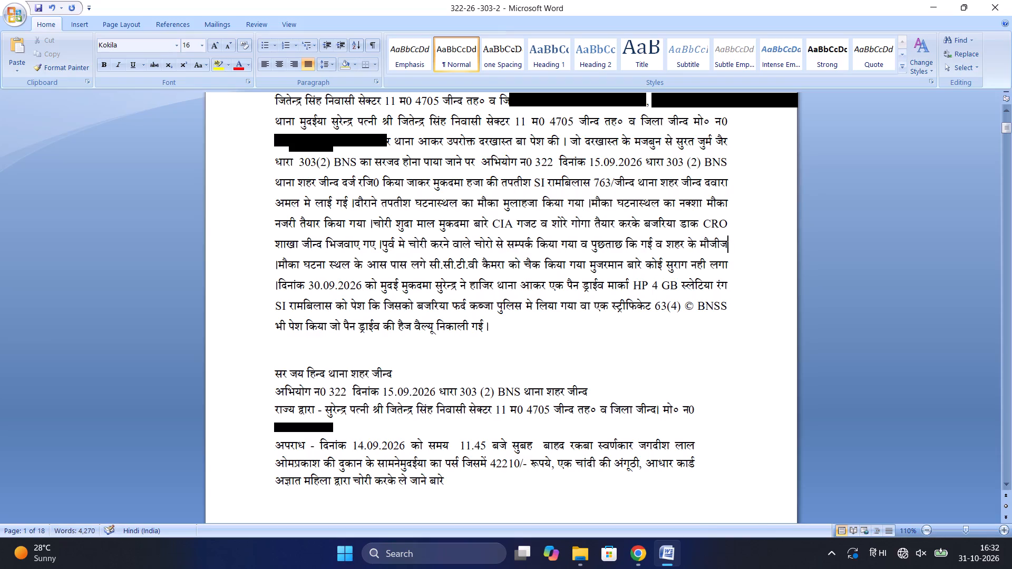
key(space)
text(व्यक्ति)
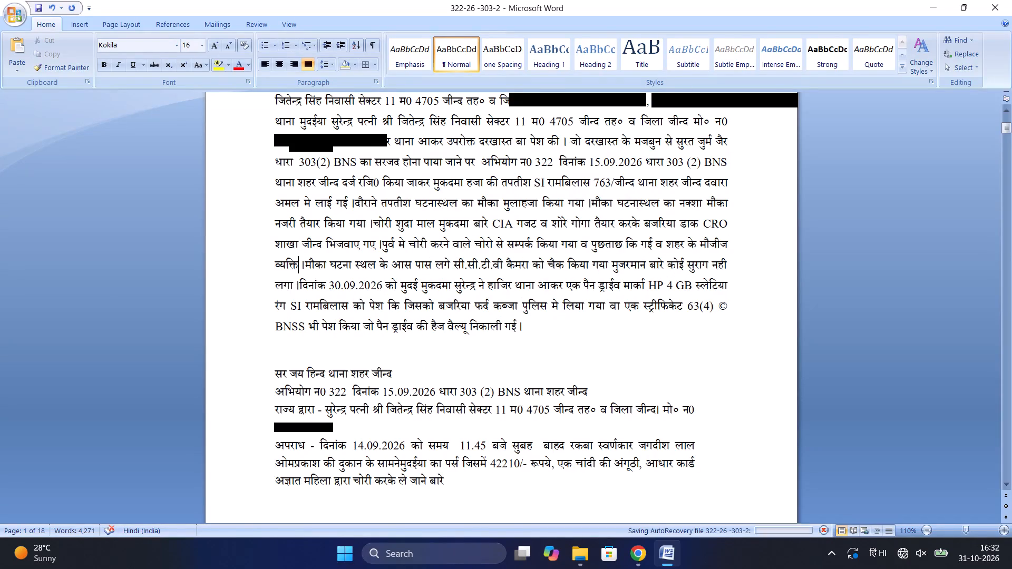
text(यो)
key(space)
text(से सम)
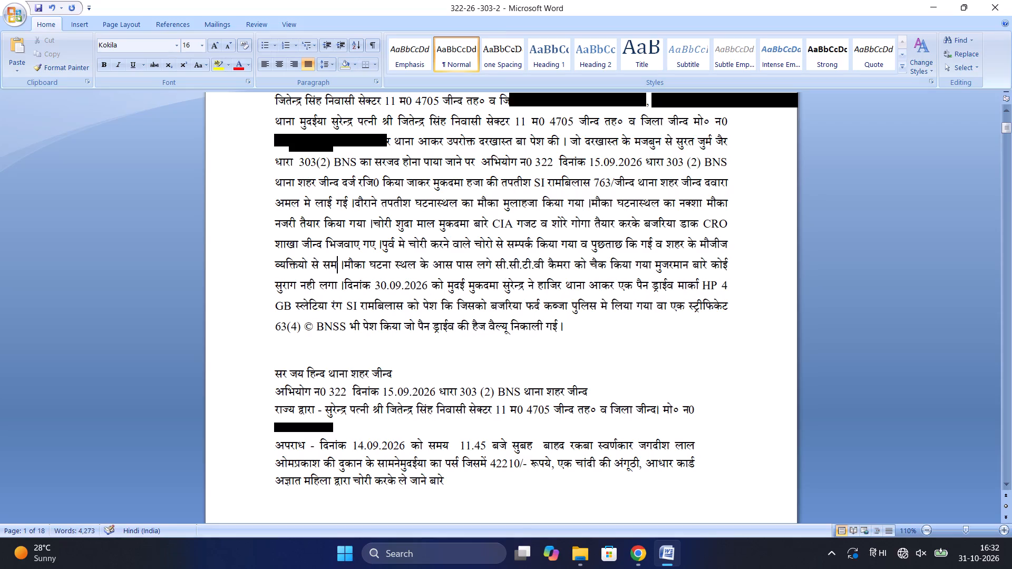
text(्पर्क करके पुछताछ कि गई)
key(space)
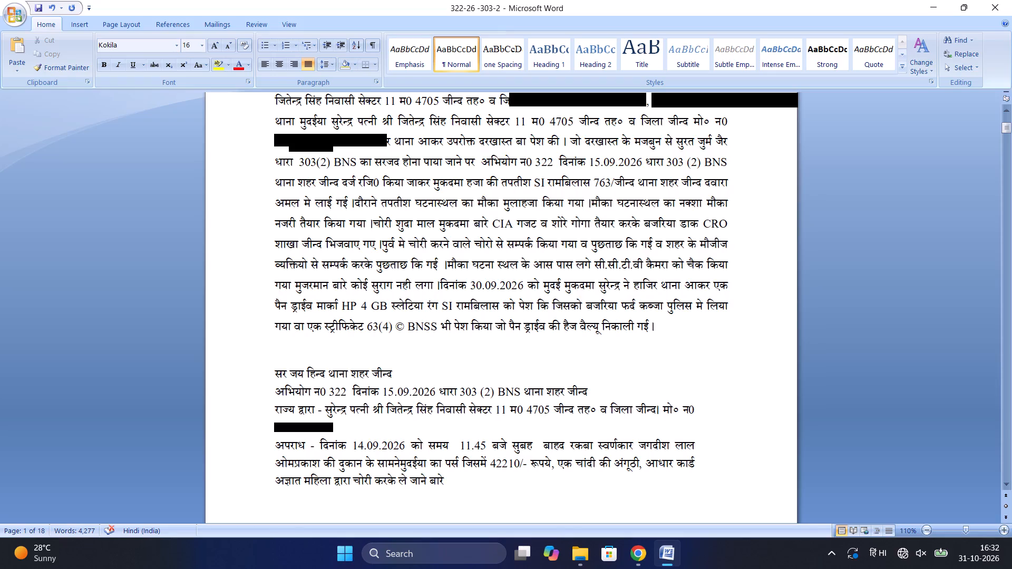
Insert twelve blank lines below the narrative's closing "निकाली गई ।" to push the "सर जय हिन्द थाना शहर जीन्द" section onto the following page.
key(Right)
key(Right)
key(Right)
key(Right)
key(Right)
key(Right)
key(Right)
key(Right)
key(Right)
key(Right)
key(Right)
key(Right)
key(Right)
key(Right)
key(Right)
key(Right)
key(Right)
key(Right)
key(Right)
key(Right)
key(Right)
key(Right)
key(Right)
key(Right)
key(Right)
key(Right)
key(Right)
key(Right)
key(Right)
key(Right)
key(Right)
key(Right)
key(Right)
key(Right)
key(Right)
key(Right)
key(Right)
key(Right)
key(Right)
key(Right)
key(Right)
key(Right)
key(Right)
key(Right)
key(Right)
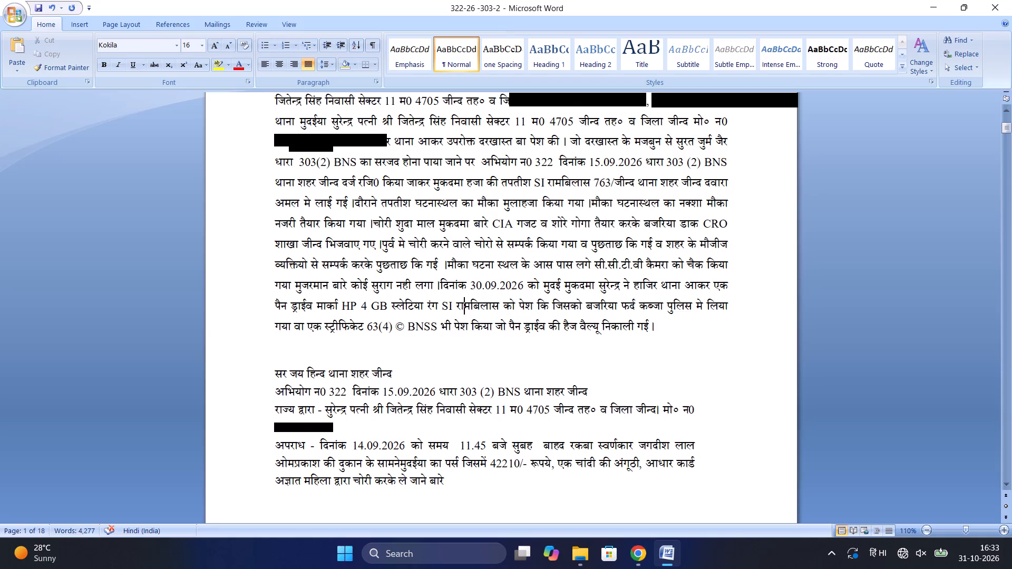
key(Right)
key(Right)
key(Right)
key(Right)
key(Right)
key(Right)
key(Right)
key(Right)
key(Right)
key(Right)
key(Right)
key(Right)
key(Right)
key(Right)
key(Right)
key(Right)
key(Right)
key(Right)
key(Right)
key(Right)
key(Right)
key(Right)
key(Right)
key(Right)
key(Right)
key(Right)
key(Right)
key(Right)
key(Right)
key(Right)
key(Right)
key(Right)
key(Right)
key(Right)
key(Right)
key(Right)
key(Right)
key(Right)
key(Right)
key(Right)
key(Right)
key(Right)
key(Right)
key(Right)
key(Right)
key(Right)
key(Right)
key(Right)
key(Right)
key(Right)
key(Right)
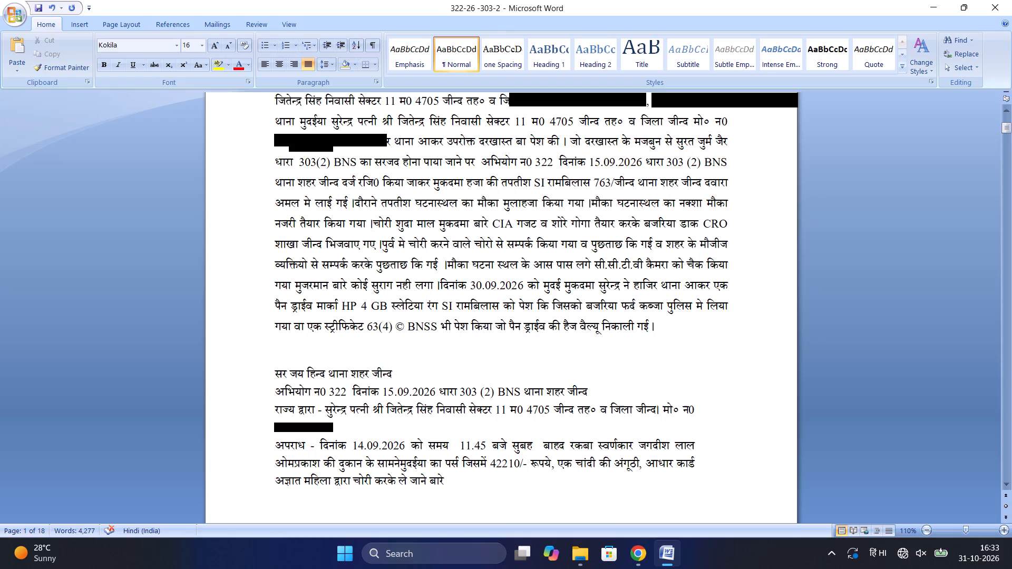
key(Right)
key(Right)
key(Right)
click(675, 335)
key(Return)
key(Return)
key(Return)
key(Return)
key(Return)
key(Return)
key(Return)
key(Return)
key(Return)
key(Return)
key(Return)
key(Return)
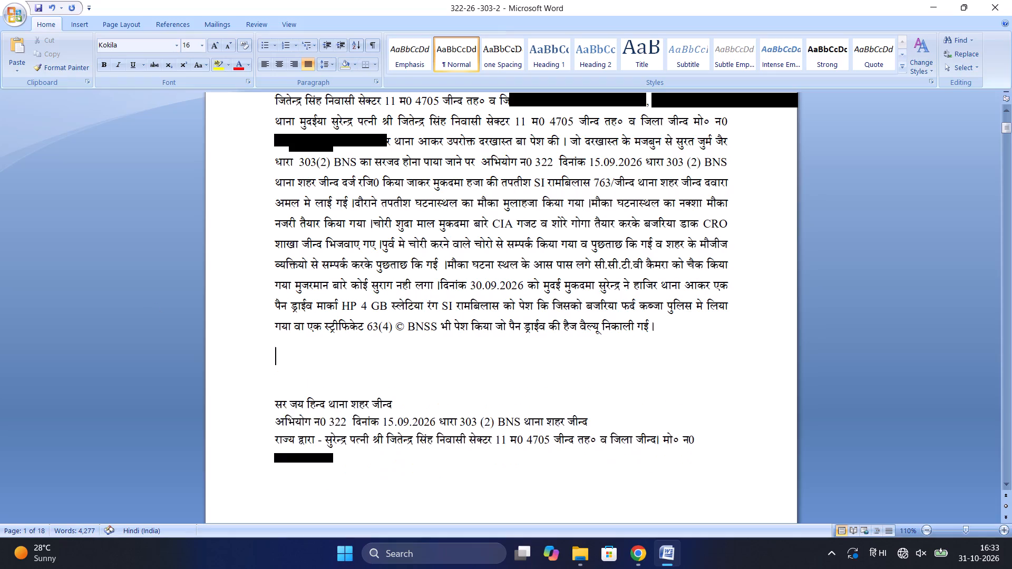
Continue the narrative after "निकाली गई ।" with "जो मुकदमा हजा काफि देरी हो चुका जिसको जैर तपतीश रखना बेसूद है".
scroll(560, 340, up, 8)
click(669, 245)
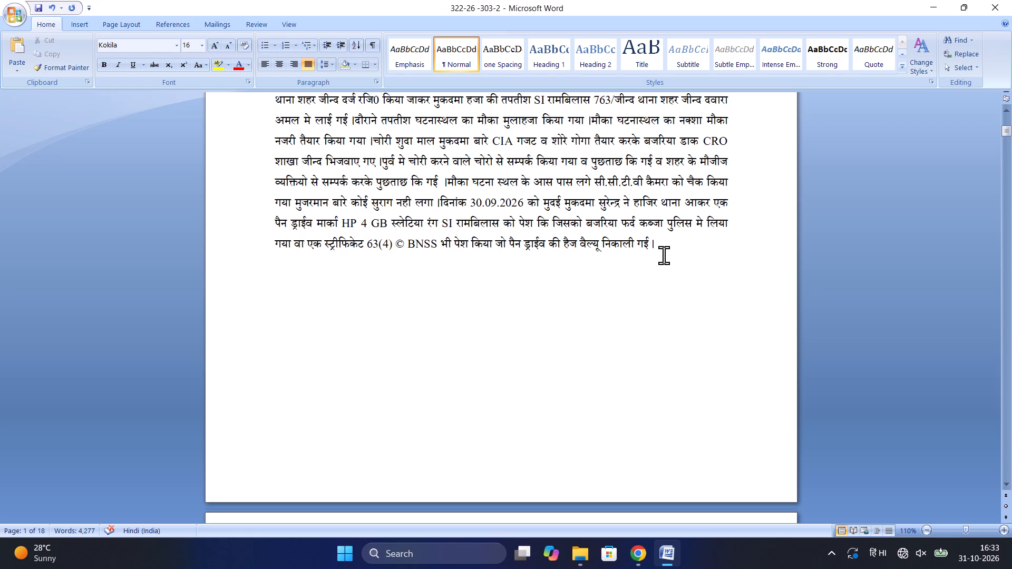
text(जो मुकदमा हजा काफि देरी हो चुका)
key(space)
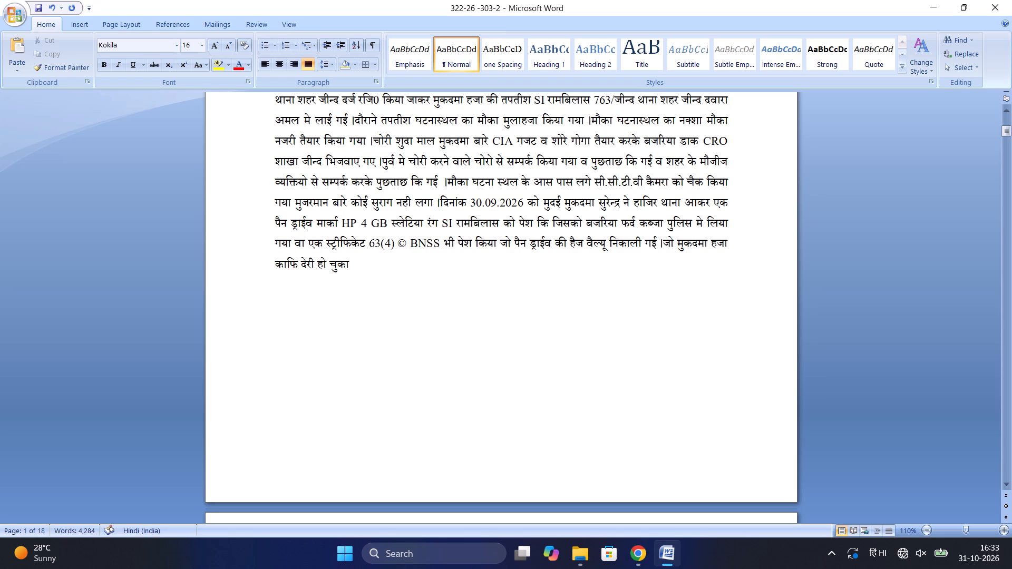
text(जिसको जैर तपतीश रखना बेसू)
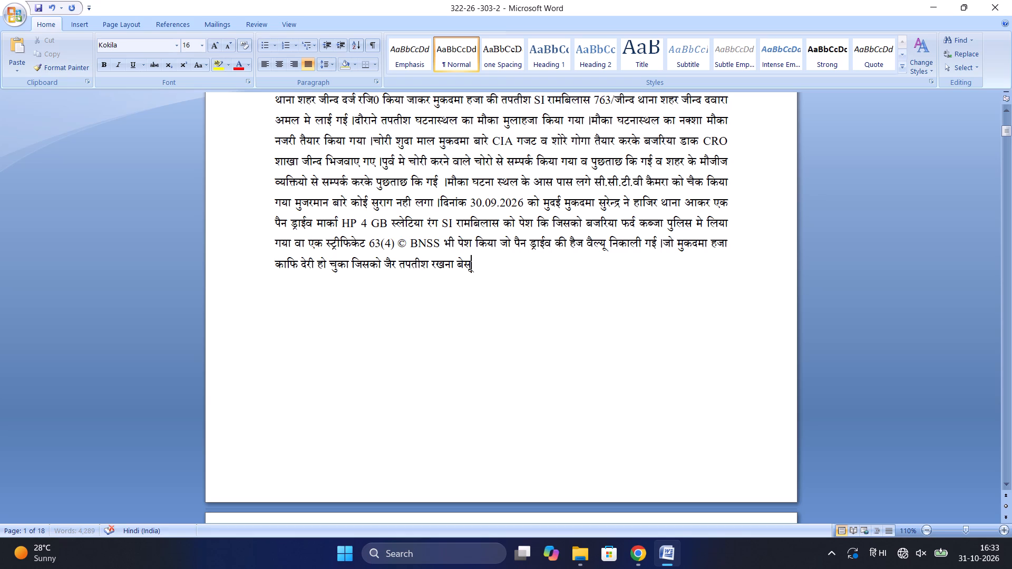
text(द है)
key(space)
Add the untraced-report statement "।अत मुकदमा जा मे अदमपता रिपोर्ट अकित की जा रही है".
text(।अत मुकदमा जा मे अदमपता रिपोर्ट)
key(space)
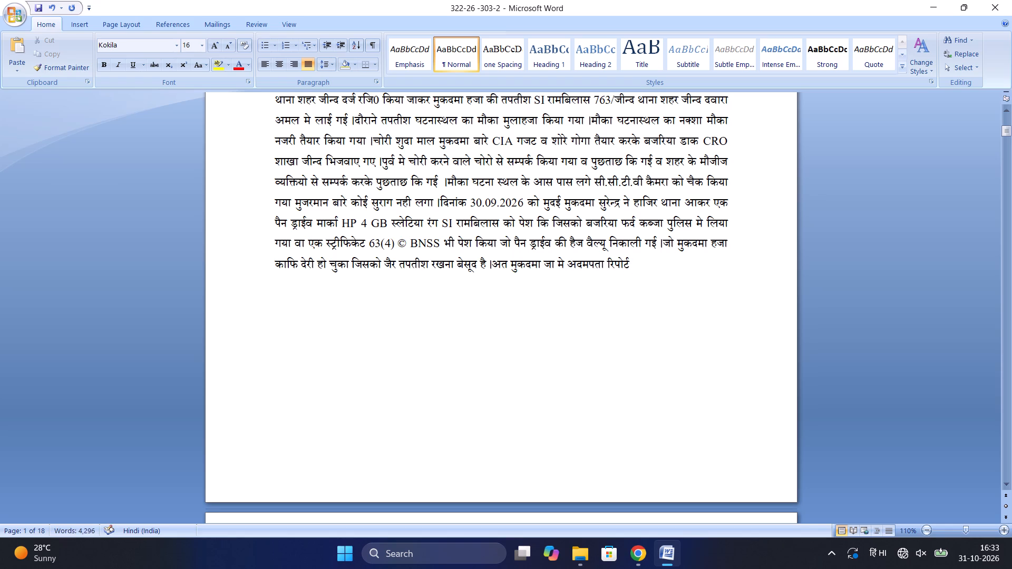
text(अकित)
key(space)
text(की जा रही है अह)
Continue with "अगर भविष्य मे माल मुकदमा वा मुजरमान बारे कोई सुराग लगा को आगामी कार्यवाही अमल मे लाई जावेगी".
key(BackSpace)
text(गर भवि)
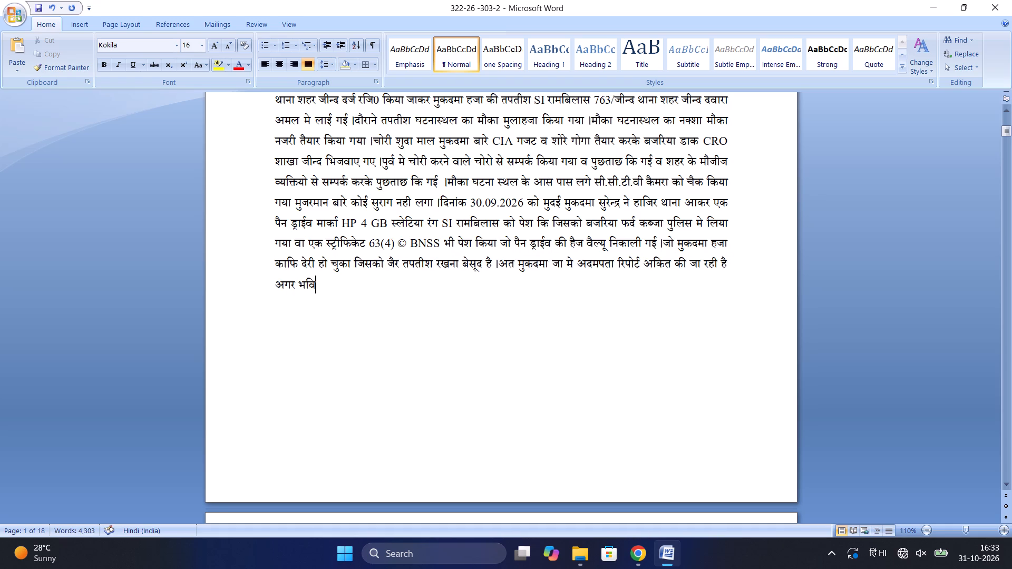
text(ष्य मे)
key(space)
text(माल म)
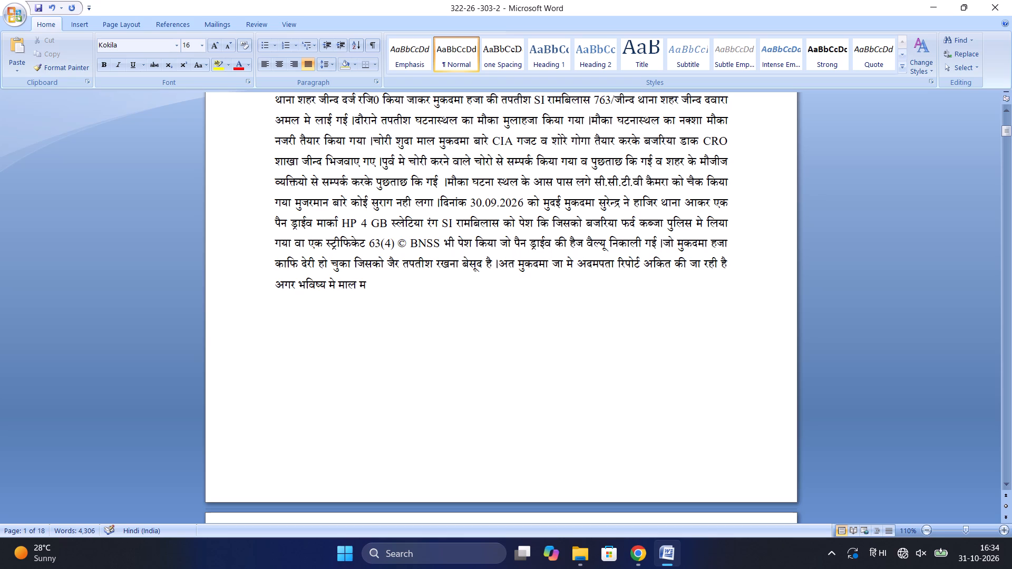
text(ुक)
text(दमा वा मुजरमान बार)
text(े कोई सुराग लगा को)
key(space)
text(आगामी कार्यवाही अमल मे)
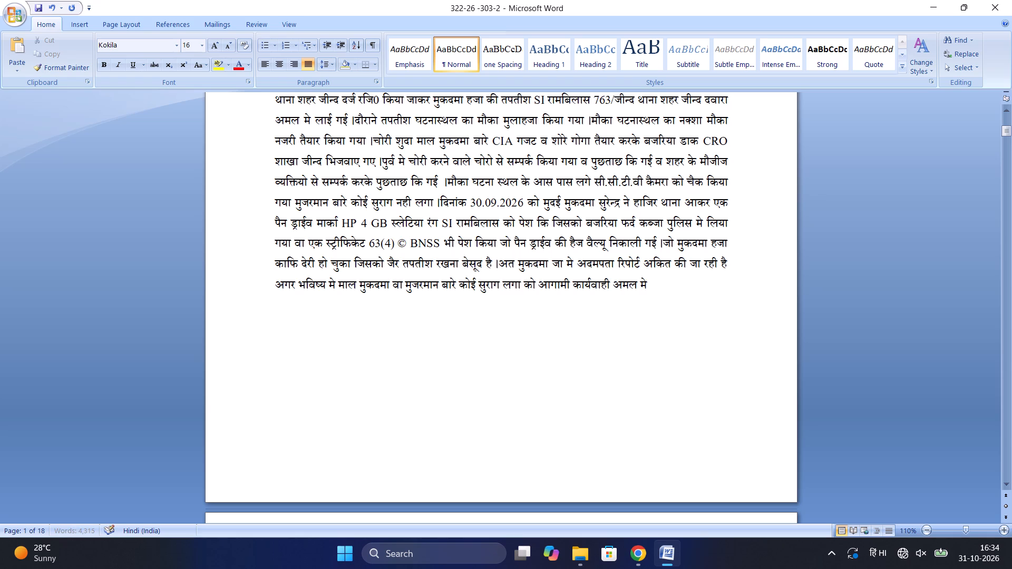
key(space)
text(लआ)
key(BackSpace)
text(ाई जावेगी)
key(space)
Close the narrative with the approval request "।मन्जूर फरमाई जावे ।" directly after "जावेगी".
key(BackSpace)
text(।मन्जूर फरमाई जावे ।)
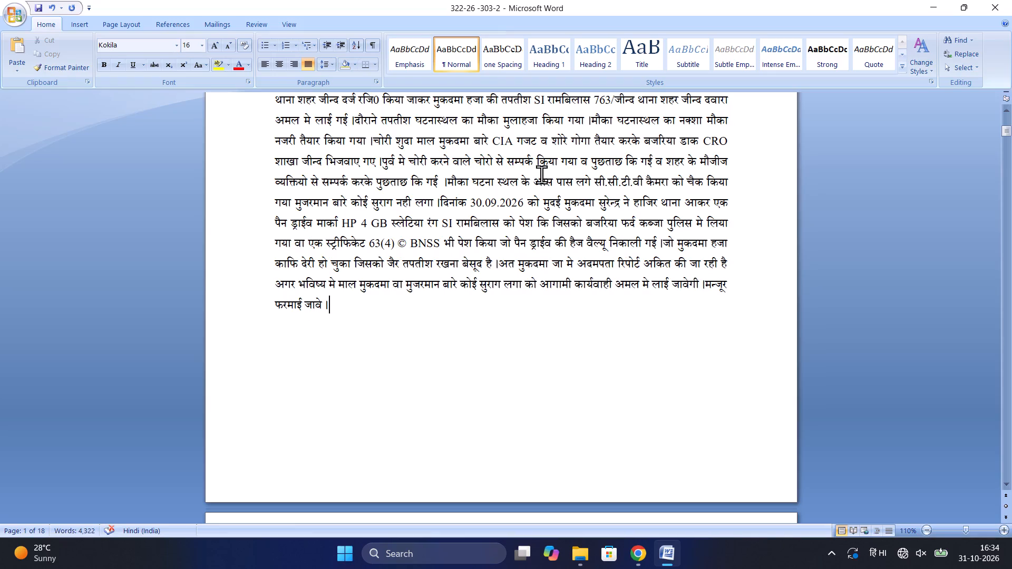
Reread the narrative and correct the word before "वैल्यू" in the pen drive sentence to "हैश".
scroll(657, 260, up, 13)
scroll(615, 289, down, 5)
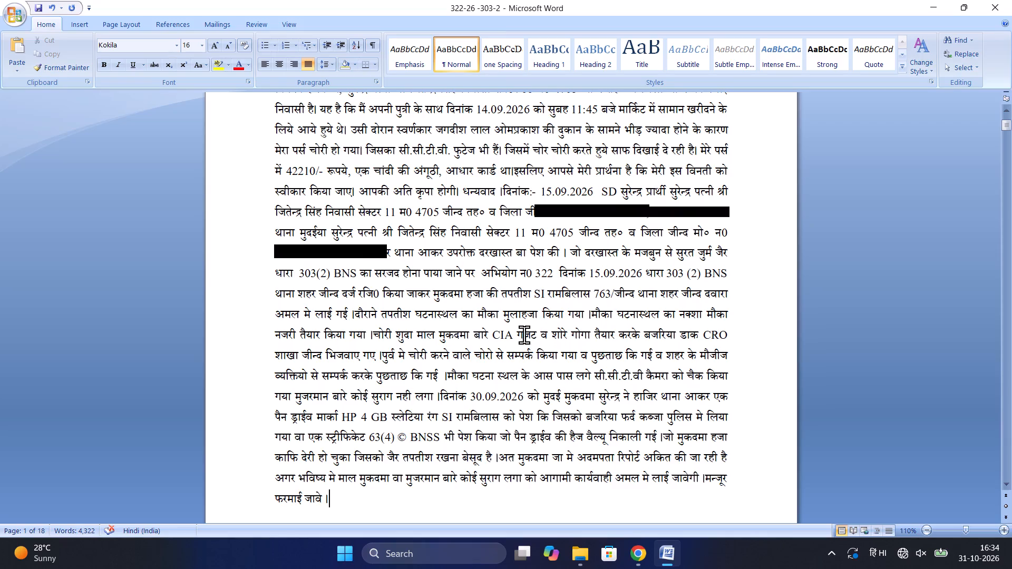
scroll(403, 345, up, 5)
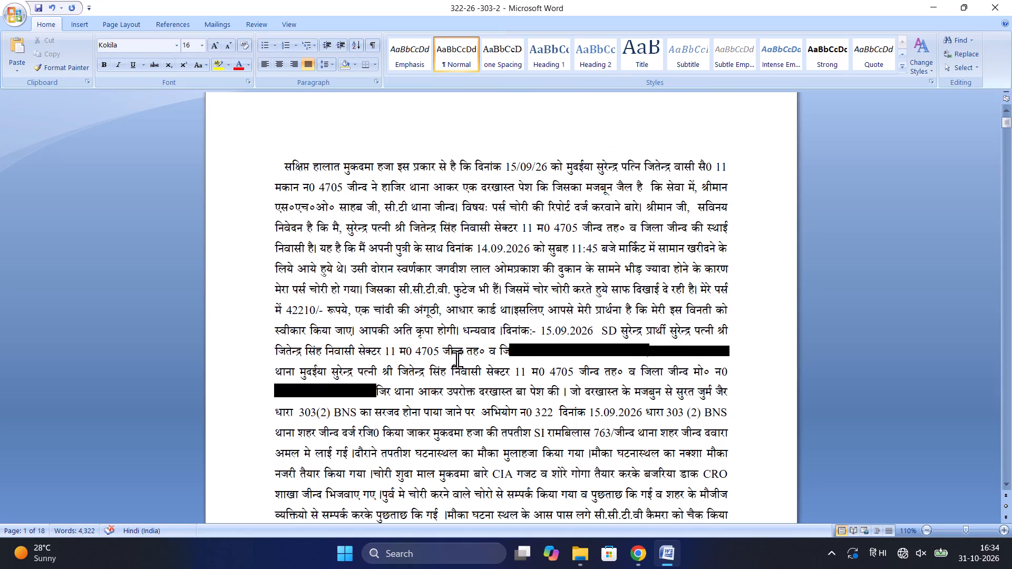
scroll(489, 362, down, 2)
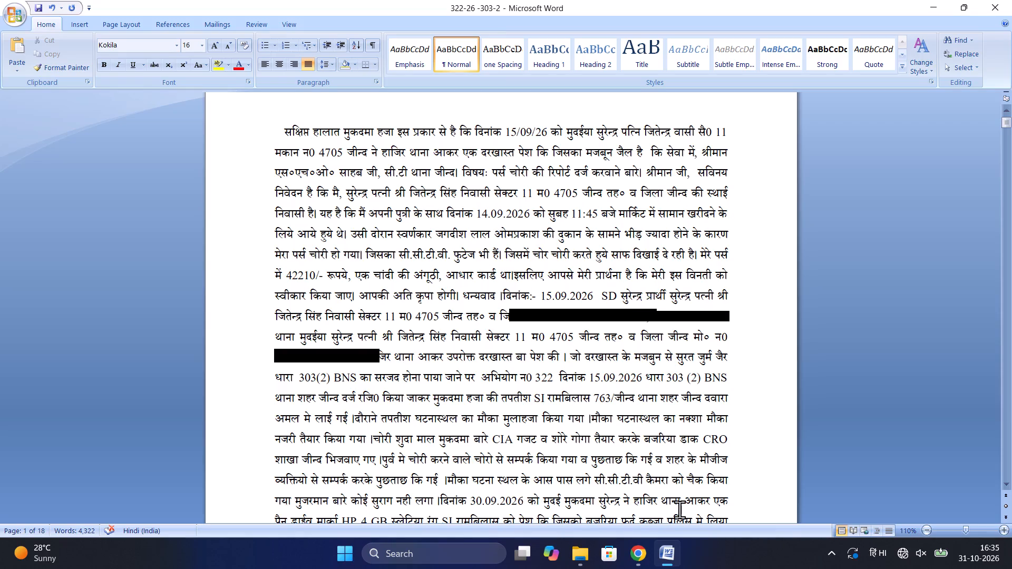
scroll(679, 509, down, 1)
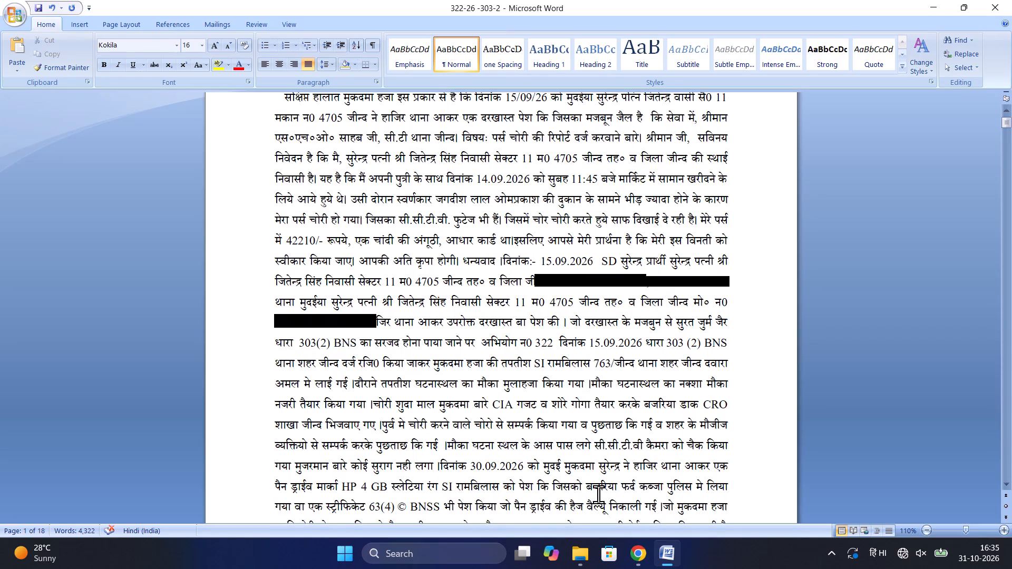
scroll(638, 494, down, 1)
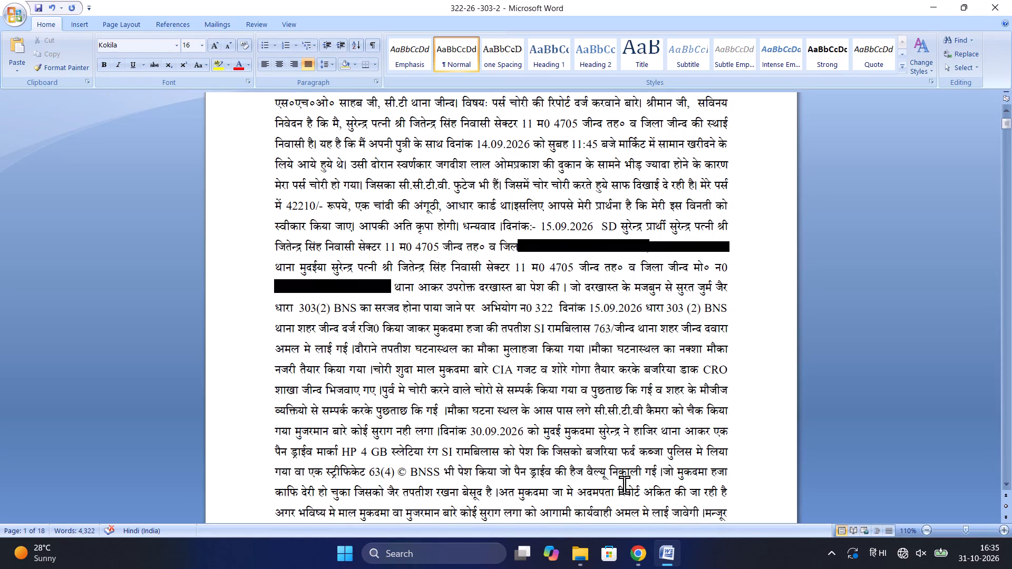
click(580, 475)
key(BackSpace)
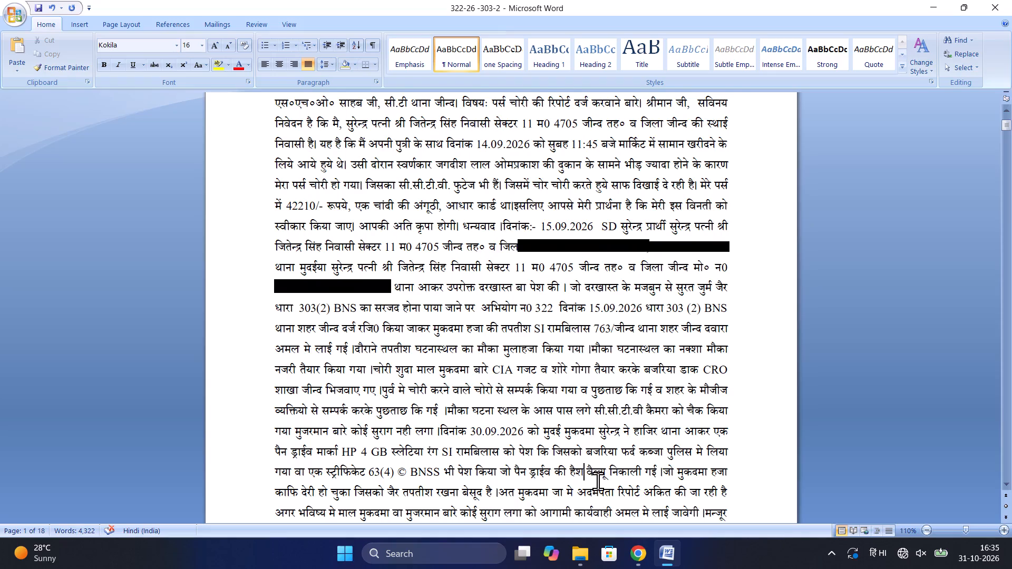
Insert "जो लफ मिशल है ।" after "हैश वैल्यू निकाली गई", replacing the old "।" before "जो मुकदमा हजा" with a space.
scroll(598, 481, down, 1)
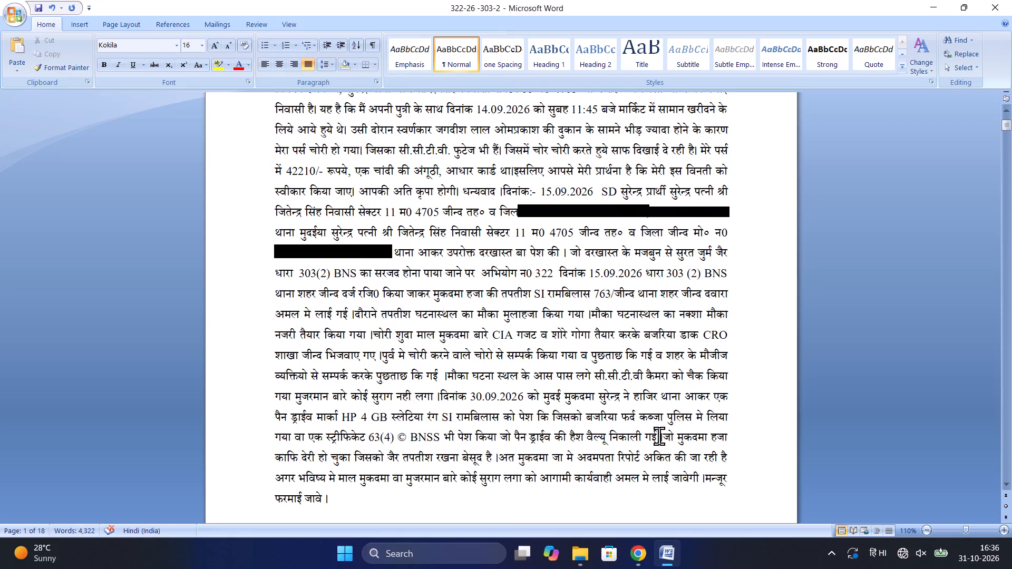
key(space)
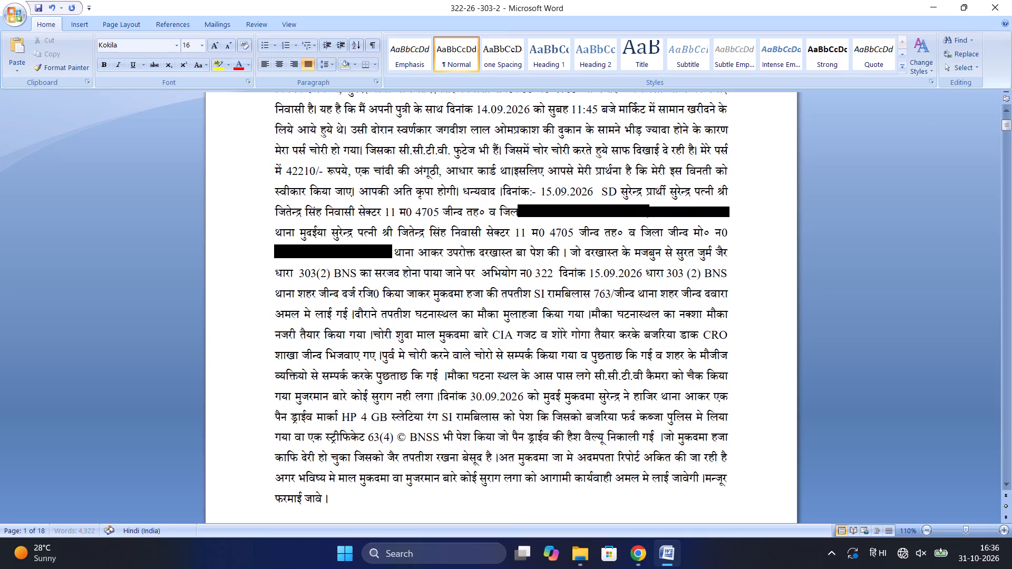
text(जो लफ णि)
text(ृृ)
key(BackSpace)
key(BackSpace)
text(मिशल है ।)
key(Delete)
key(space)
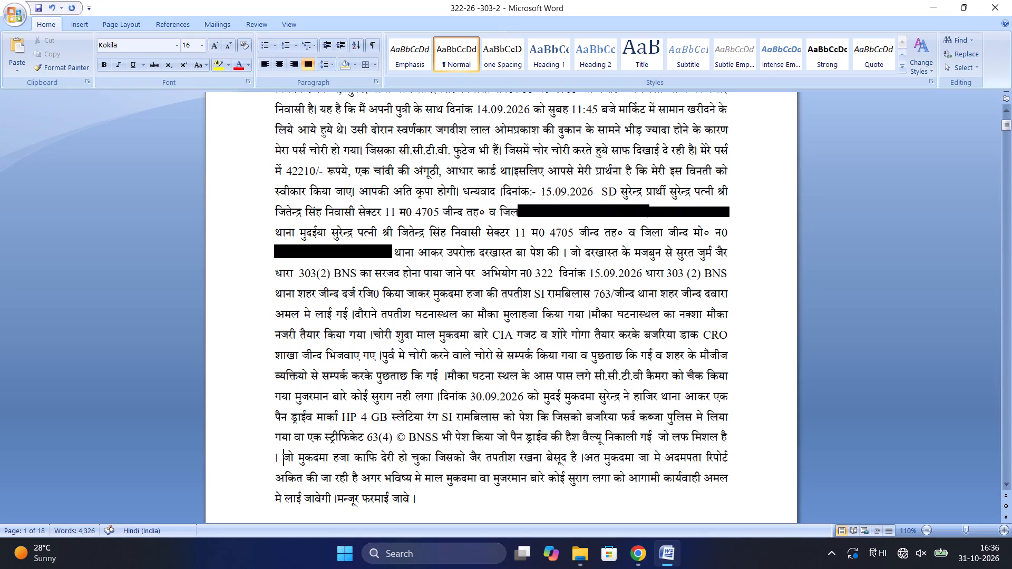
Correct the word after "मुकदमा हजा काफी" in the delay sentence to "देराना".
click(372, 464)
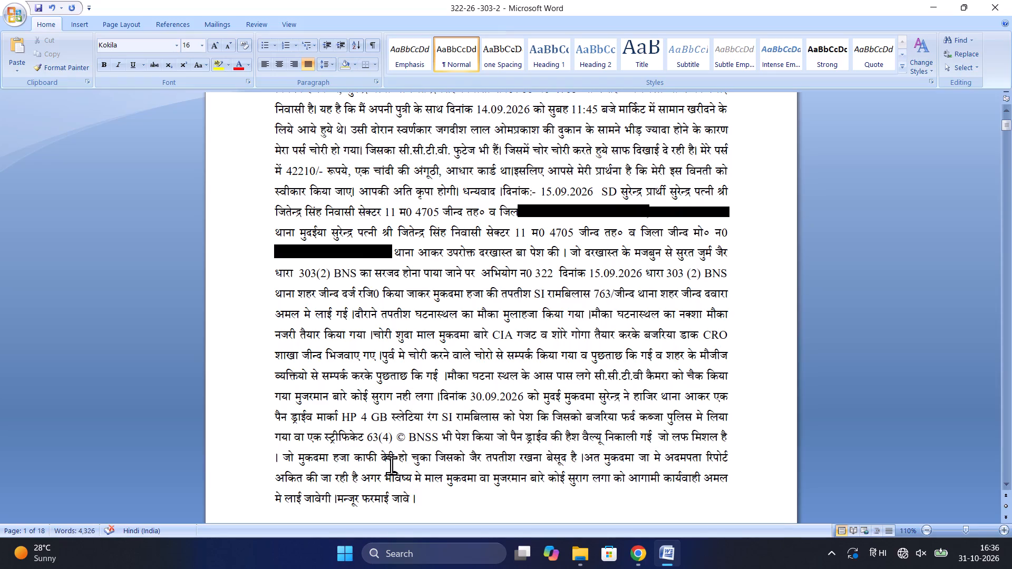
click(391, 465)
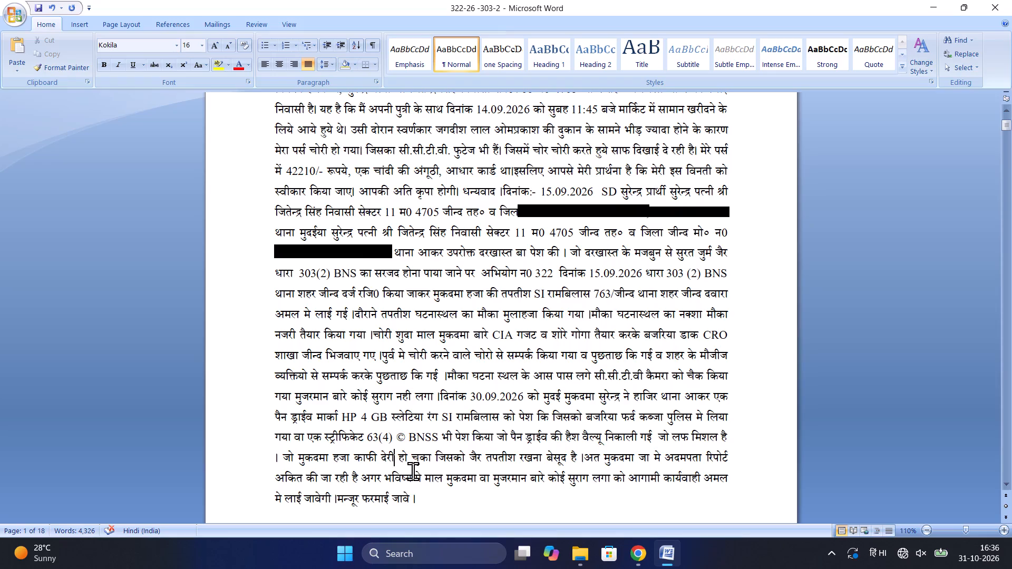
key(BackSpace)
text(ाना)
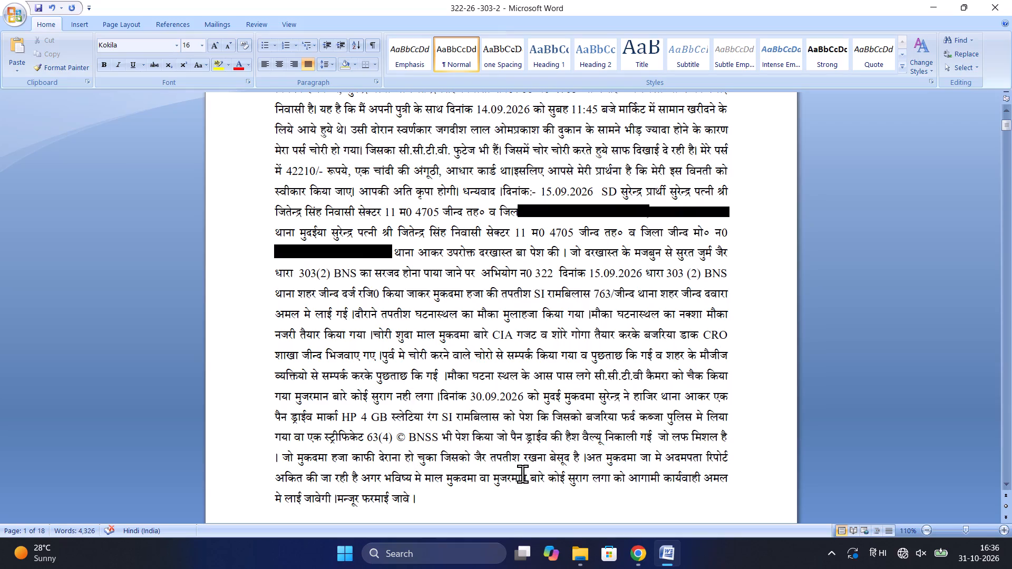
In the same sentence, correct the spelling of the word before "रखना" to "तफतीश" and the word after it to "बेसूध".
click(502, 456)
key(BackSpace)
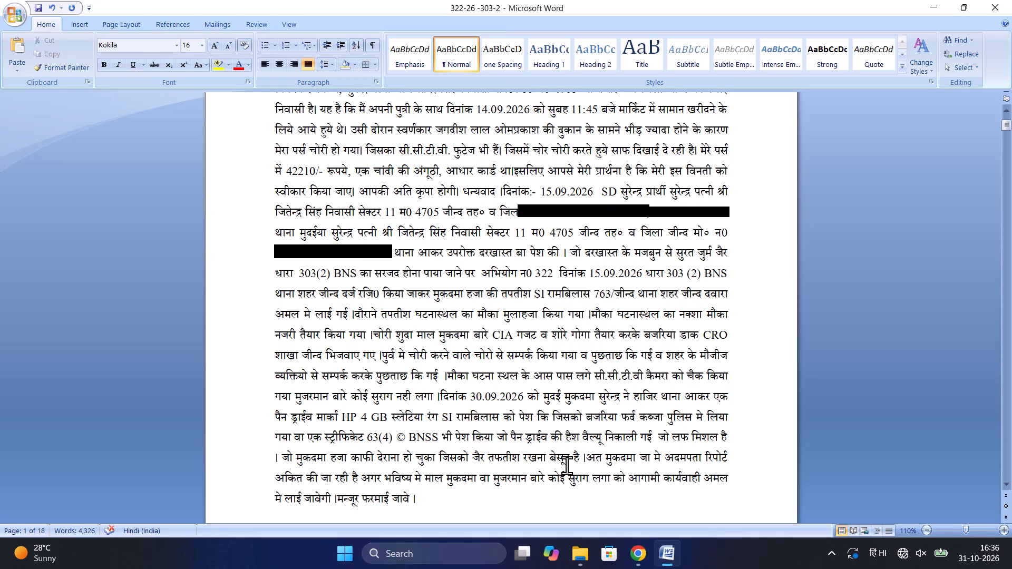
click(567, 465)
key(Delete)
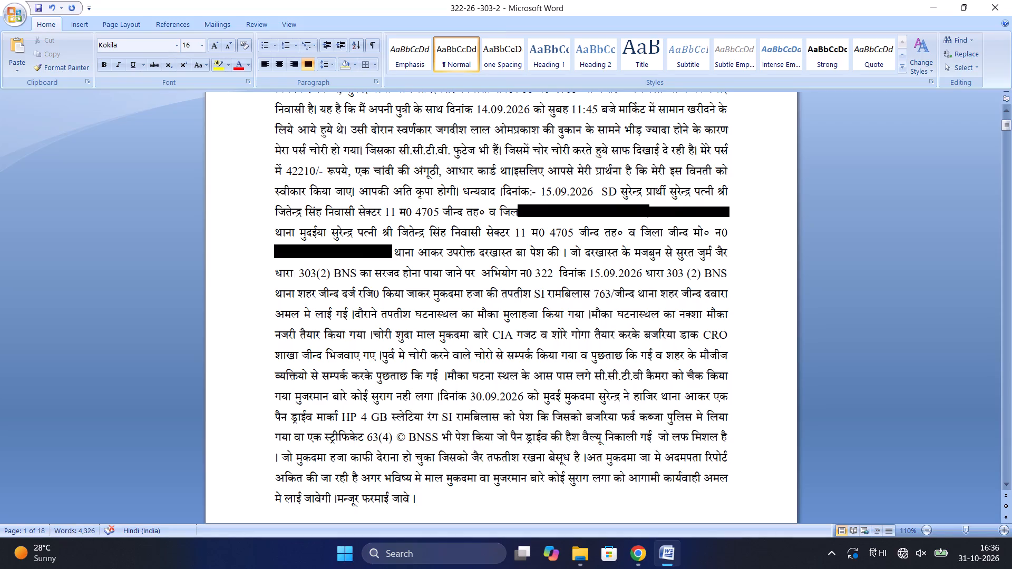
In the untraced report sentence, correct the word after "अत मुकदमा" to "हजा" and the word after "रिपोर्ट" to "अंकित".
click(641, 464)
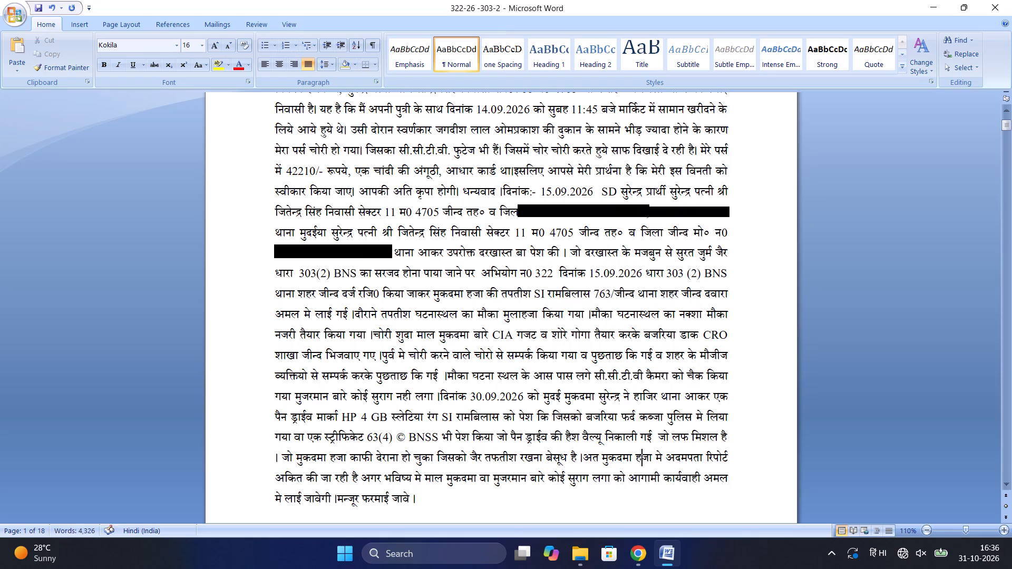
click(283, 482)
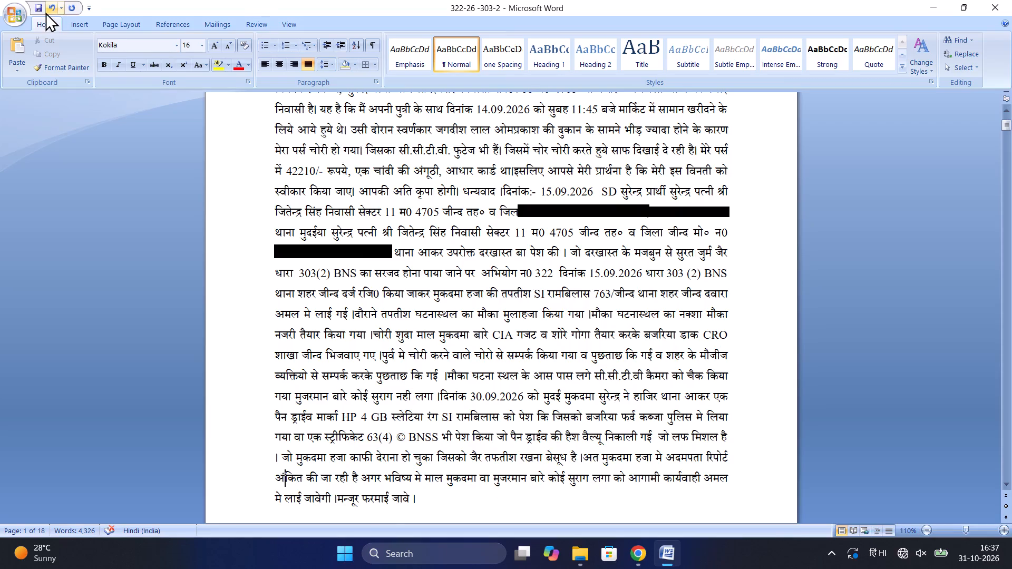
Save the document.
drag(38, 7, 44, 13)
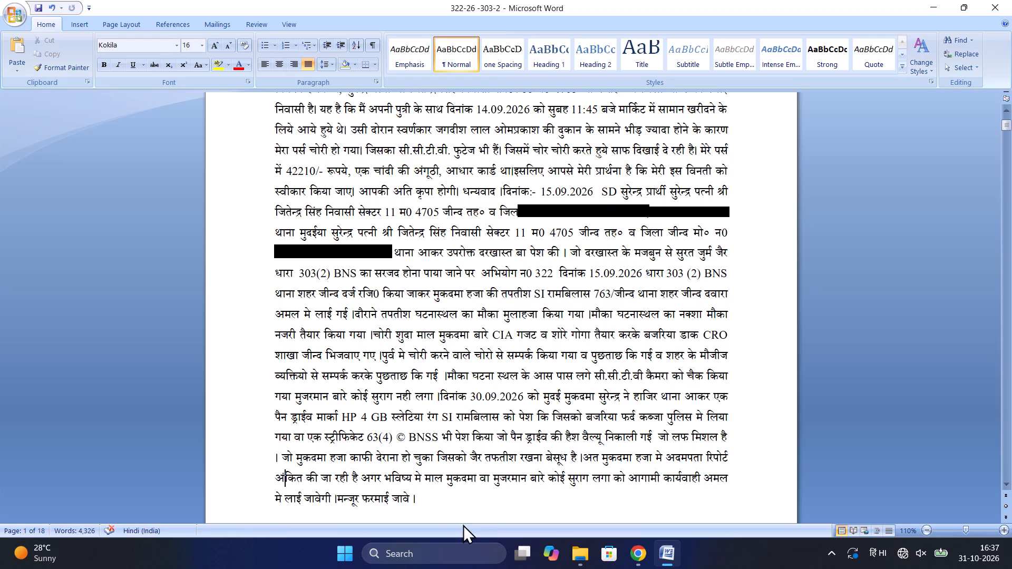
Add two new empty paragraphs after the closing "मन्जूर फरमाई जावे ।".
click(424, 500)
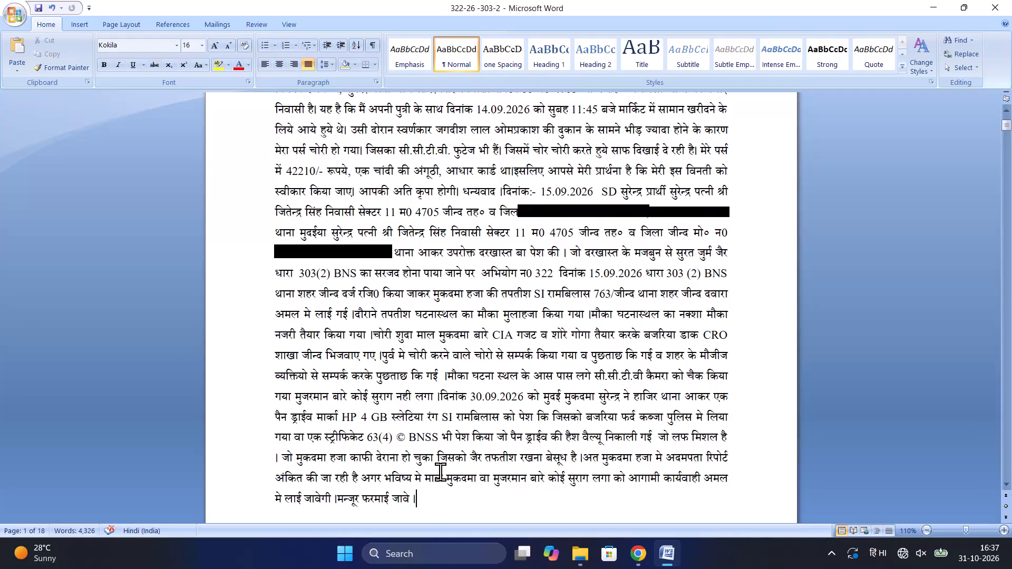
scroll(471, 406, down, 4)
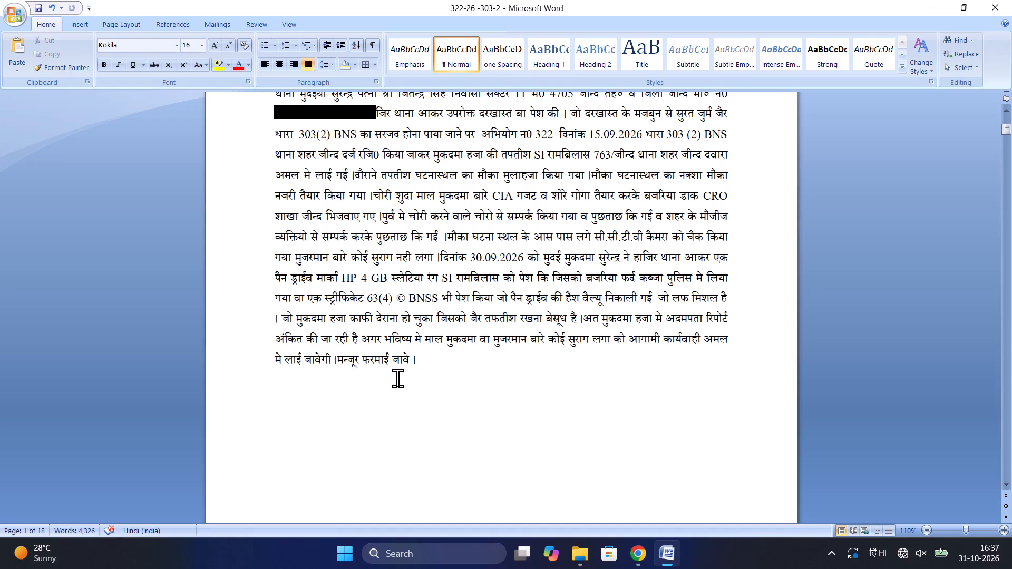
key(Return)
key(Return)
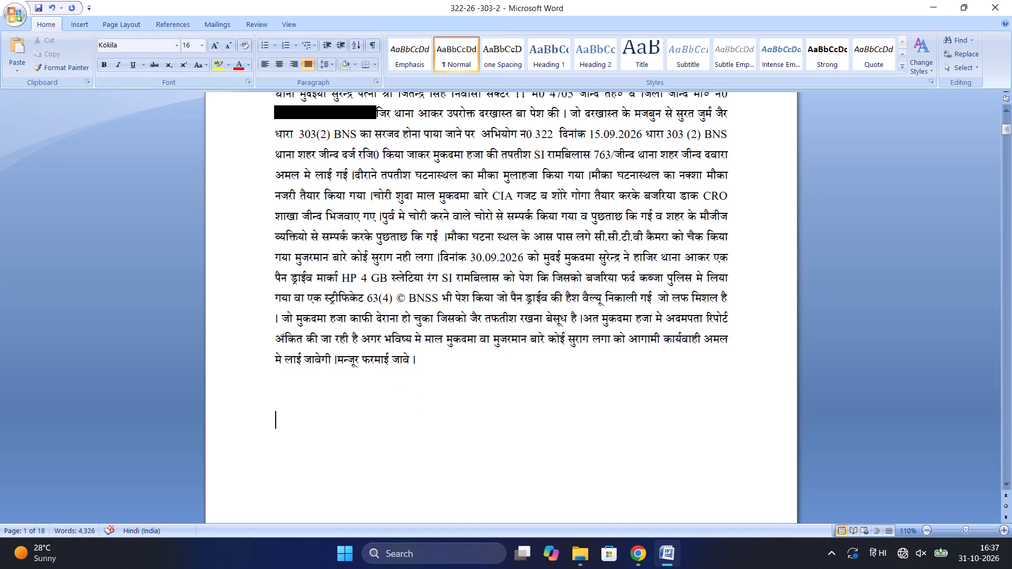
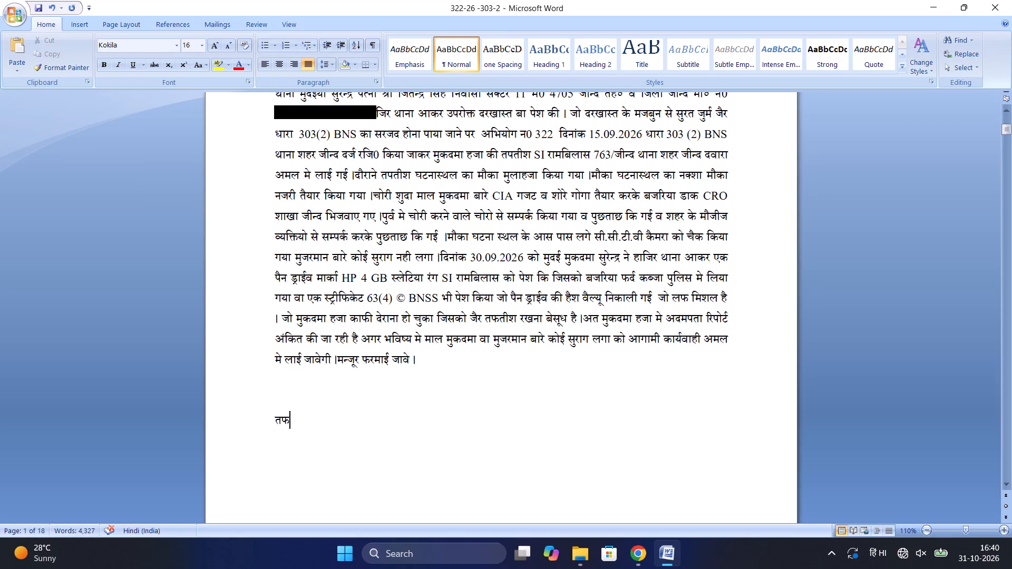
Complete the word begun below the closing paragraph so the line's label reads "तफसील कागजात -".
text(सी)
text(ल)
key(space)
text(का)
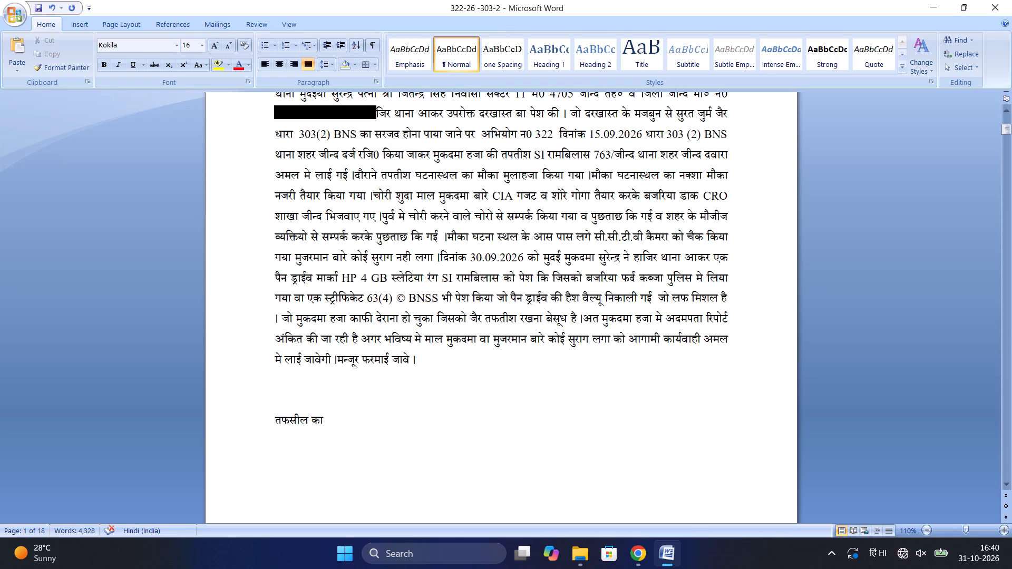
text(गजा)
text(त)
key(space)
key(space)
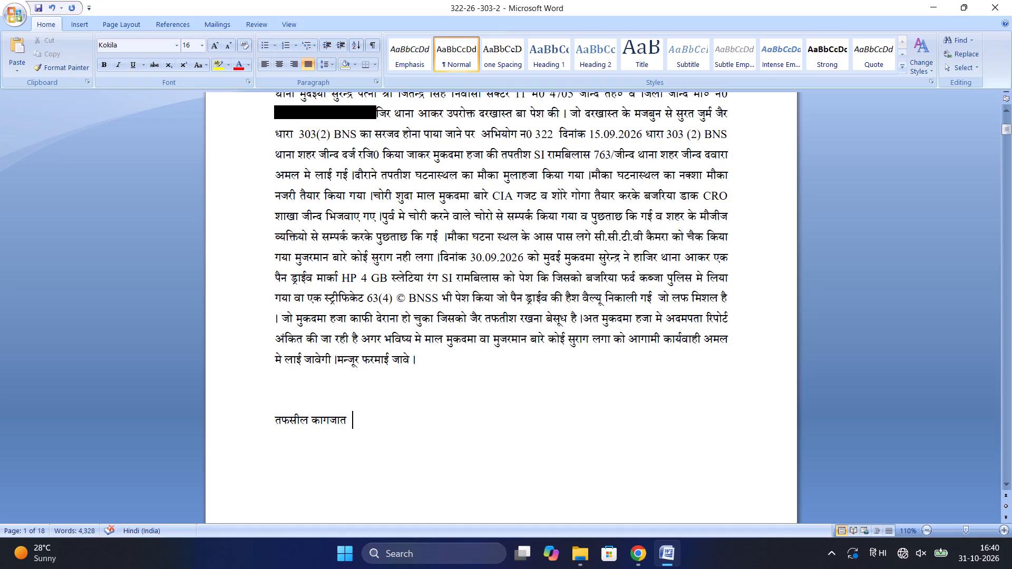
text(-)
key(space)
After the "तफसील कागजात -" label, enter the first document entry as "असल तहरीर कागजात".
text(सल)
key(space)
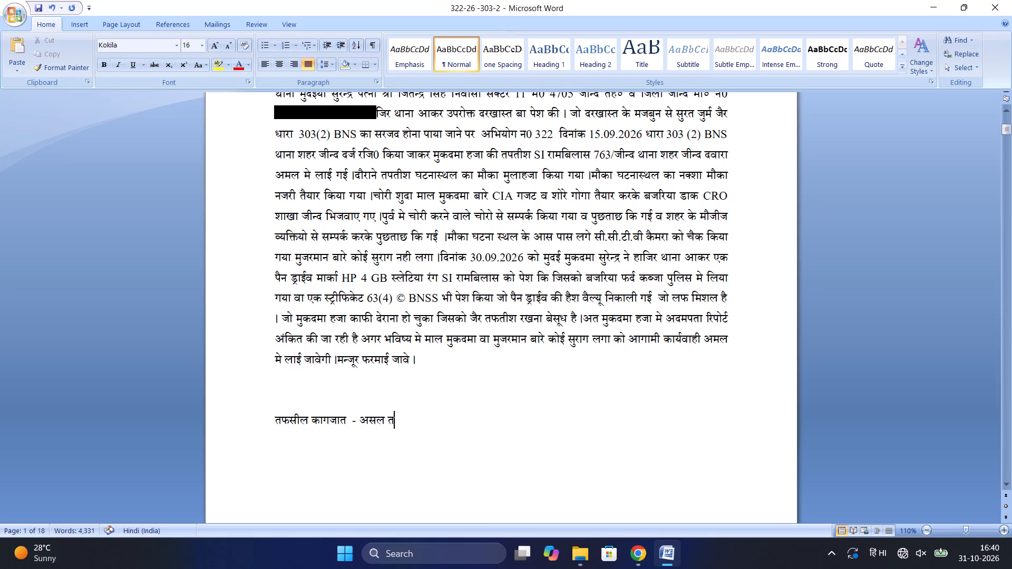
text(हरीर कागजात)
key(space)
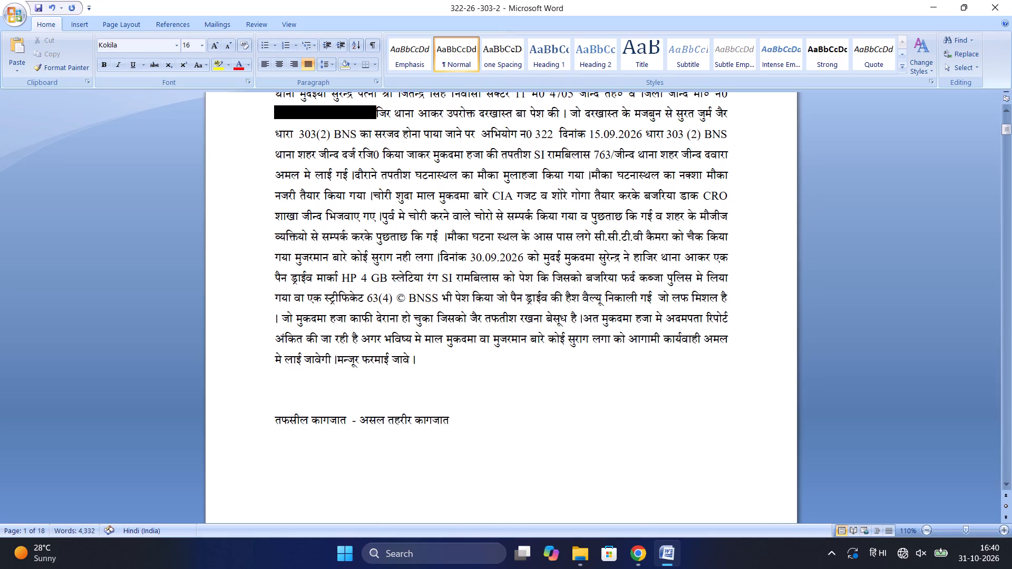
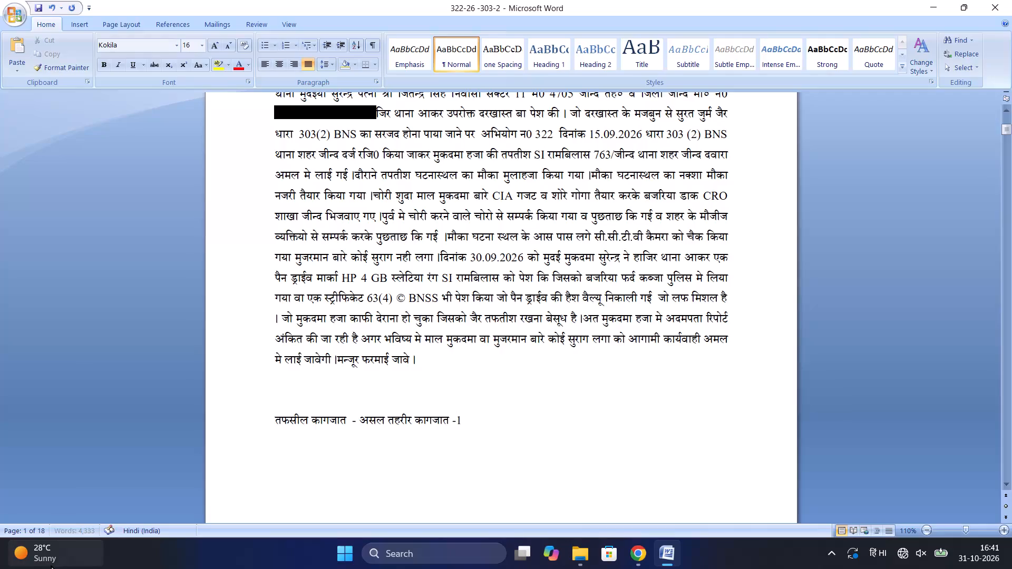
Add a comma and a space after the "असल तहरीर कागजात -1" entry.
text(,)
key(space)
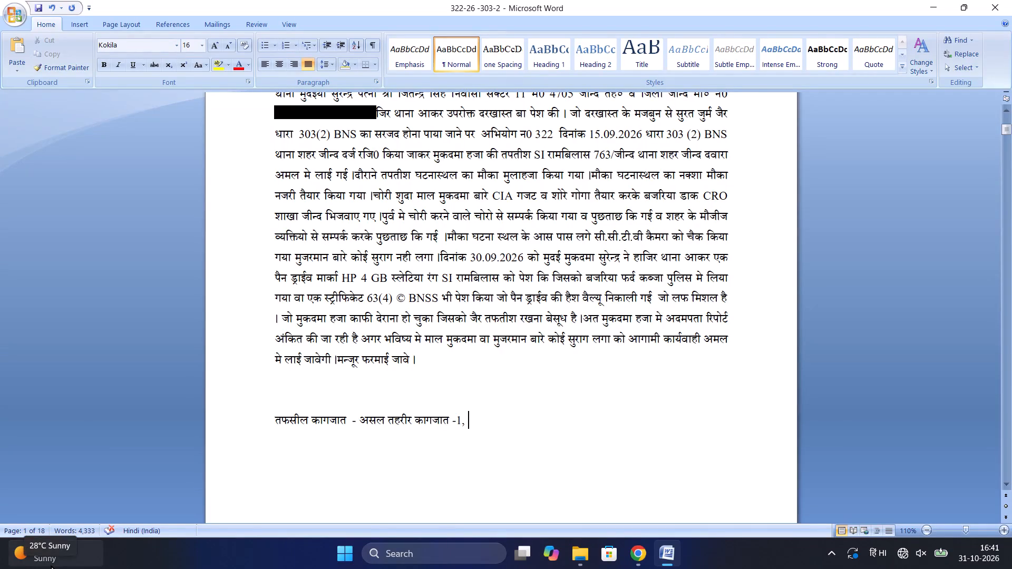
Insert the entry "अदमपता रिपोर्ट - ," before "असल तहरीर कागजात" in the papers list, leaving its count blank.
key(Left)
key(Left)
key(Left)
key(Left)
key(Left)
key(Left)
key(Left)
key(Left)
key(Left)
key(Left)
key(Left)
key(Left)
key(Left)
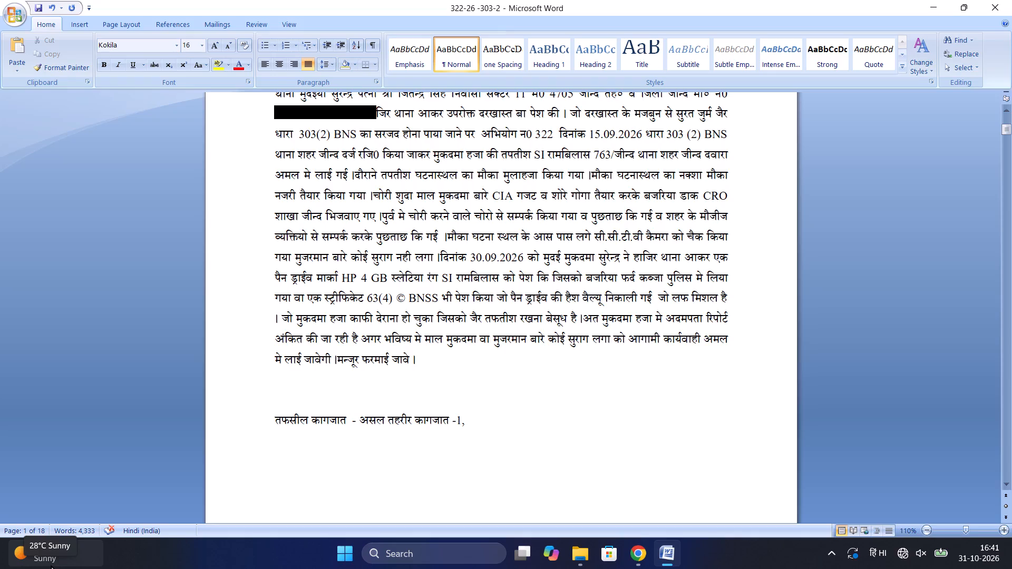
key(Left)
key(Left)
key(Left)
key(Left)
key(Left)
key(Left)
key(space)
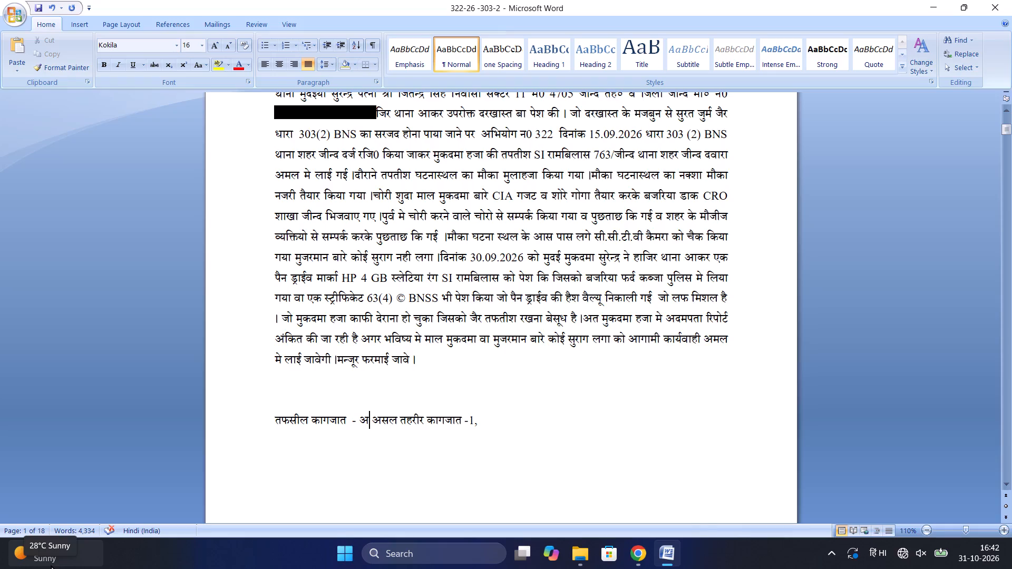
text(दम)
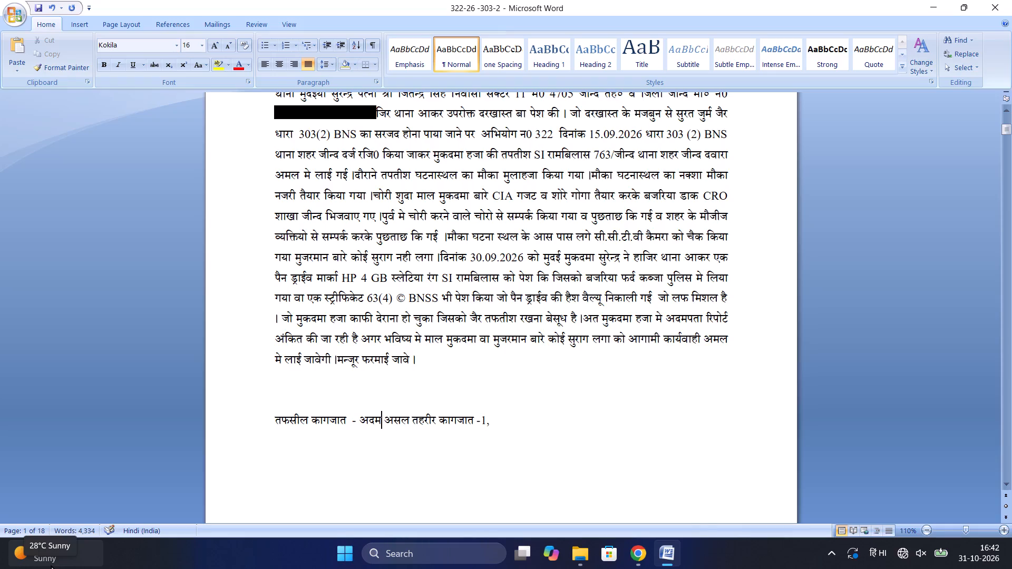
text(पता रिप)
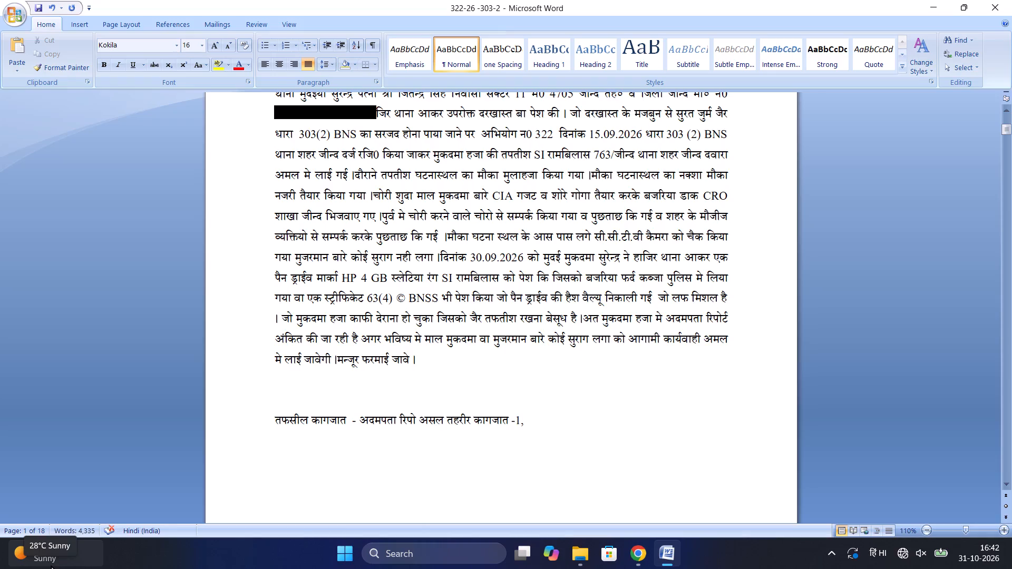
text(र्ट)
key(space)
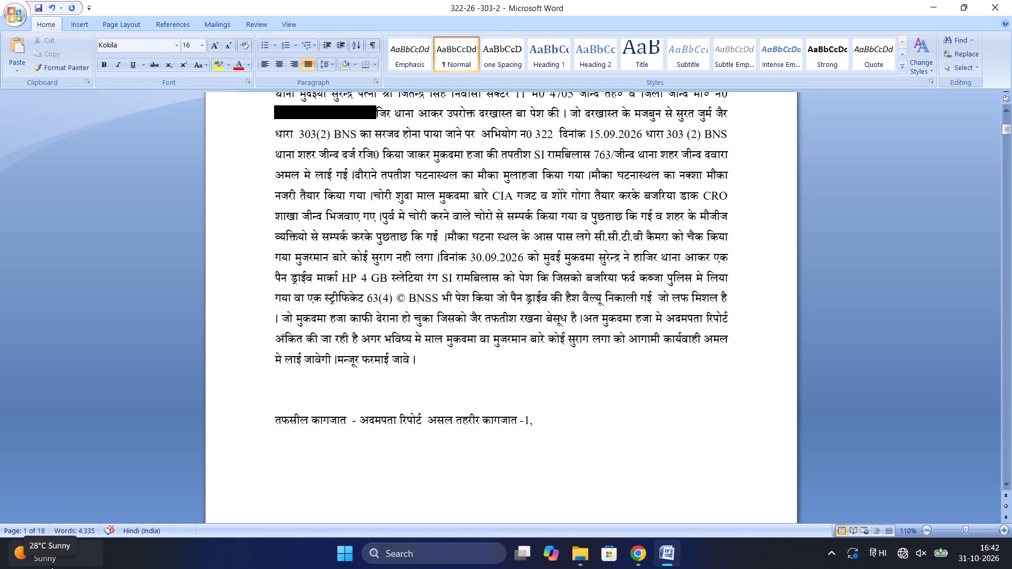
key(minus)
key(space)
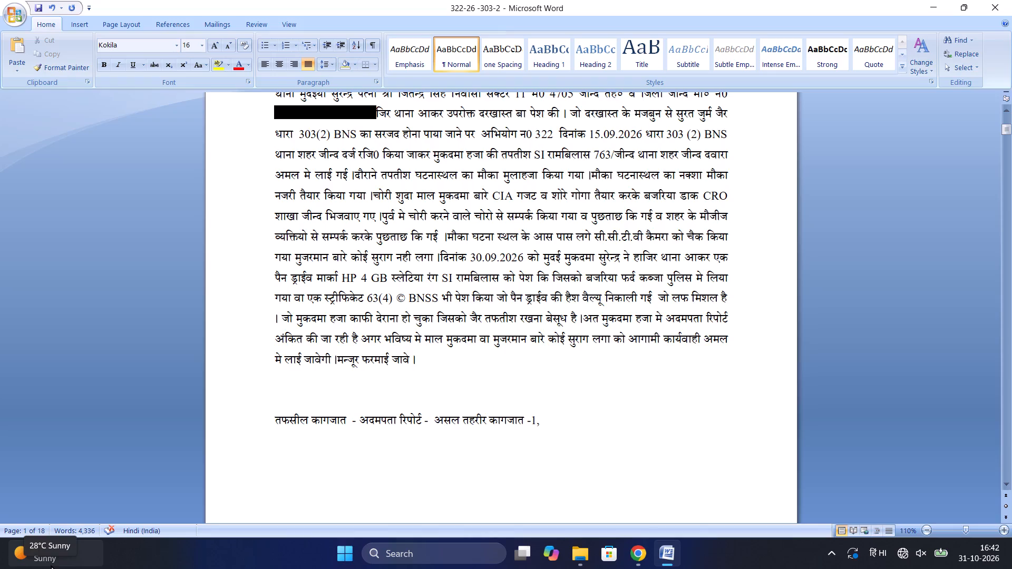
key(comma)
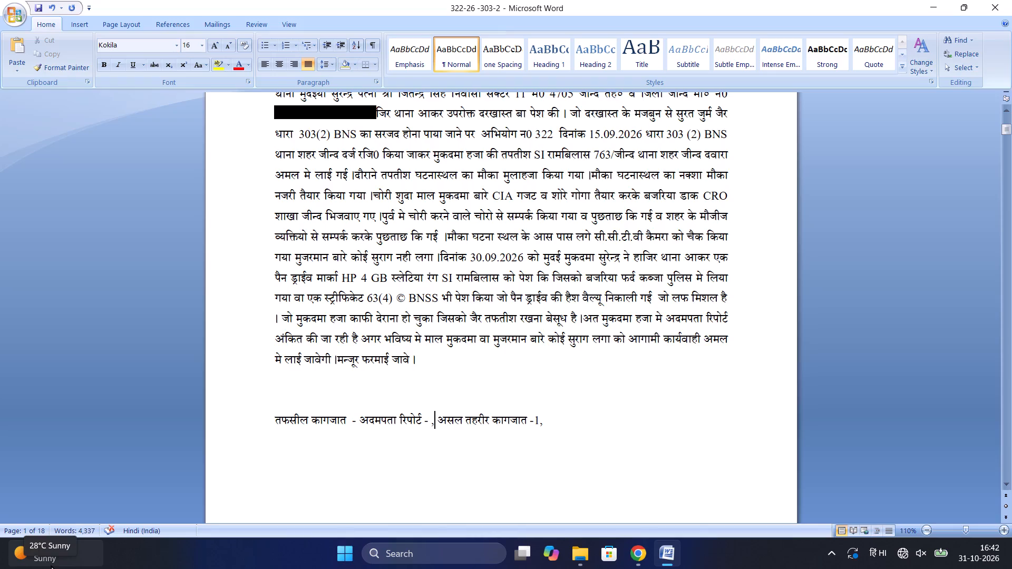
Replace "तहरीर कागजात" with "दरखास्त" so that the entry reads "असल दरखास्त -1".
key(Right)
key(Right)
key(Right)
key(Right)
key(Right)
key(Right)
key(Right)
key(Right)
key(Right)
key(BackSpace)
key(Right)
key(Right)
key(Right)
key(Right)
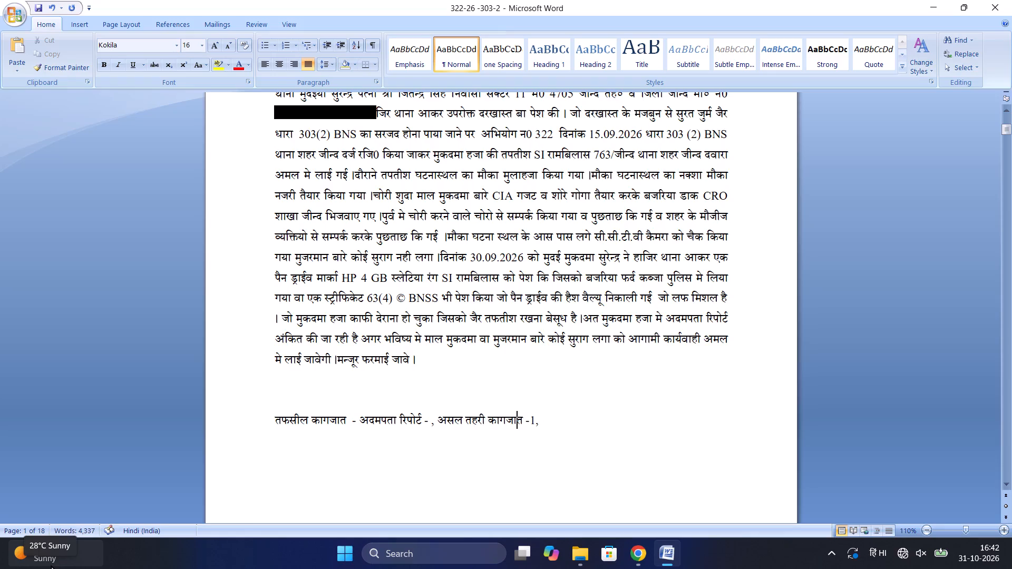
key(Right)
key(BackSpace)
key(BackSpace)
key(BackSpace)
key(BackSpace)
key(BackSpace)
key(BackSpace)
key(BackSpace)
key(BackSpace)
key(BackSpace)
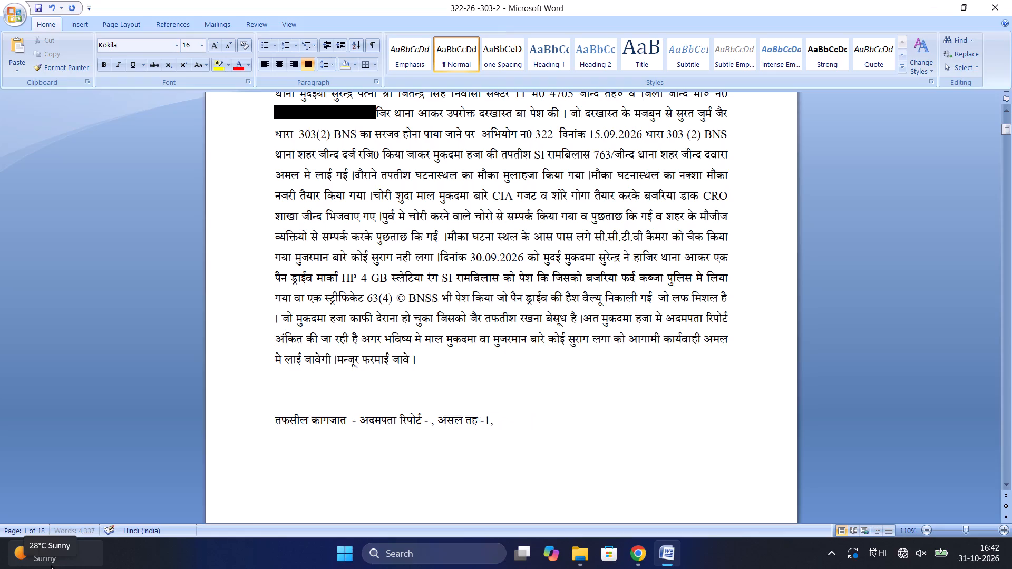
key(BackSpace)
key(BackSpace)
text(रखा)
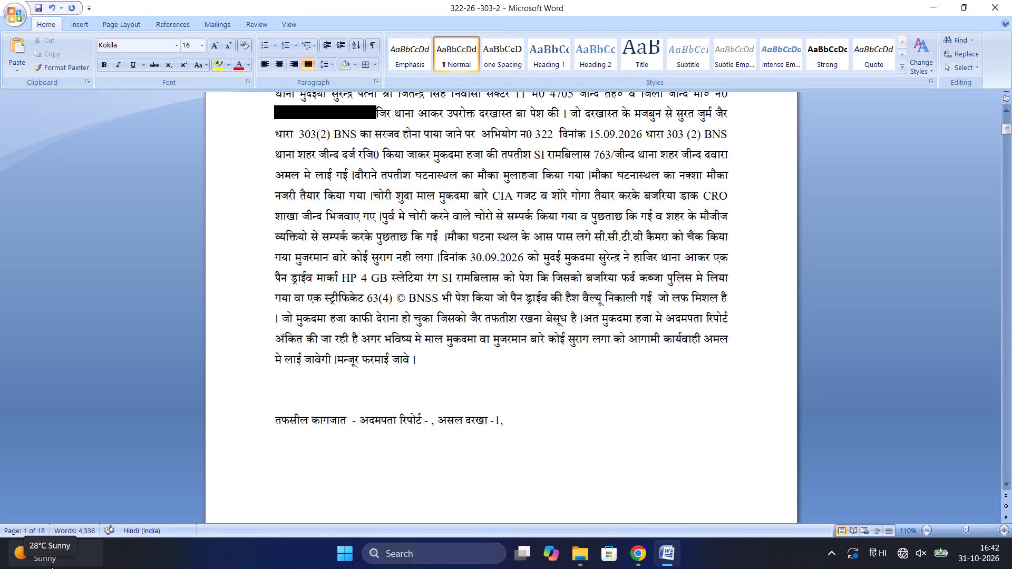
text(स्त)
Append the entry "नक्शा मौका नजरी - ," at the end of the papers list, leaving its count blank.
key(Right)
key(Right)
key(Right)
key(Right)
key(space)
text(नक)
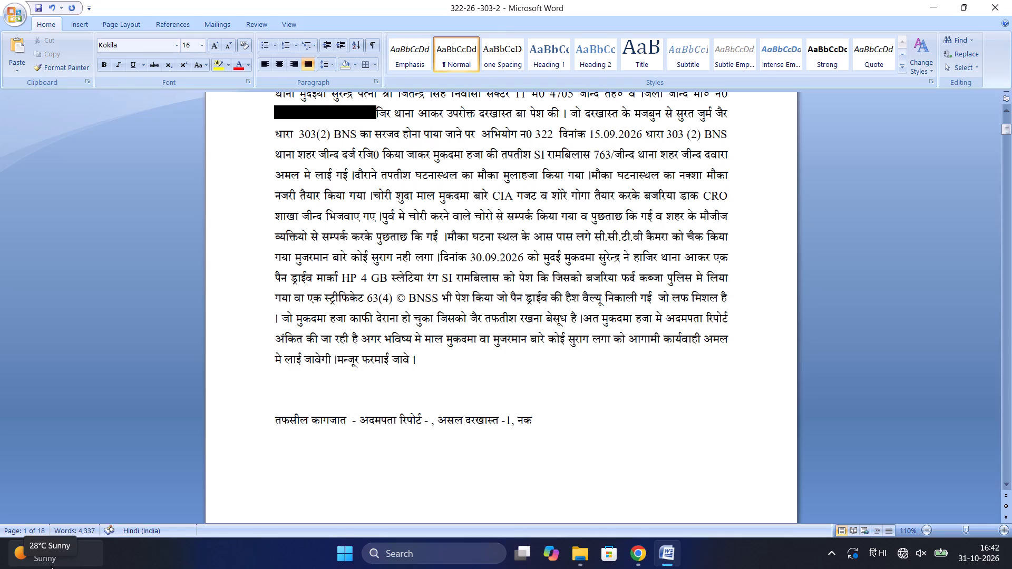
text(शा)
key(space)
text(ौका)
key(space)
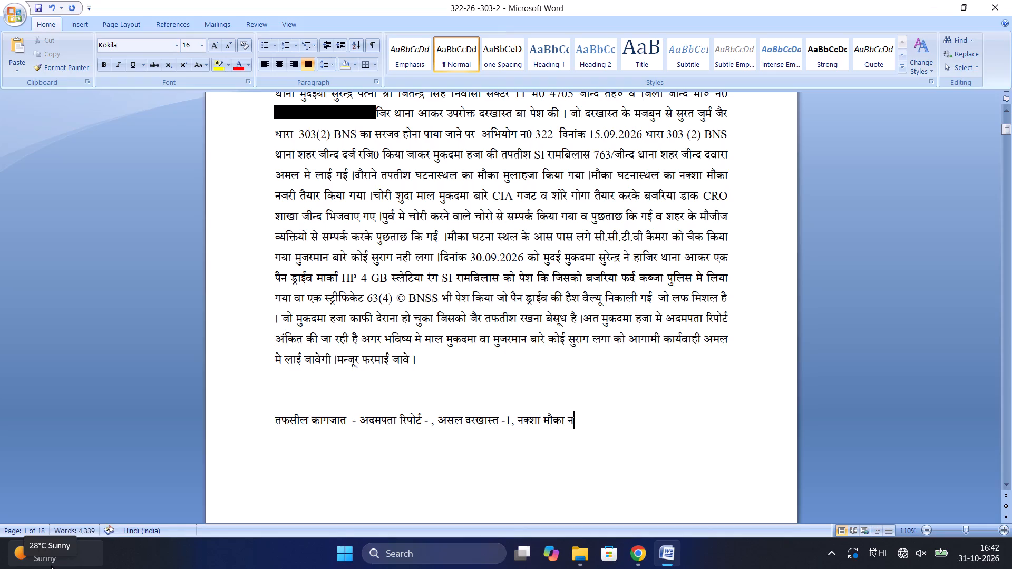
text(जरी)
key(space)
text(- ,)
key(space)
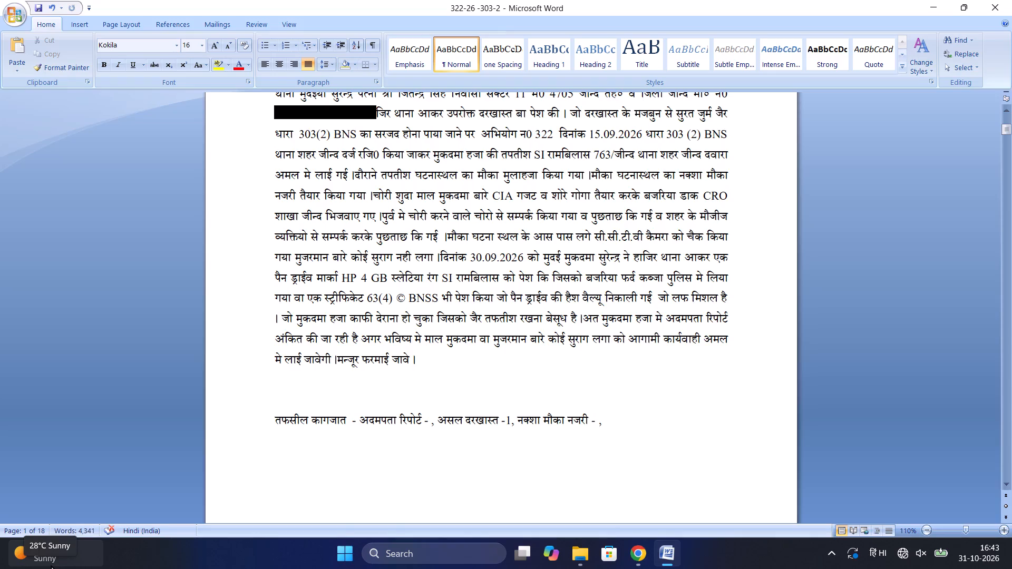
Append the entry "ईश्तहार शोरे गोगा व सी आई गजट - ," to the papers list, leaving its count blank.
text(श्)
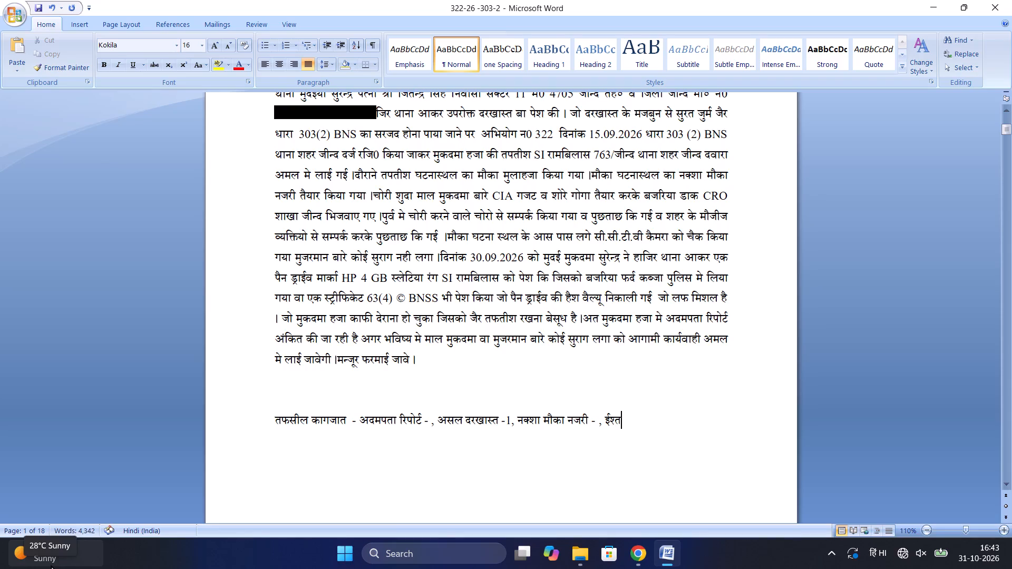
text(हार)
key(space)
text(शोरे गोगा व)
key(space)
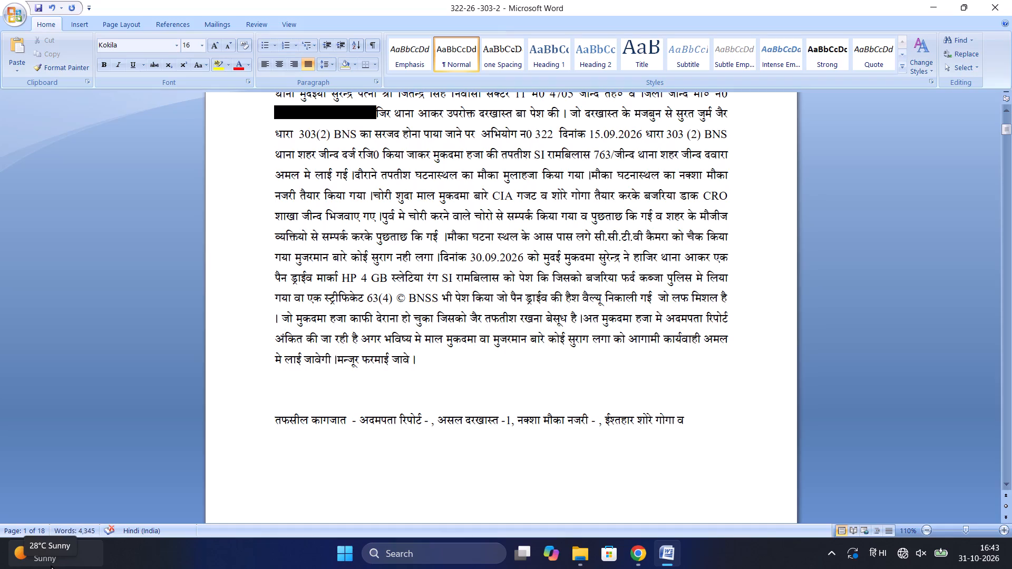
text(सा आी)
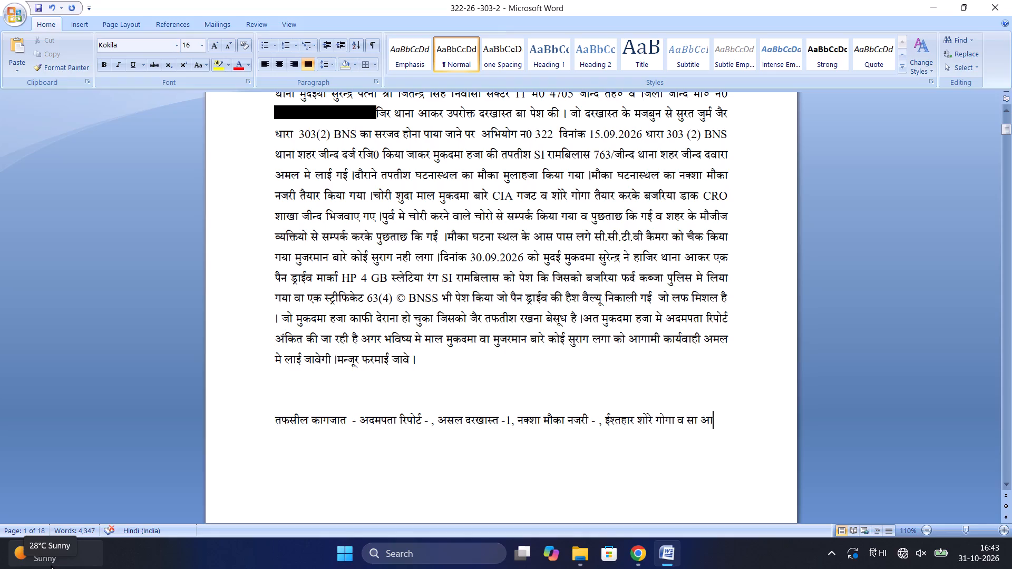
key(BackSpace)
key(BackSpace)
key(BackSpace)
key(space)
text(आ)
text(ई)
key(space)
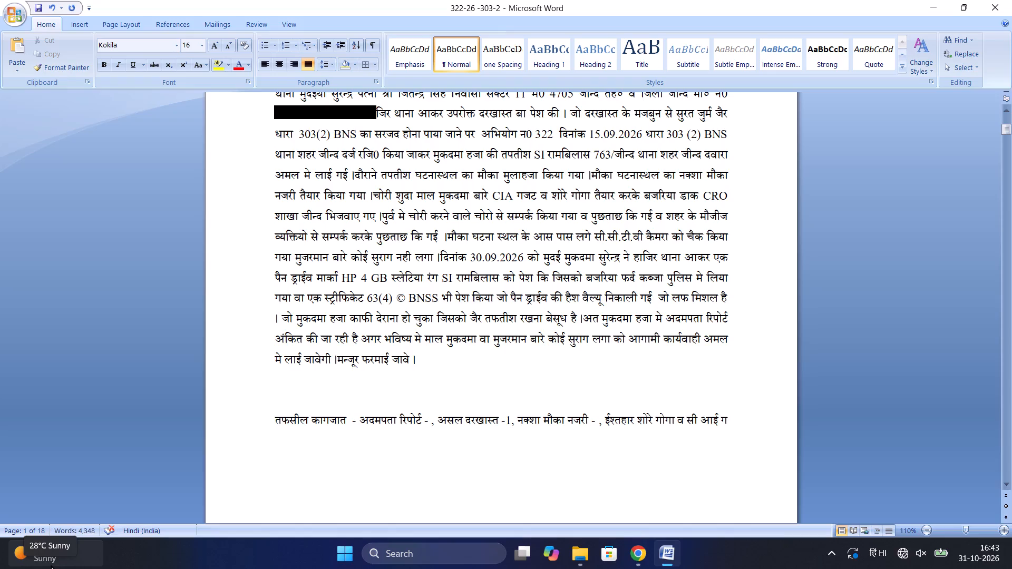
text(ट)
key(space)
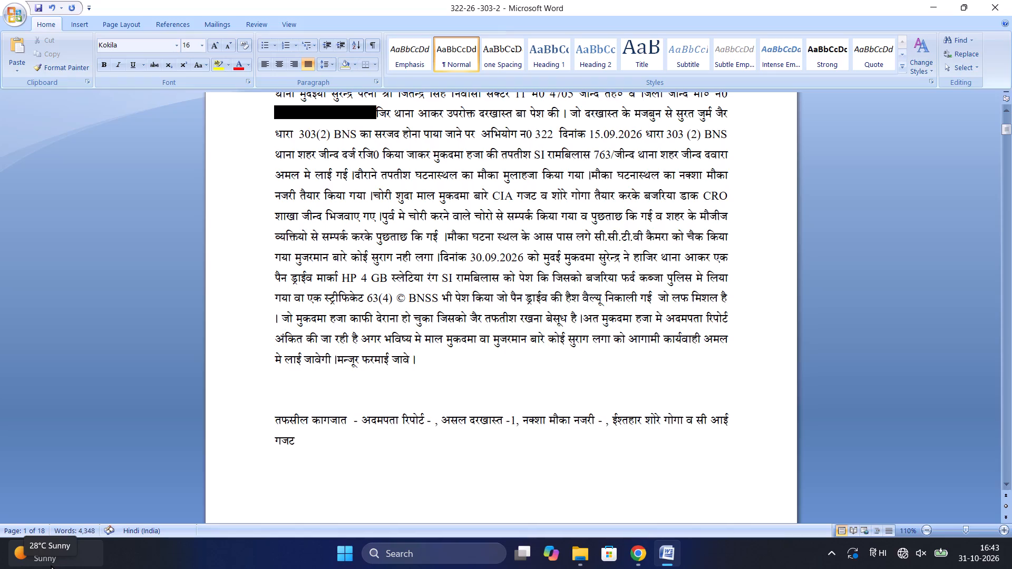
text(- ,)
key(space)
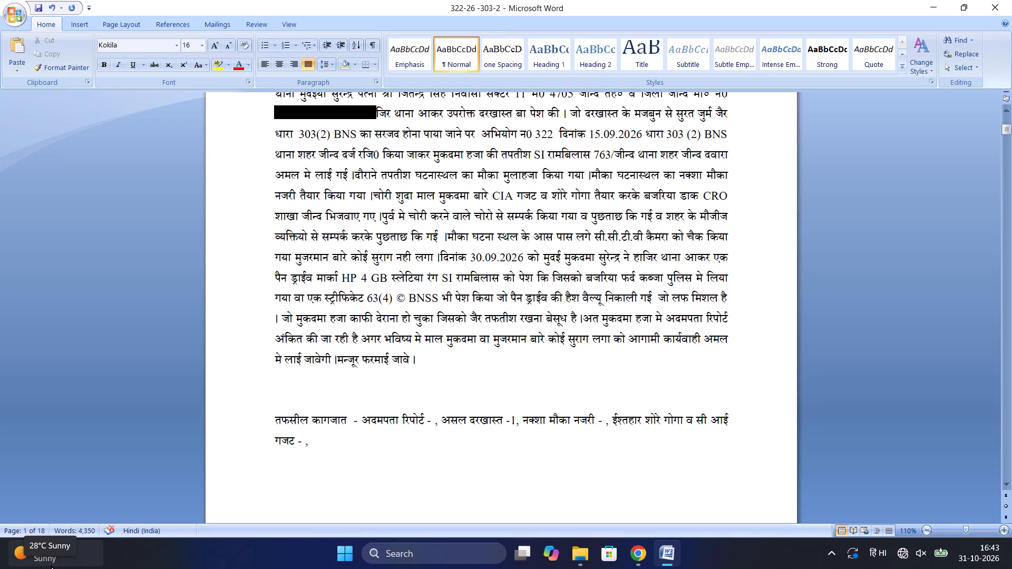
Append the entry "फर्द मकबुजगी मय हैश वैल्यू - ," to the papers list, leaving its count blank.
text(र्)
text(द)
key(space)
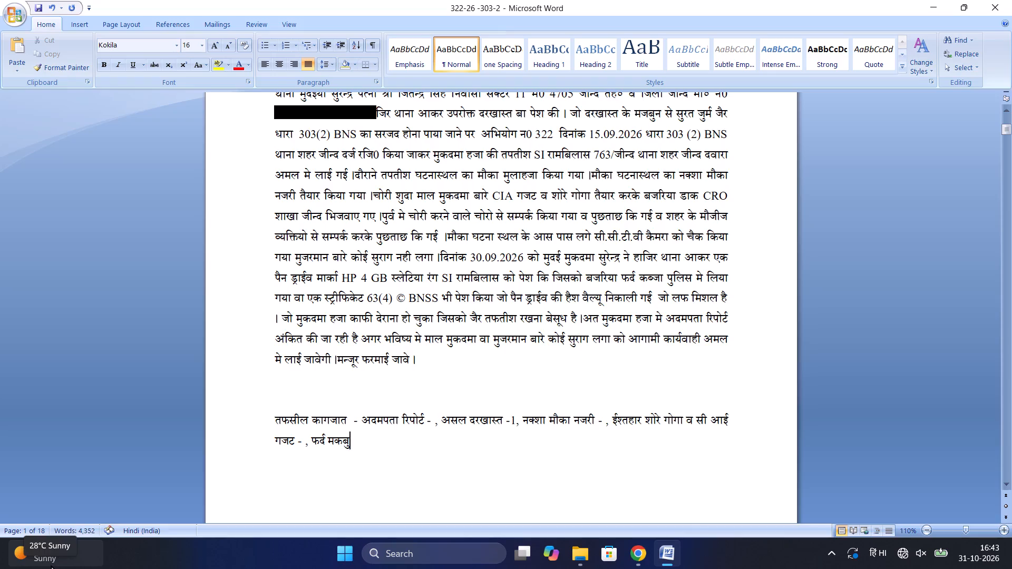
key(BackSpace)
text(जगी)
key(space)
text(मय है)
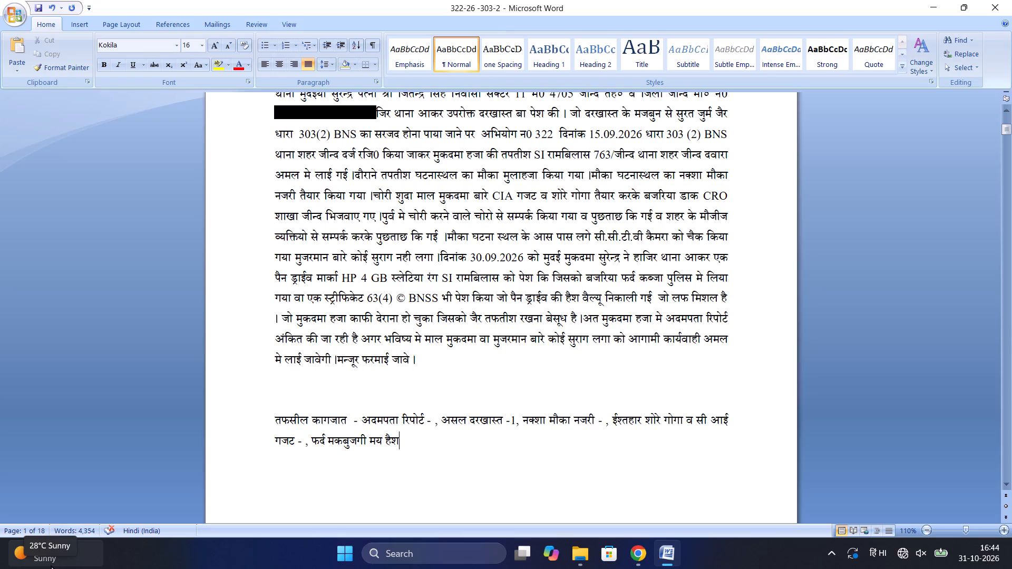
key(space)
text(वैल्)
text(ू)
key(space)
text(- ,)
key(space)
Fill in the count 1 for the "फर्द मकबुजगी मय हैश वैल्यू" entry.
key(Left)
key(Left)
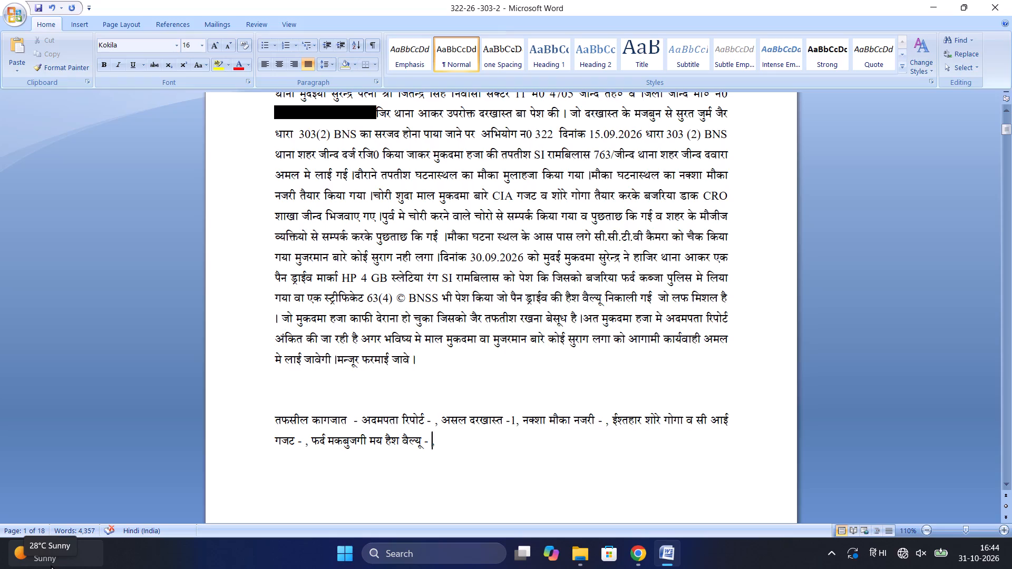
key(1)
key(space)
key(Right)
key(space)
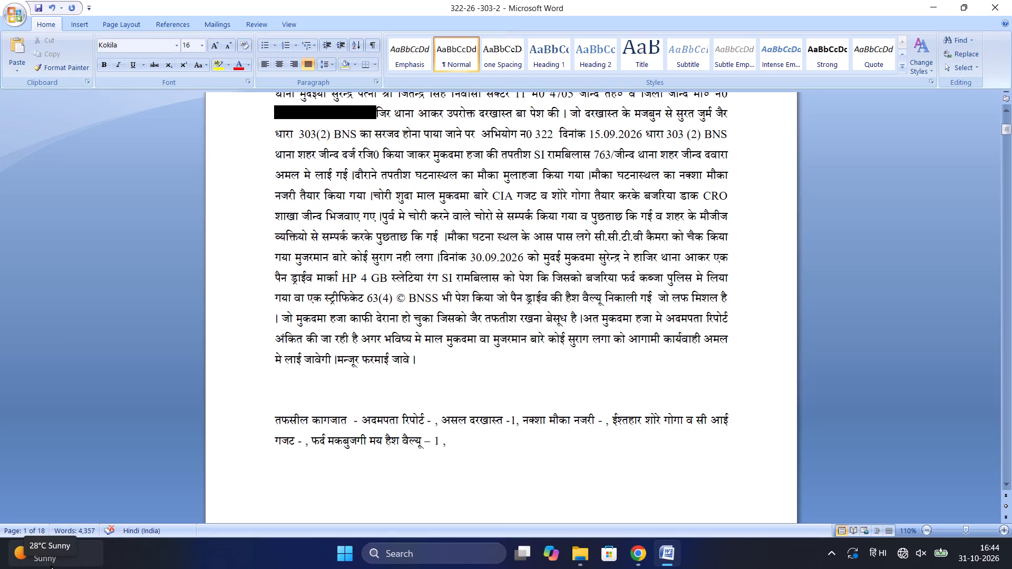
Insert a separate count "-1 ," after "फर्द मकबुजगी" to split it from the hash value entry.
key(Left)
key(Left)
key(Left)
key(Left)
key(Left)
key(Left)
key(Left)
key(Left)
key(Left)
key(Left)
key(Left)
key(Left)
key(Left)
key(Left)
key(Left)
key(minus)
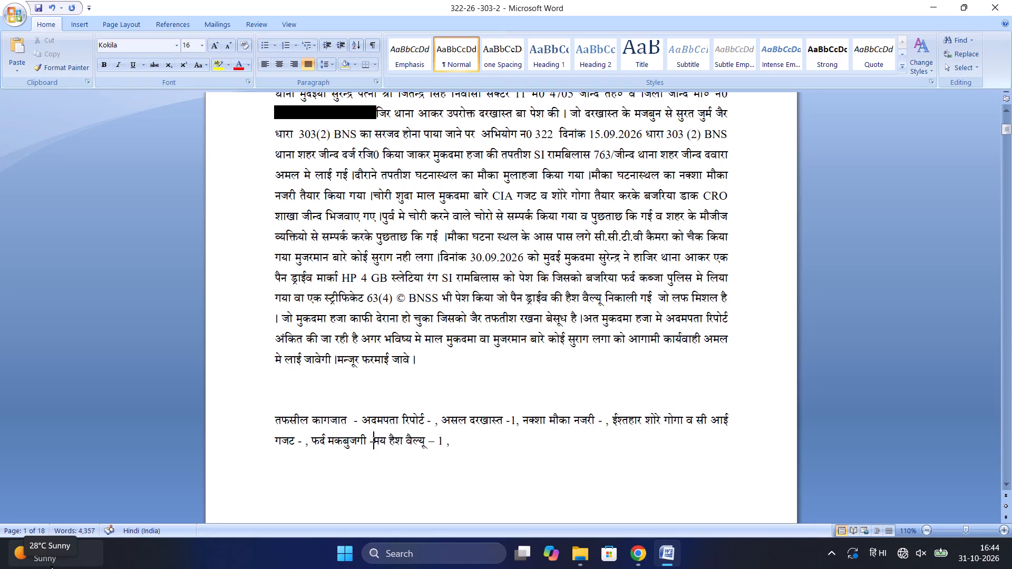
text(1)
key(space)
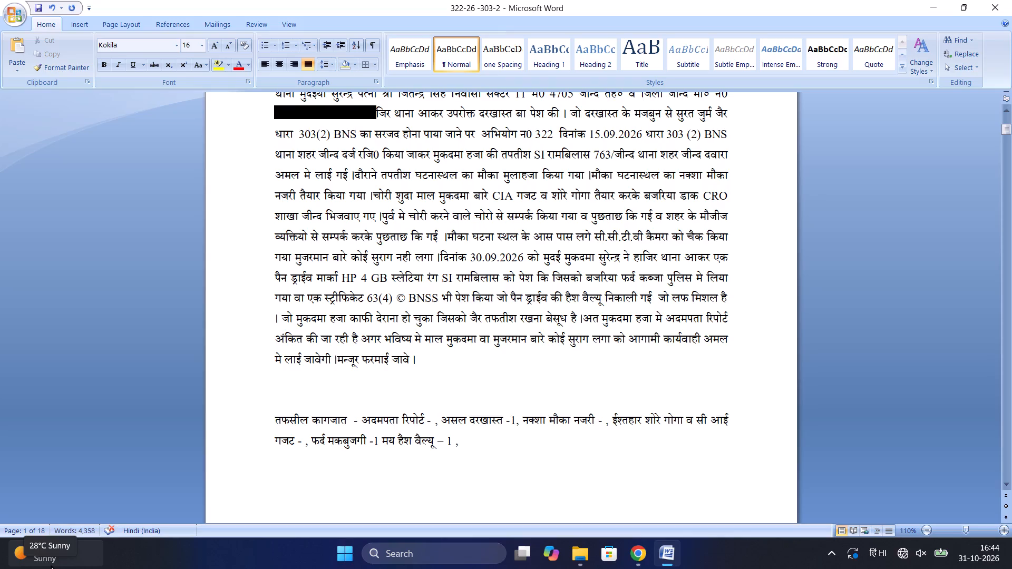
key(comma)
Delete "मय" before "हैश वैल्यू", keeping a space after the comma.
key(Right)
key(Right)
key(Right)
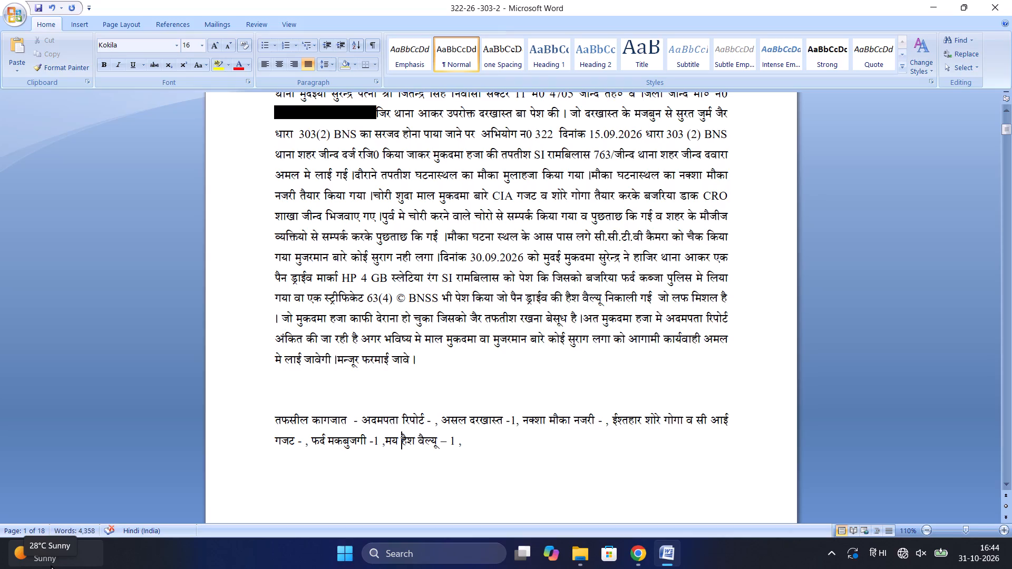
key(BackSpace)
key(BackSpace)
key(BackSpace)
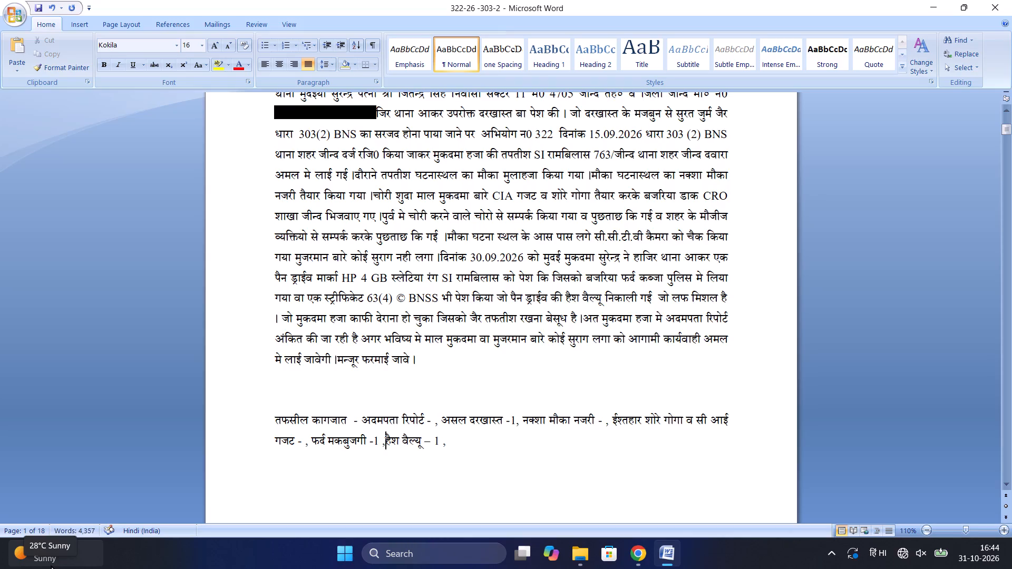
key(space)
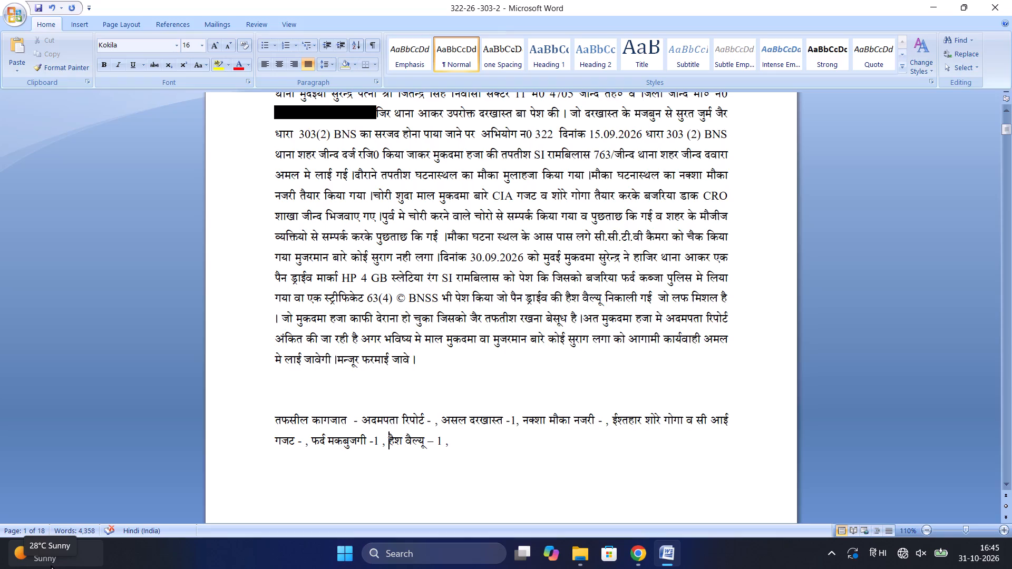
Insert "पैन ड्राईव" after "फर्द मकबुजगी" in the papers list.
key(Left)
key(Left)
key(Left)
key(Left)
key(Left)
text(पैन)
key(space)
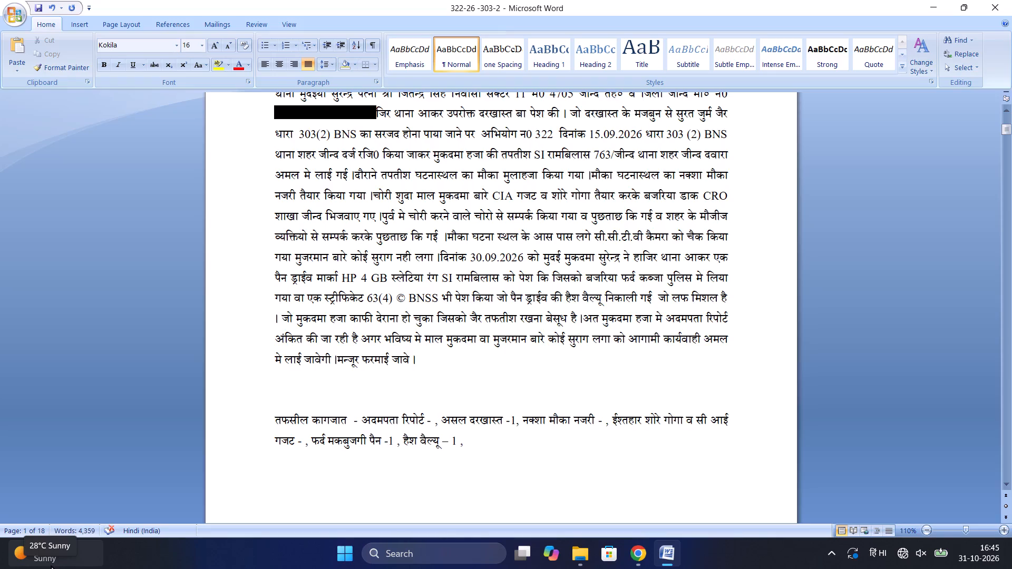
text(्राईव)
key(space)
Replace the "-1 ," after "पैन ड्राईव" with "मय" so the entry joins "हैश वैल्यू" again.
key(Right)
key(Right)
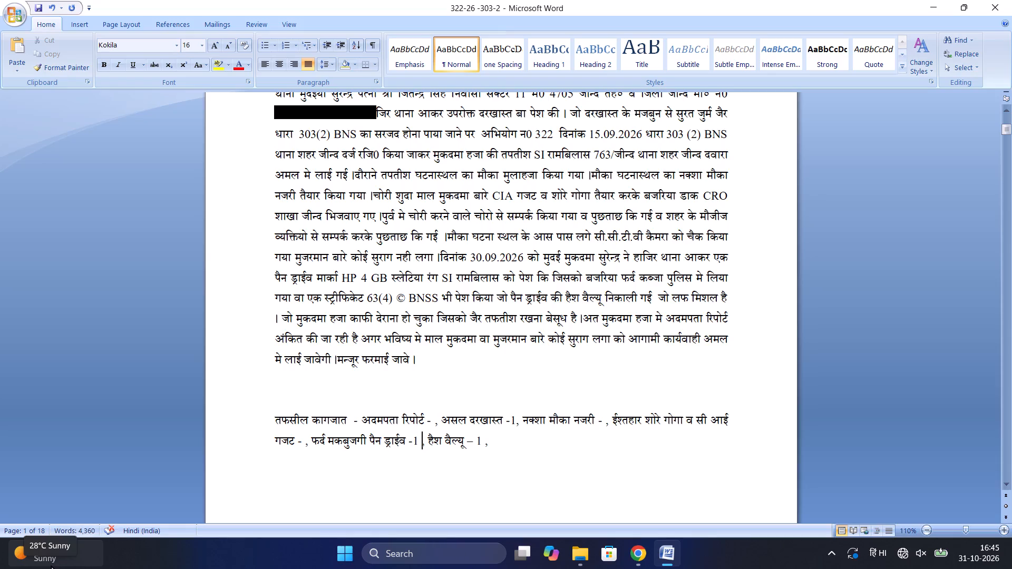
key(Right)
key(Right)
key(BackSpace)
key(BackSpace)
key(BackSpace)
key(BackSpace)
key(BackSpace)
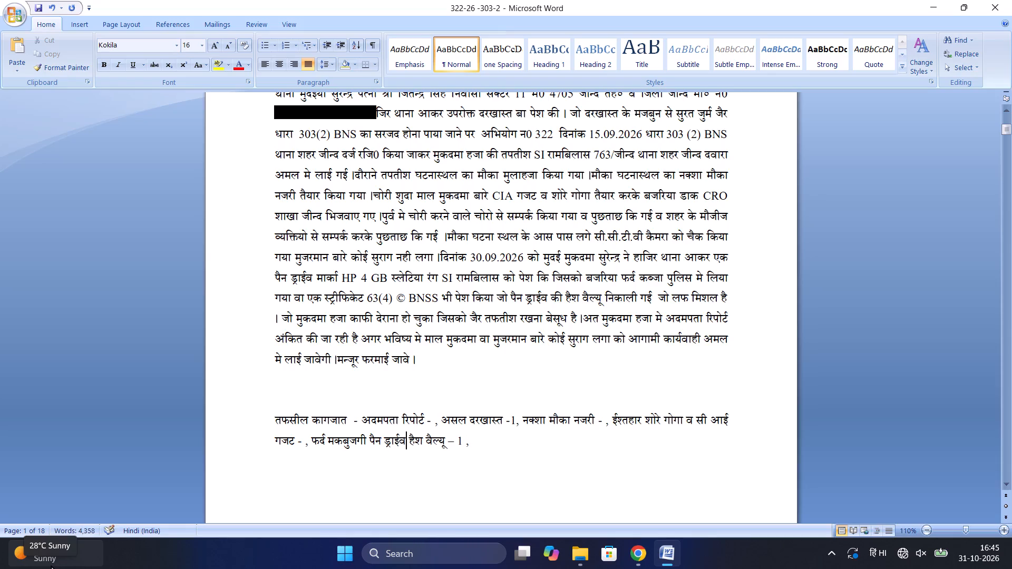
key(space)
text(मय)
key(space)
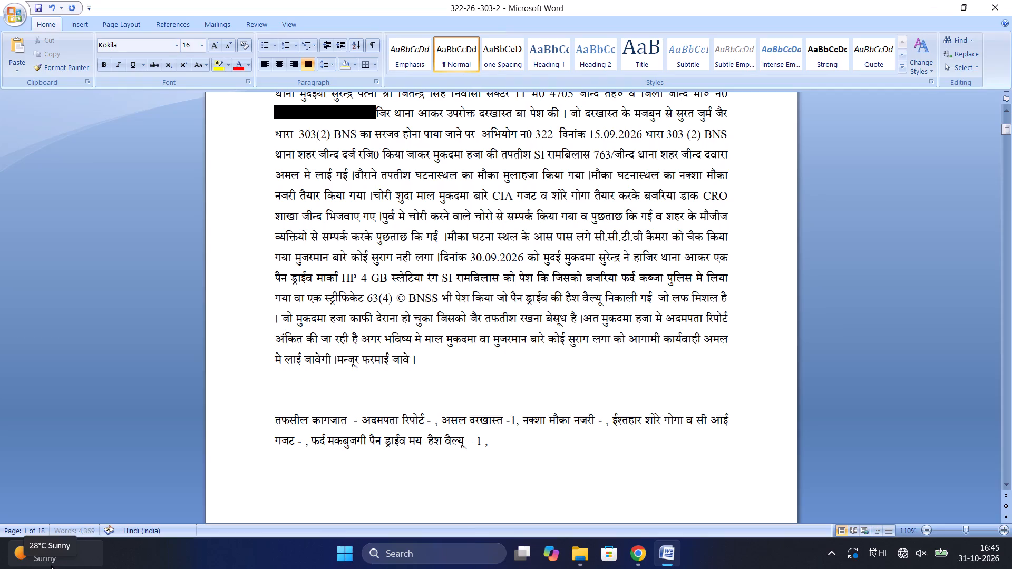
Clear the count after "हैश वैल्यू –", keep the comma, and add a space at the end of the list.
key(Right)
key(Right)
key(Right)
key(Right)
key(Right)
key(Right)
key(Right)
key(Right)
key(Right)
key(Right)
key(BackSpace)
key(Right)
key(Right)
key(space)
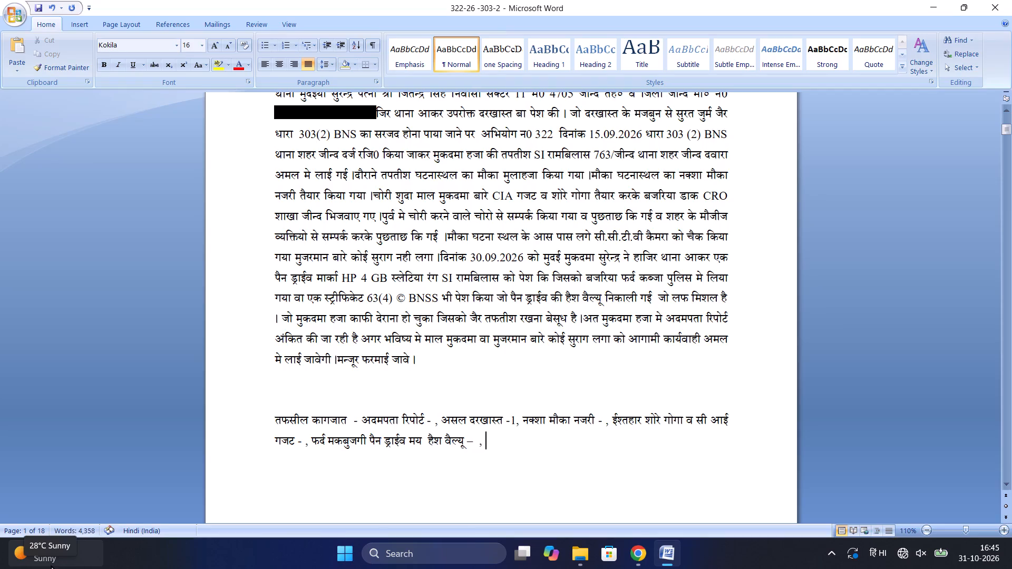
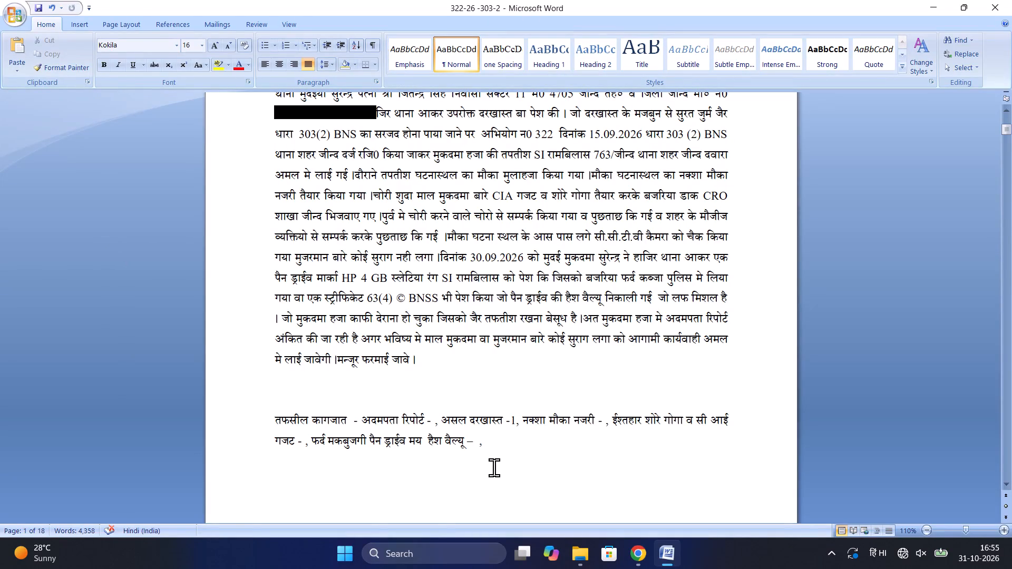
Insert blank lines above the "सर जय हिन्द थाना शहर जीन्द" message on page 2 until it moves past that page.
scroll(511, 450, up, 2)
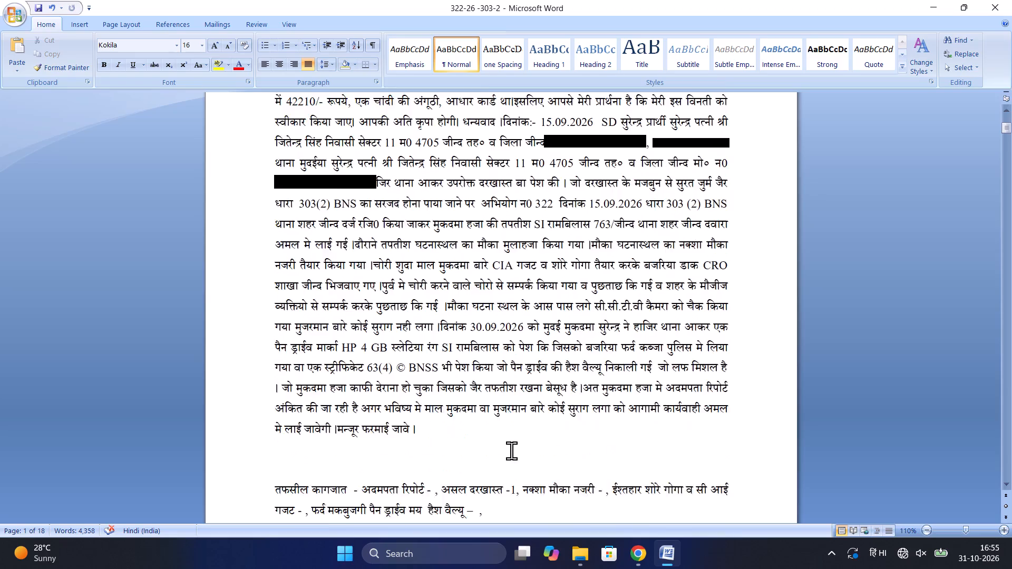
scroll(511, 450, up, 11)
scroll(517, 423, down, 12)
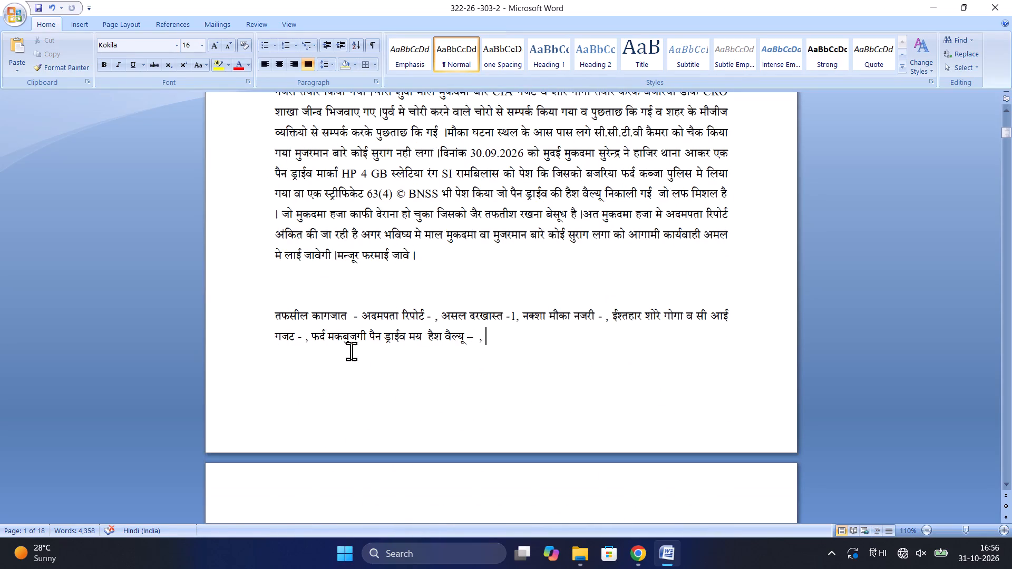
scroll(461, 436, down, 19)
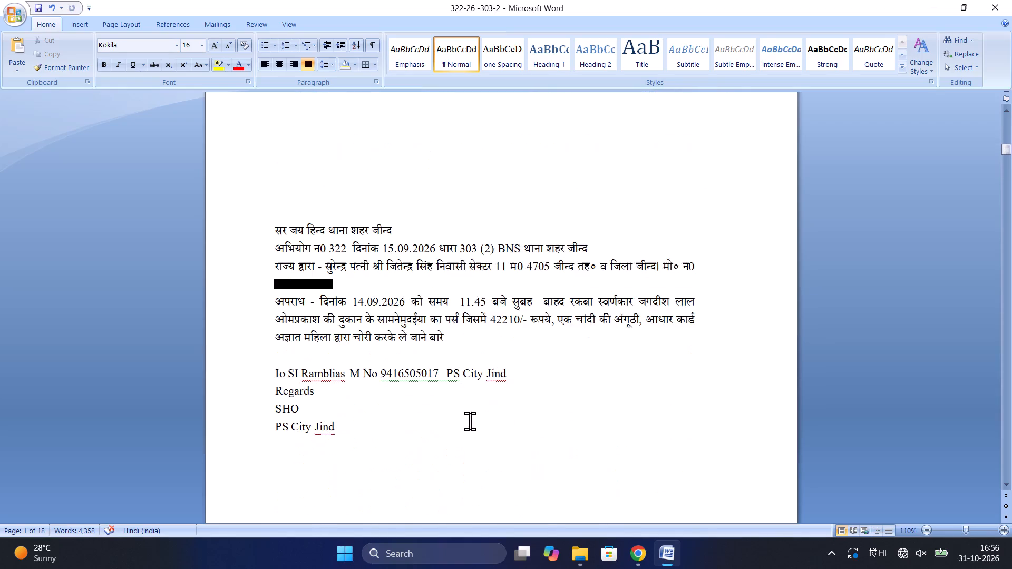
scroll(466, 409, up, 4)
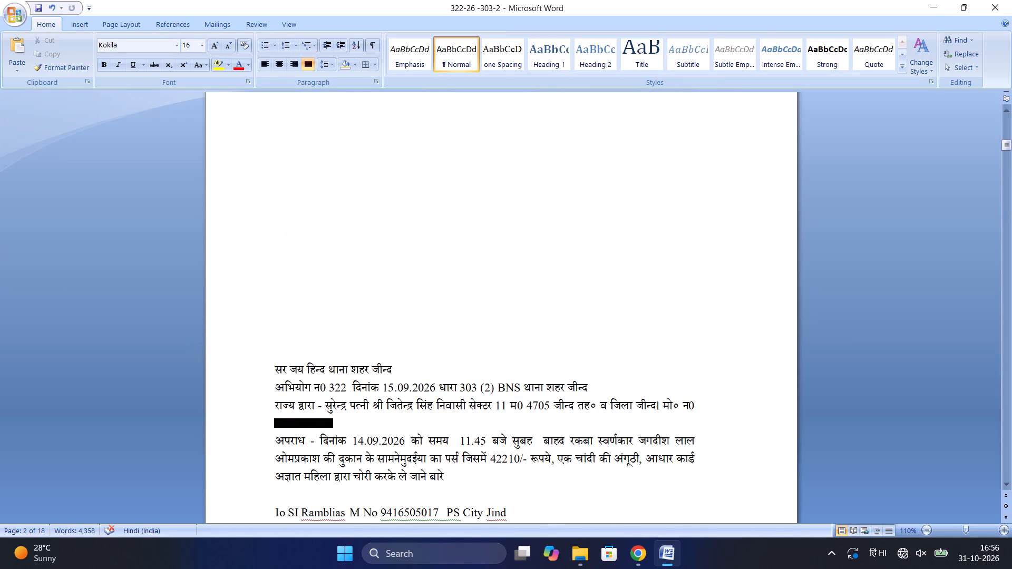
click(272, 341)
key(Return)
key(Return)
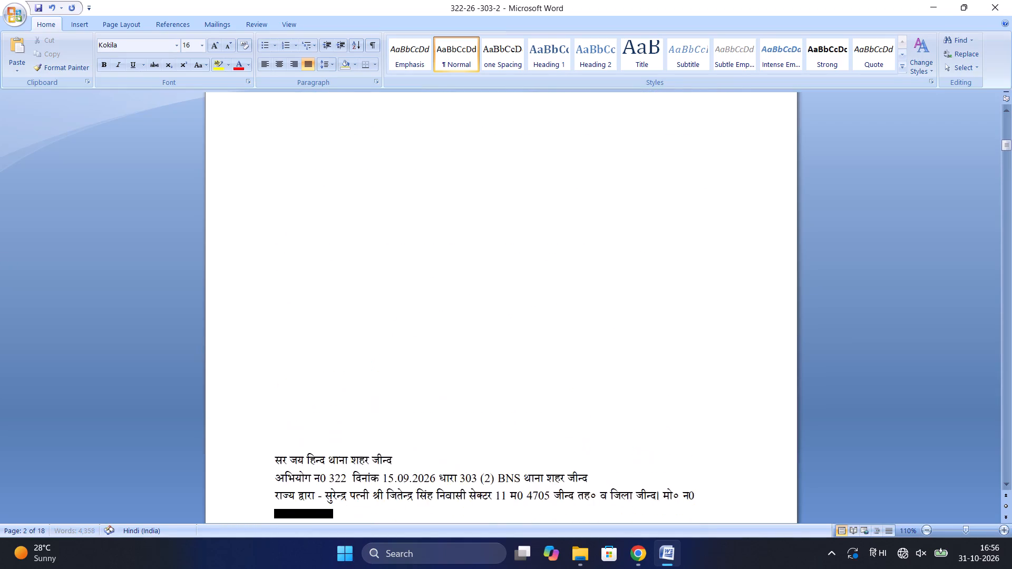
key(Return)
key(Return)
key(Return)
key(Return)
key(Return)
scroll(468, 396, up, 4)
scroll(476, 408, down, 11)
key(Return)
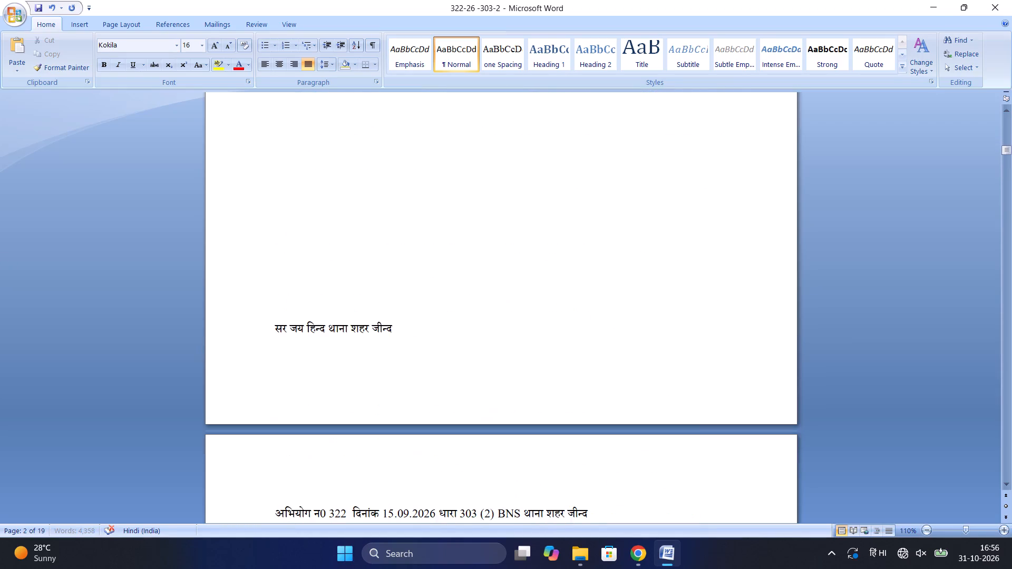
key(Return)
key(Return)
key(Return)
key(Return)
key(Return)
scroll(494, 400, down, 10)
key(Return)
key(Return)
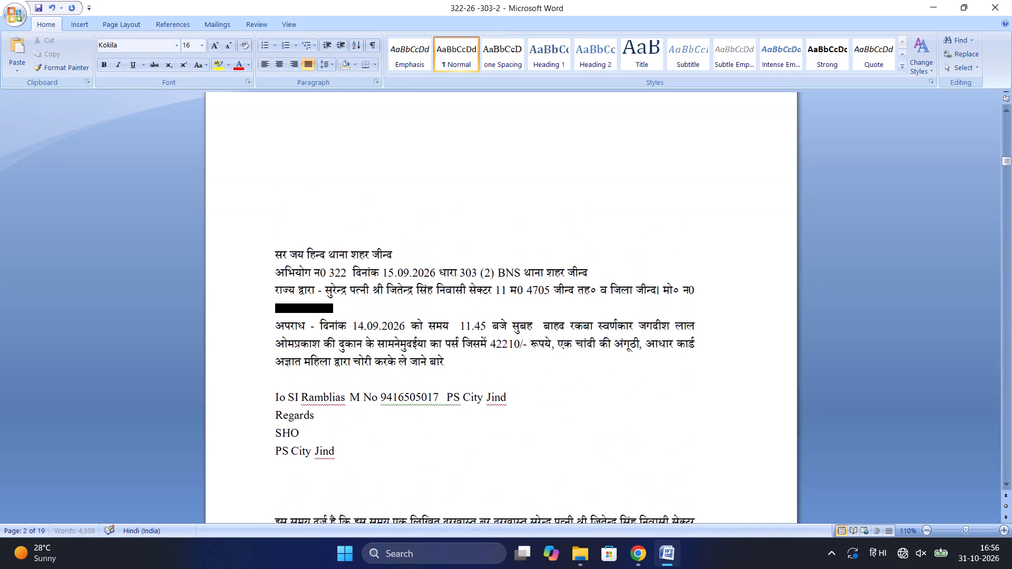
key(Return)
key(Return)
key(Return)
key(Return)
key(Return)
scroll(500, 412, down, 7)
key(Return)
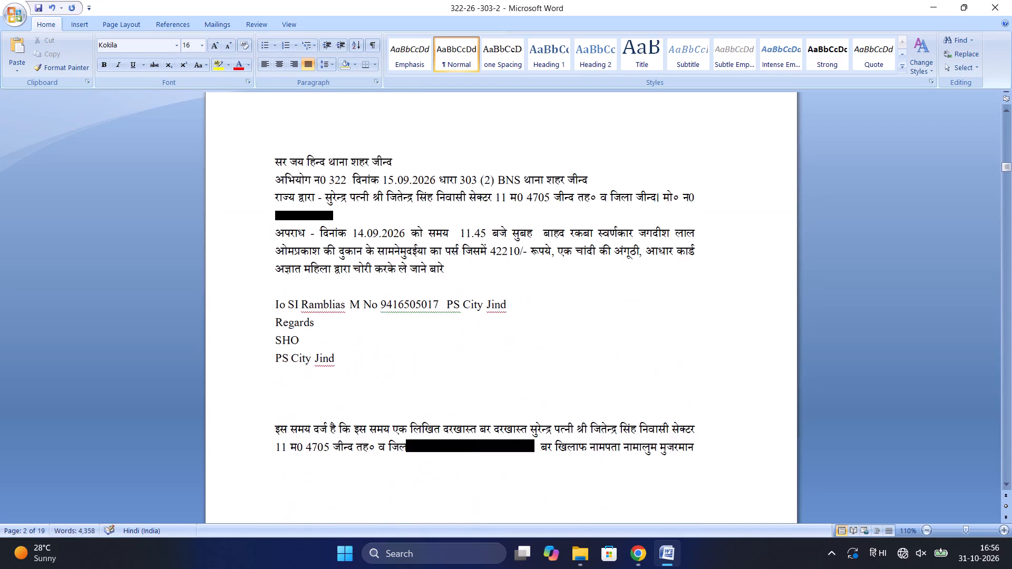
key(Return)
key(Return)
key(Return)
key(Return)
key(Return)
key(Return)
key(Return)
key(Return)
key(Return)
key(Return)
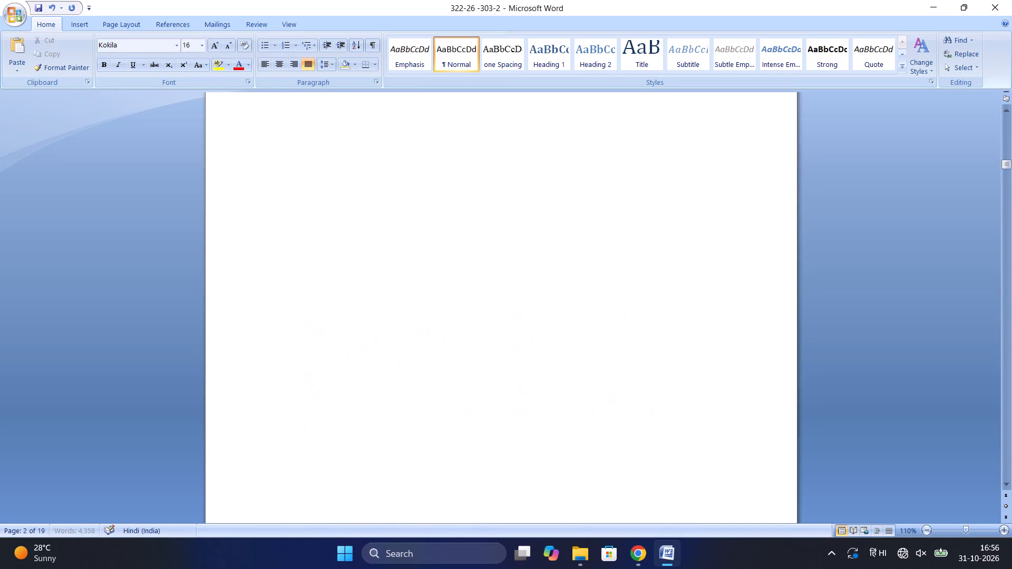
scroll(509, 408, down, 5)
Insert a table of three columns and two rows at the top of the blank page 2.
scroll(512, 409, up, 20)
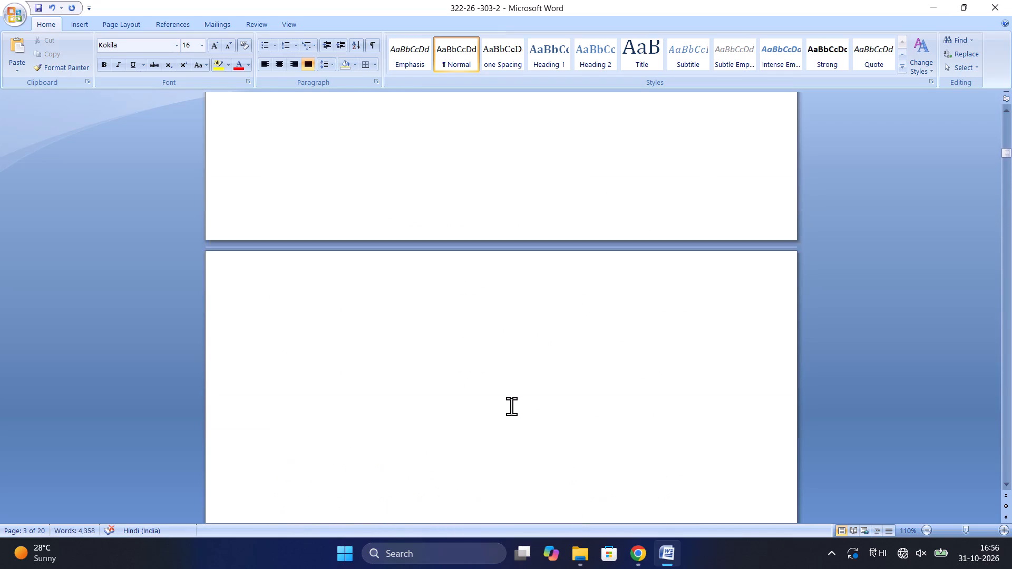
scroll(511, 406, up, 20)
scroll(509, 407, up, 6)
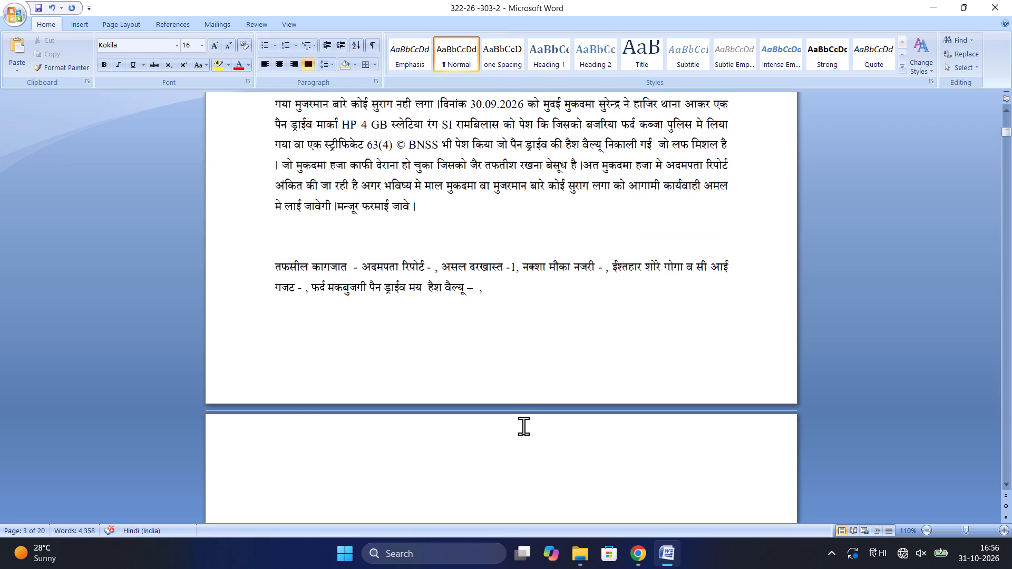
scroll(525, 434, down, 6)
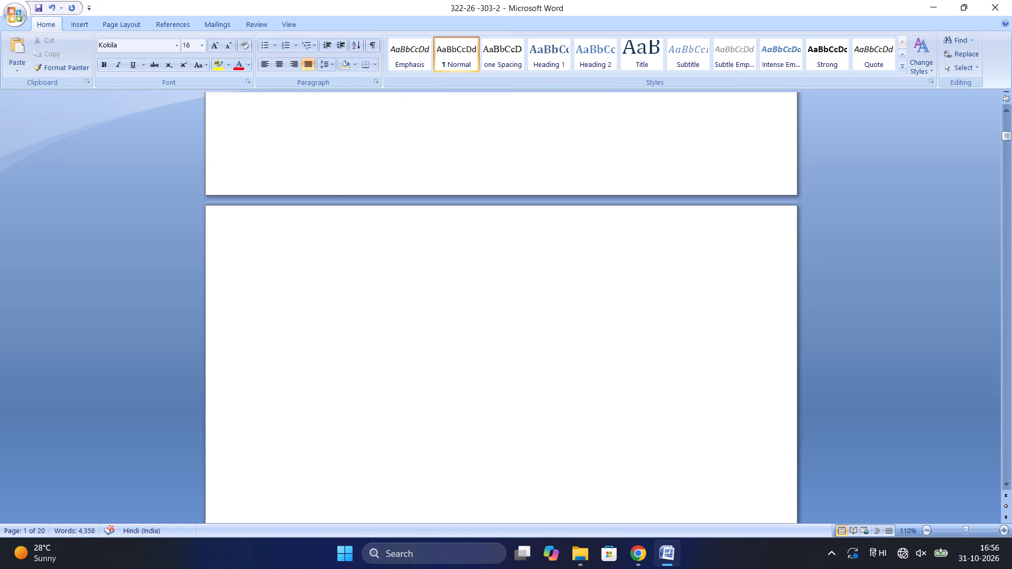
click(288, 272)
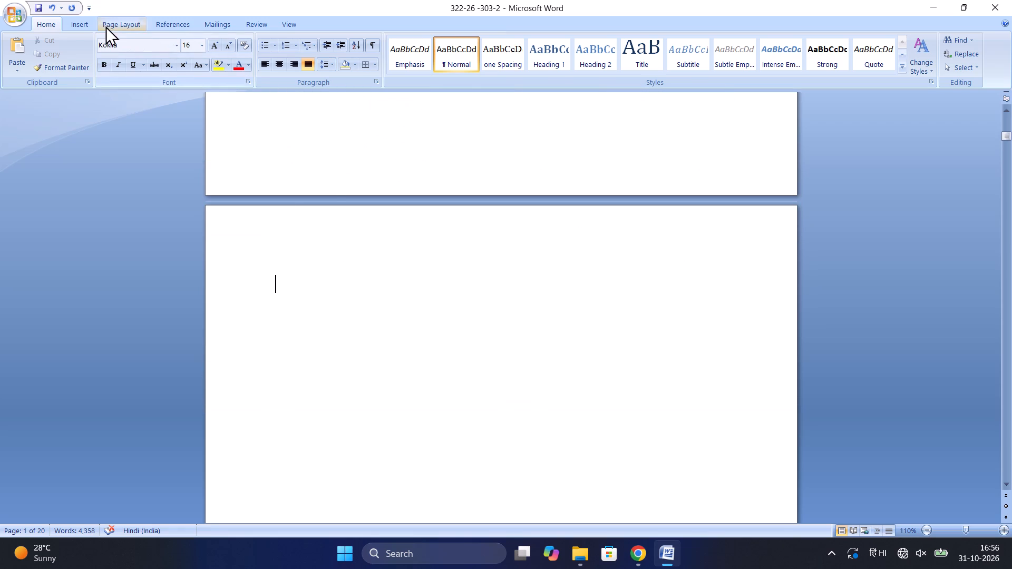
click(71, 22)
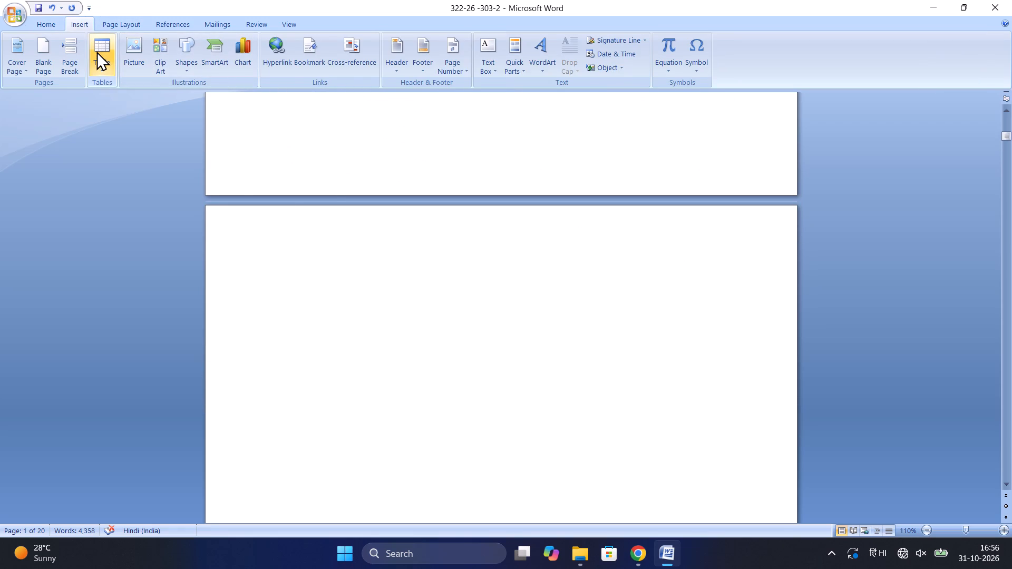
click(96, 51)
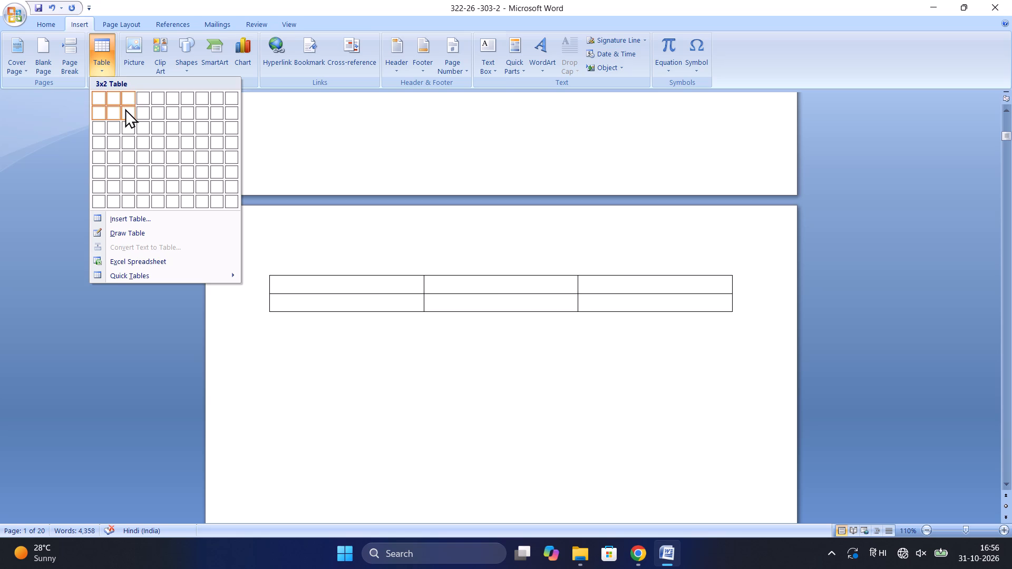
click(126, 109)
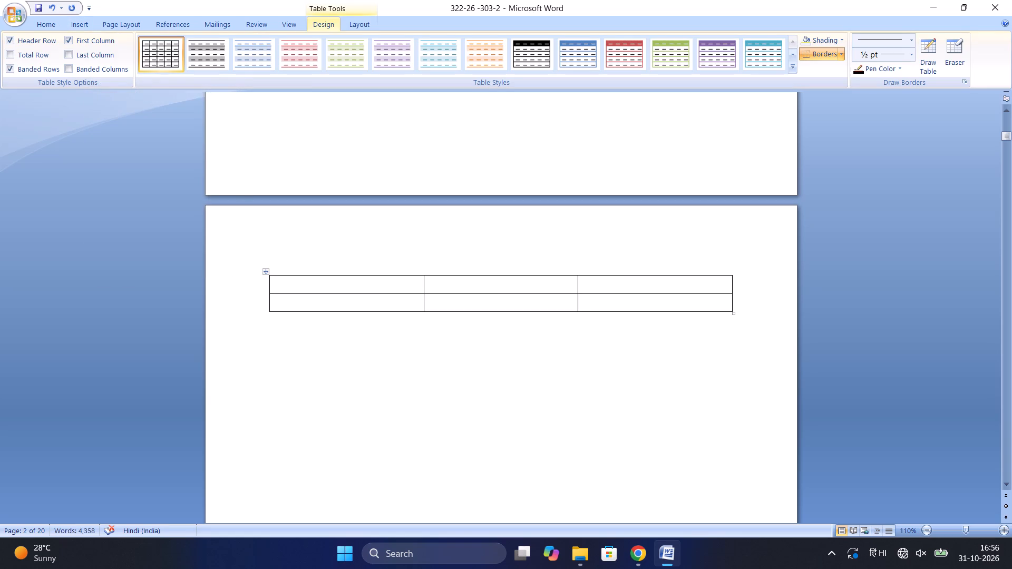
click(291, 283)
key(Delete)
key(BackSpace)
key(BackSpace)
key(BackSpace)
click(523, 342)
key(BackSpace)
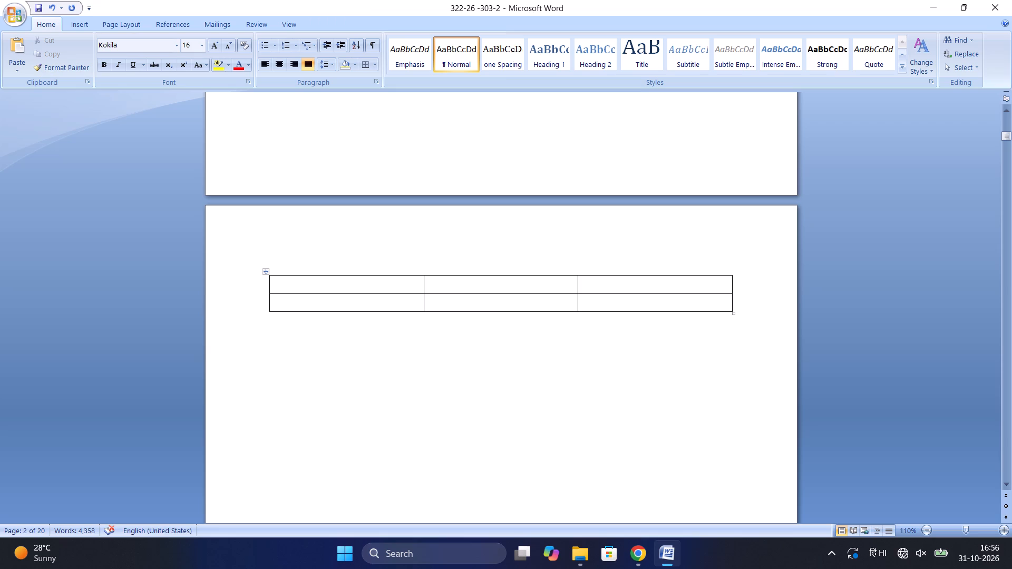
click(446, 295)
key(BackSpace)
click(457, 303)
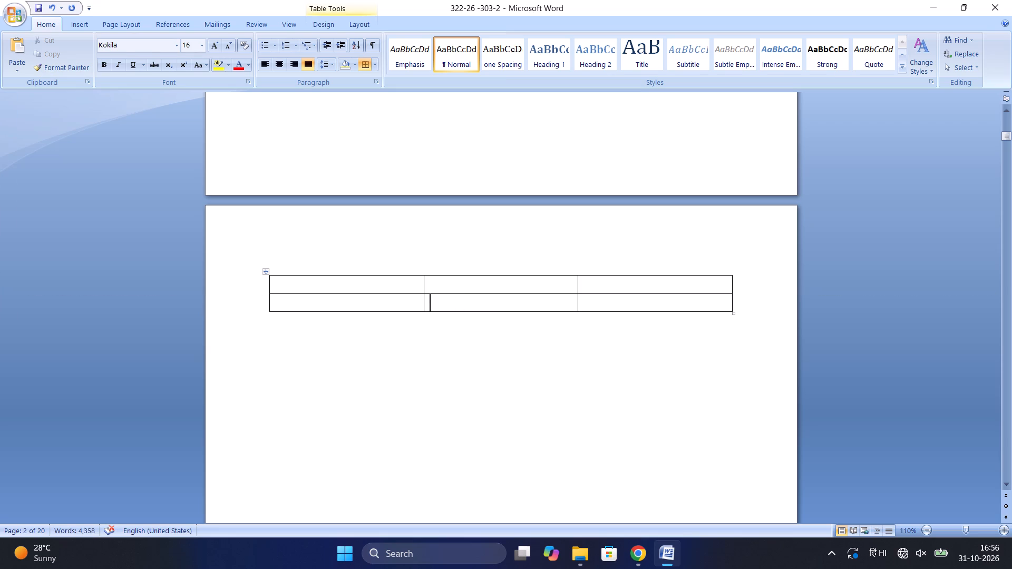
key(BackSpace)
Move the empty table lower on page 2 and add two blank lines above it.
drag(264, 272, 266, 380)
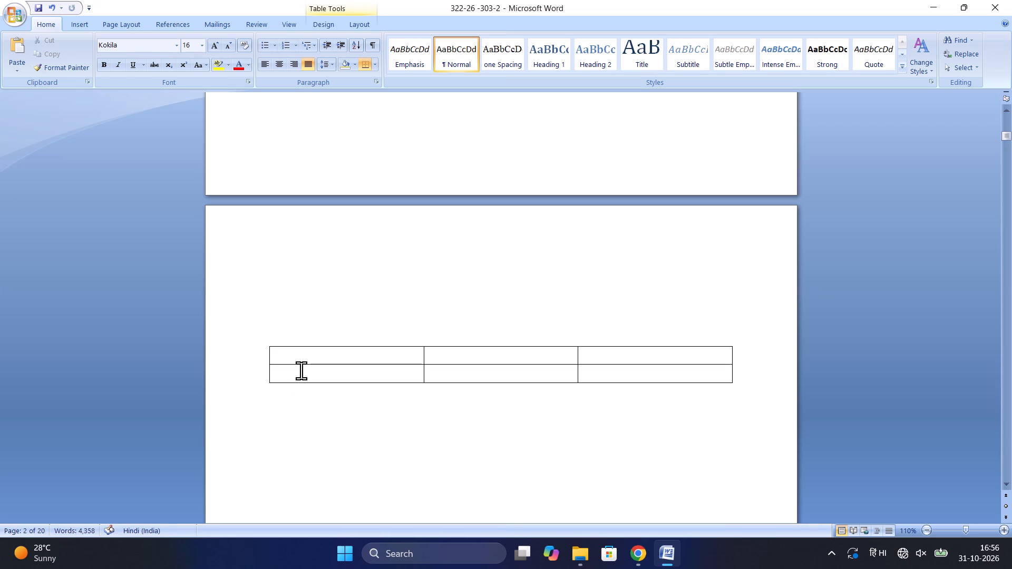
click(278, 328)
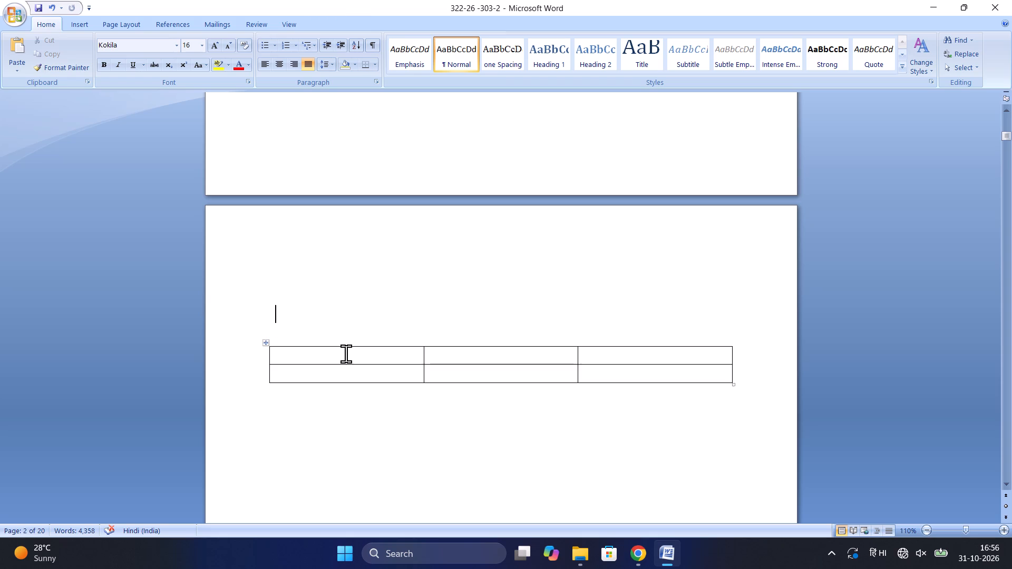
key(Return)
key(Return)
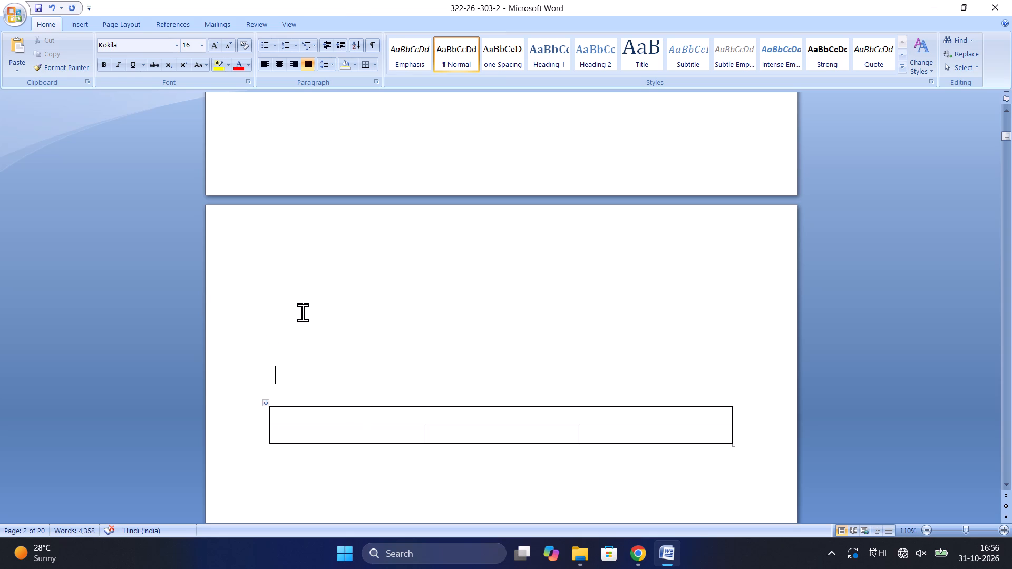
Copy the five-line case header on page 8, from "थाना शहर जीन्द" through "अपराध – 303 (2) BNS", including the जिला and जिमनी column.
scroll(282, 293, up, 4)
scroll(282, 288, down, 20)
scroll(282, 288, down, 12)
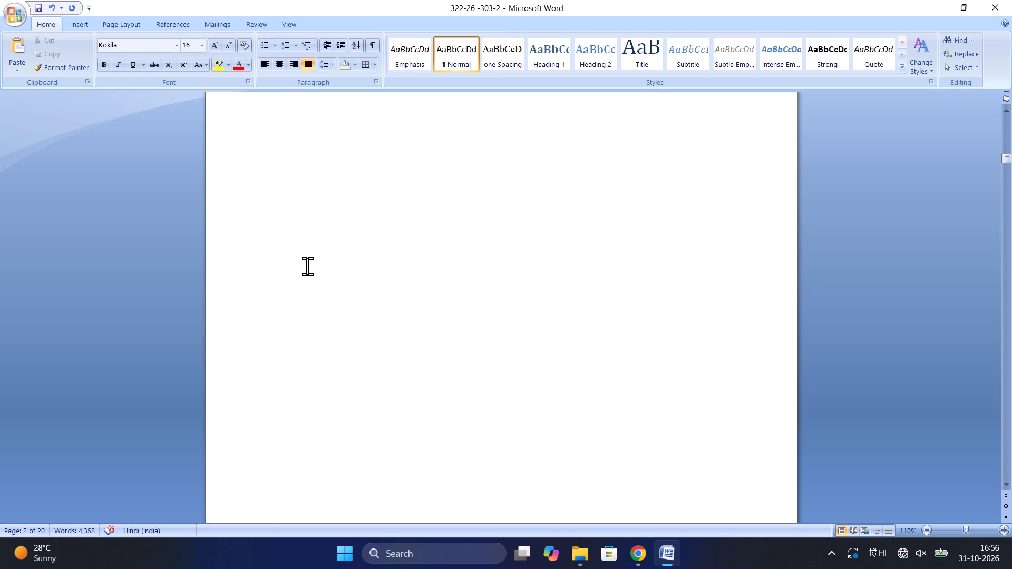
scroll(308, 266, down, 5)
scroll(326, 284, down, 18)
scroll(329, 295, down, 11)
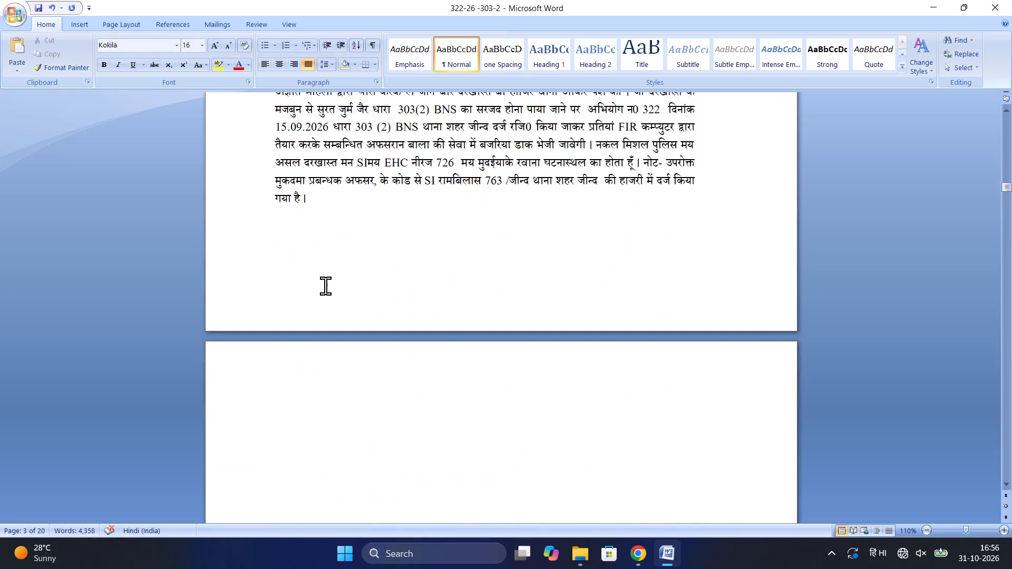
scroll(325, 286, down, 20)
scroll(325, 286, down, 20)
scroll(325, 286, down, 7)
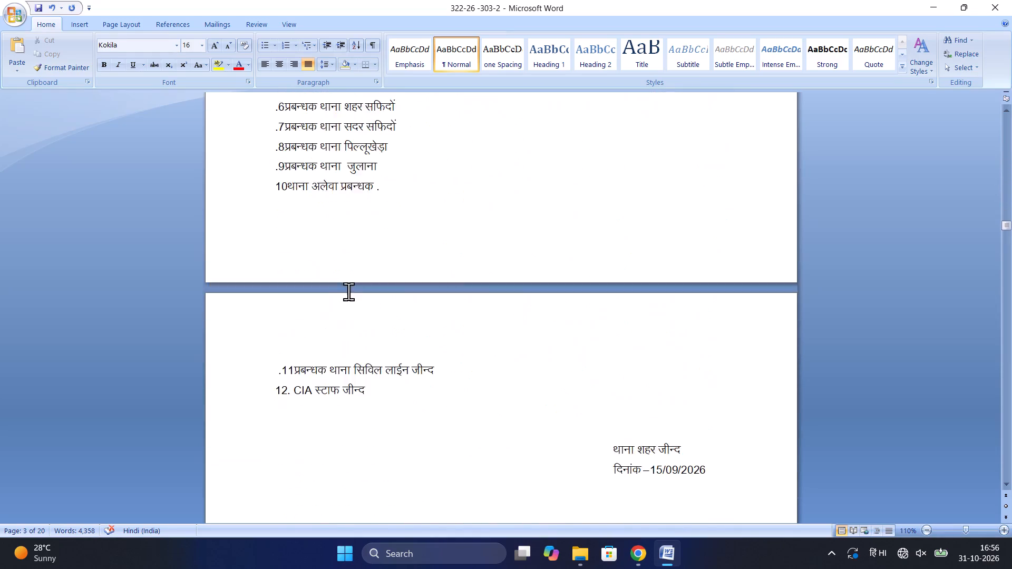
scroll(348, 291, down, 7)
scroll(351, 289, down, 20)
scroll(356, 299, down, 2)
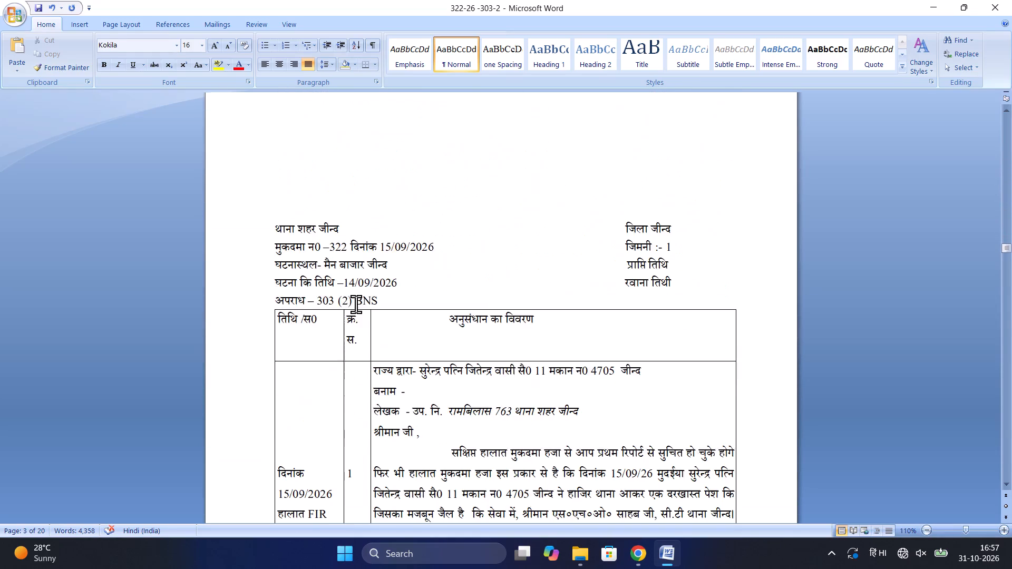
scroll(356, 304, down, 2)
drag(278, 157, 338, 195)
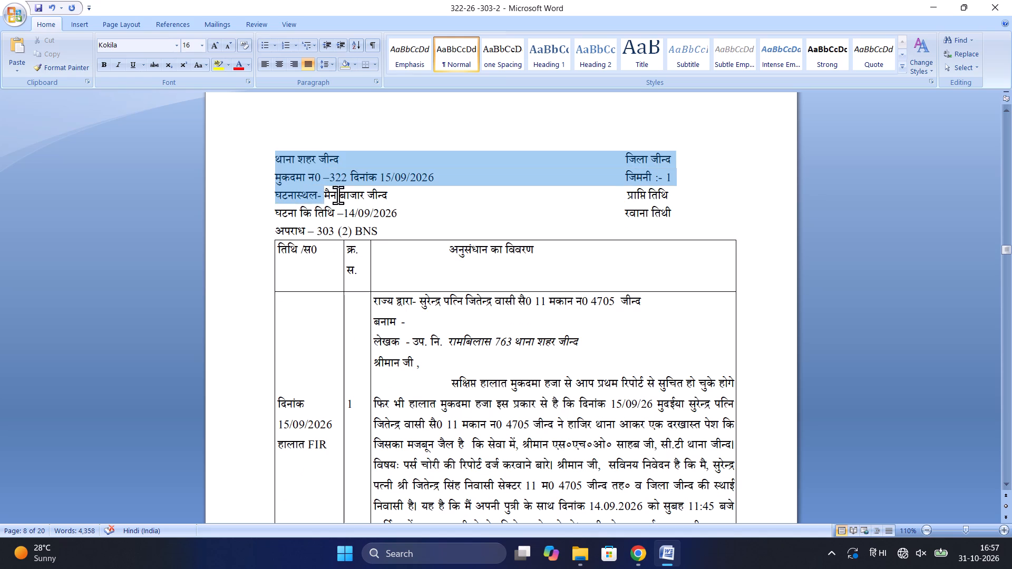
drag(338, 195, 391, 227)
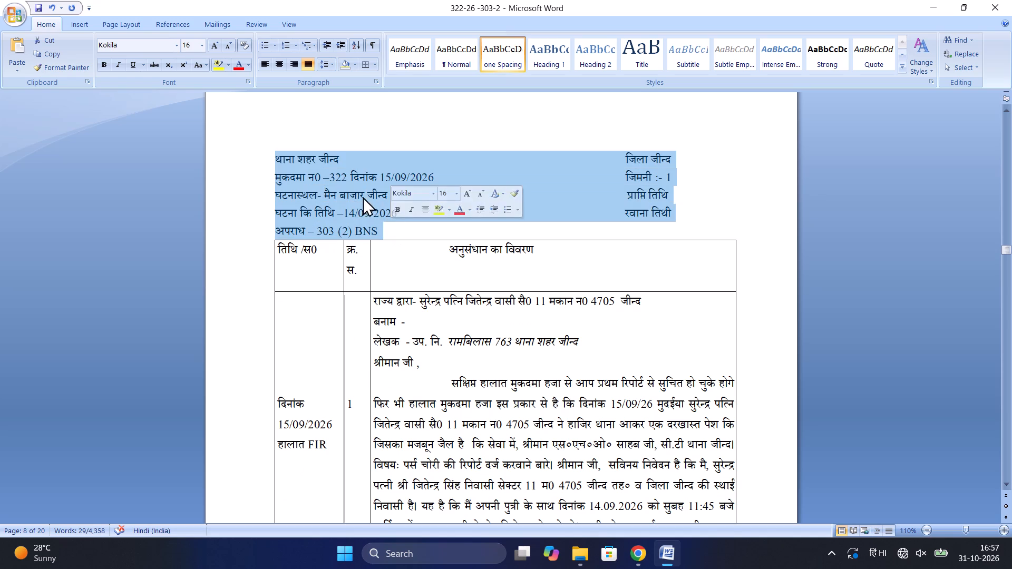
right_click(342, 191)
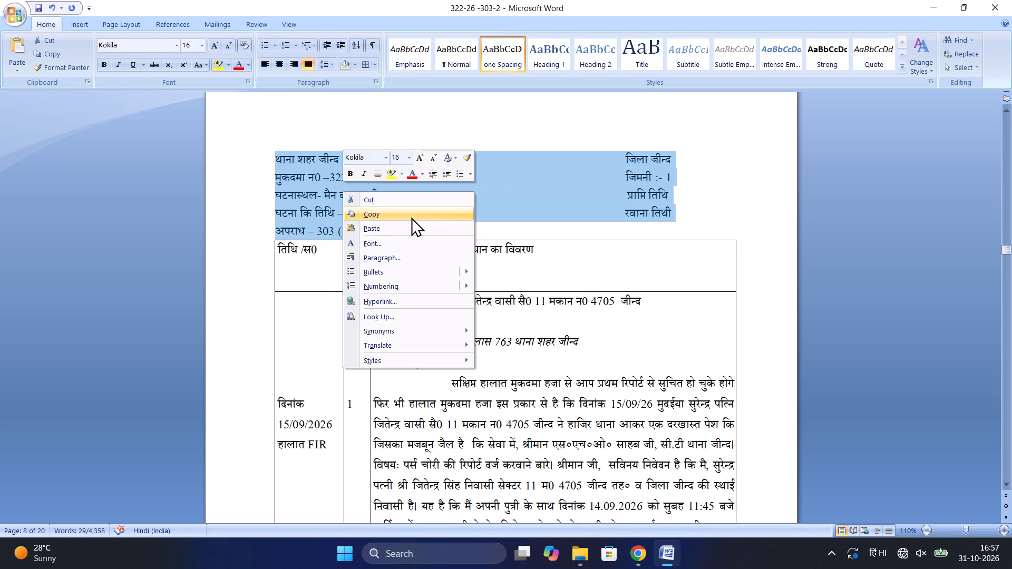
click(411, 217)
Paste the copied case header at the top of page 2, above the empty three-column table.
scroll(407, 213, up, 20)
scroll(407, 213, up, 17)
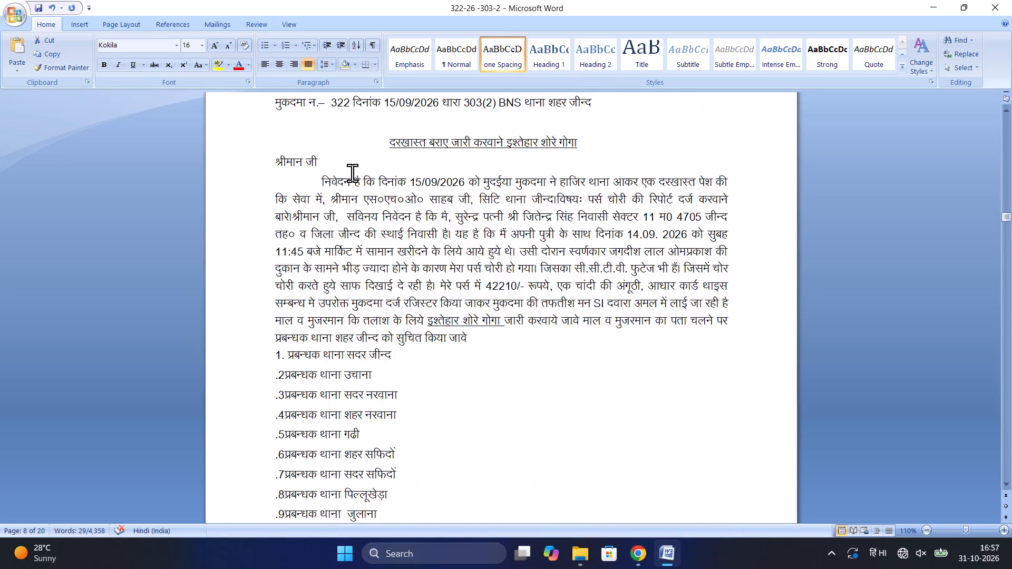
scroll(352, 173, up, 20)
scroll(352, 173, up, 20)
scroll(352, 173, up, 7)
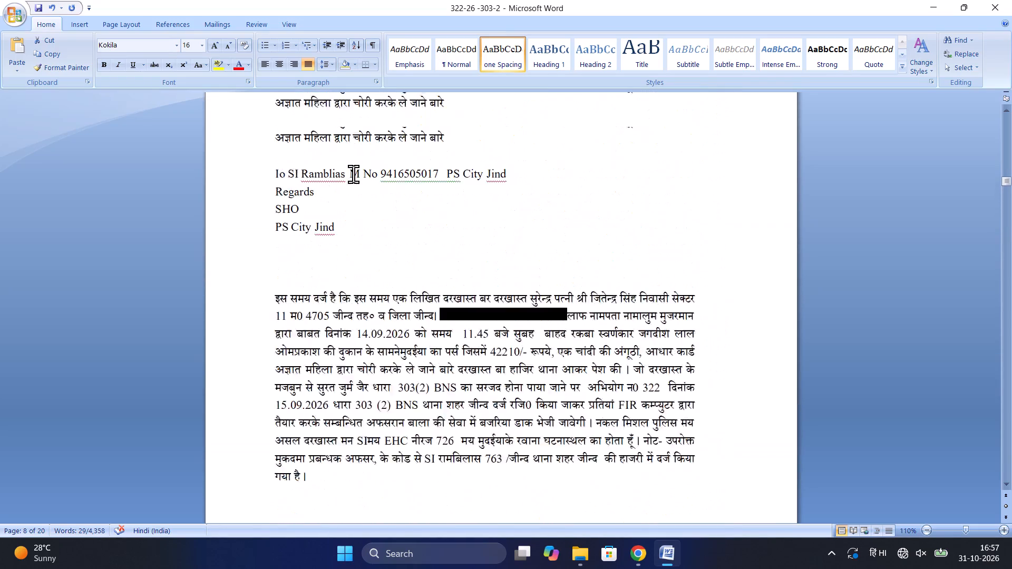
scroll(353, 174, up, 2)
scroll(353, 174, up, 20)
scroll(353, 174, up, 5)
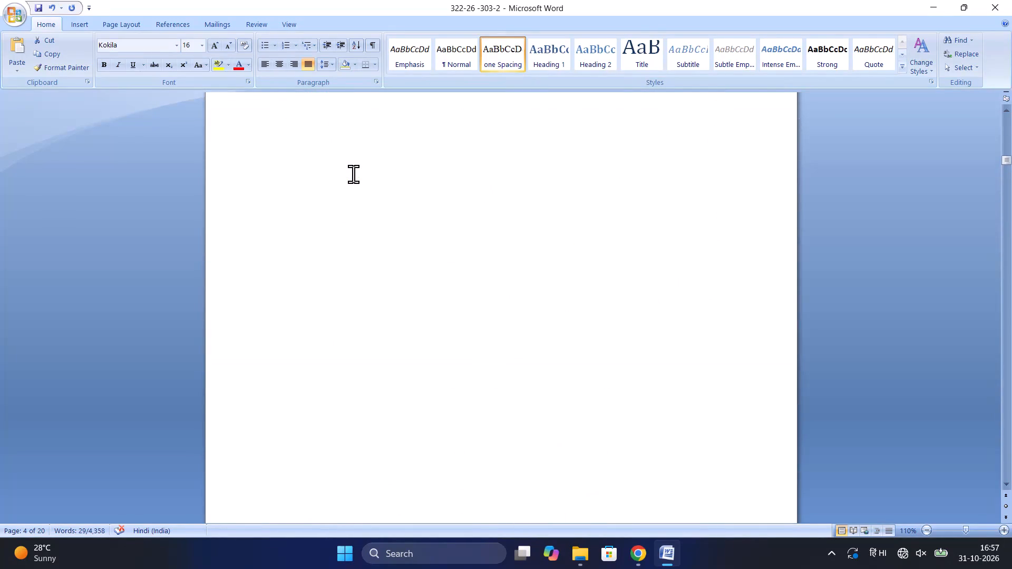
scroll(353, 174, up, 20)
scroll(353, 174, up, 3)
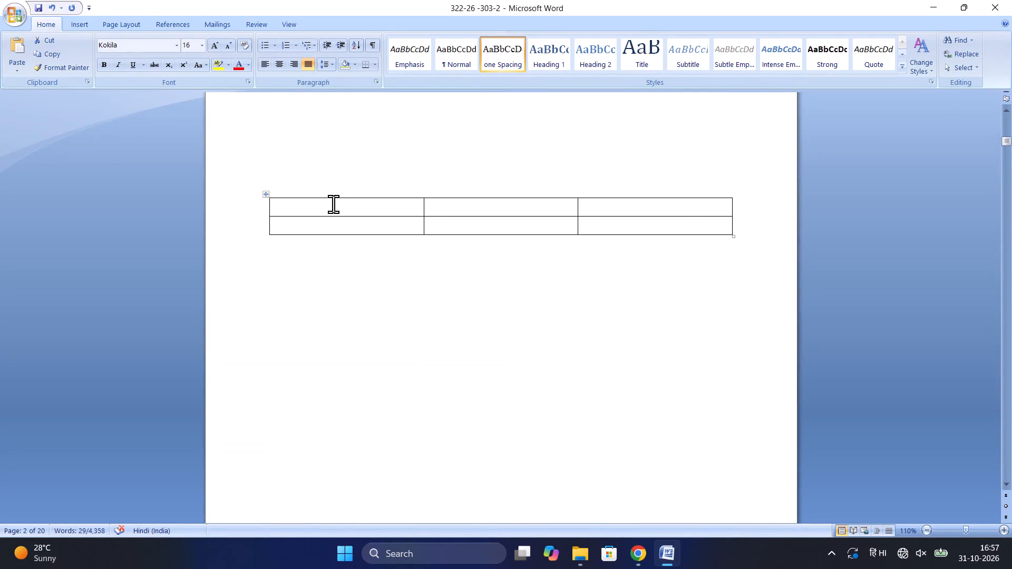
scroll(287, 170, up, 6)
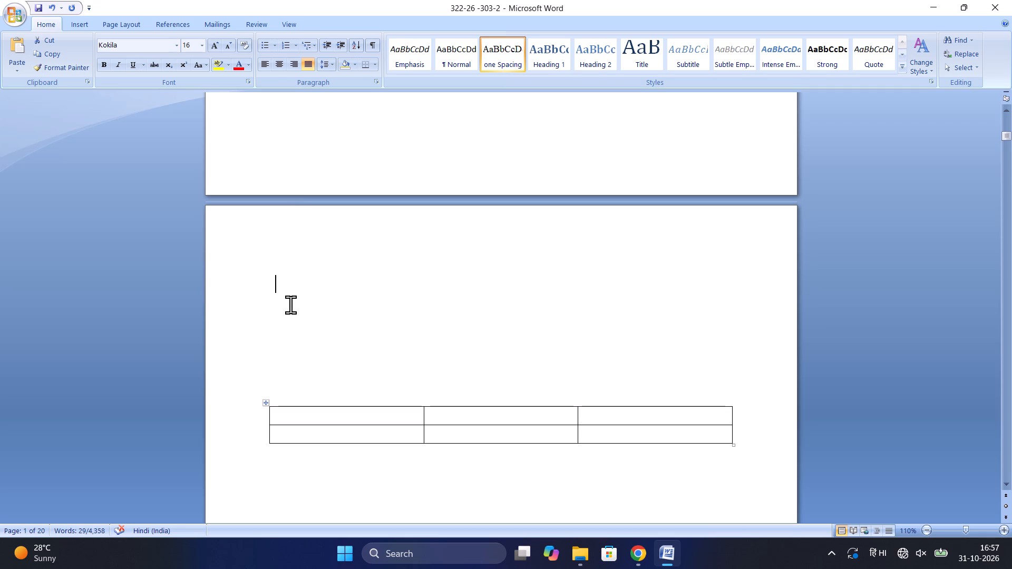
click(290, 305)
right_click(296, 296)
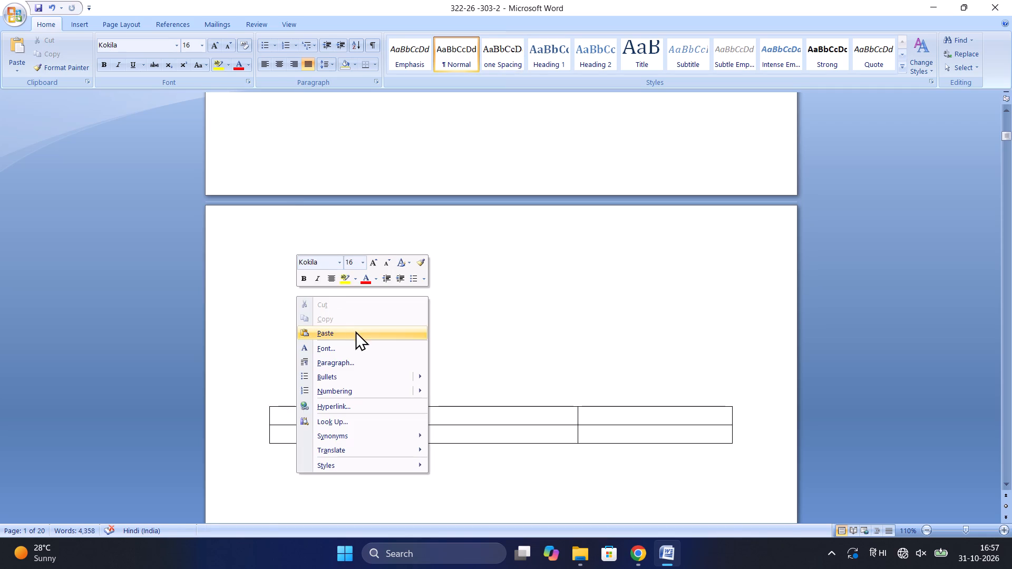
click(355, 331)
Remove the blank lines between the pasted header and the empty table so the table sits directly below the header.
scroll(373, 372, down, 3)
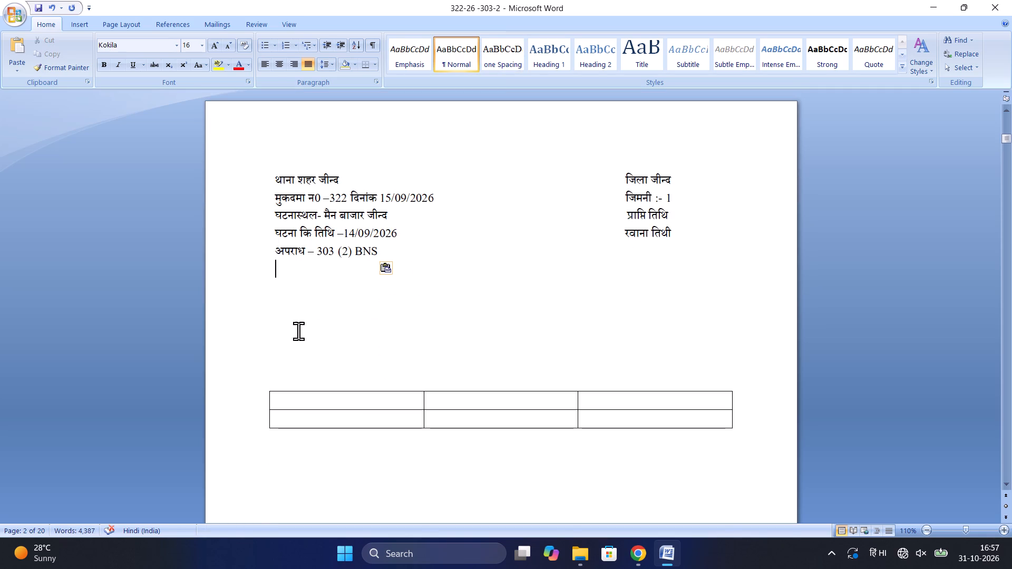
click(287, 332)
key(BackSpace)
key(BackSpace)
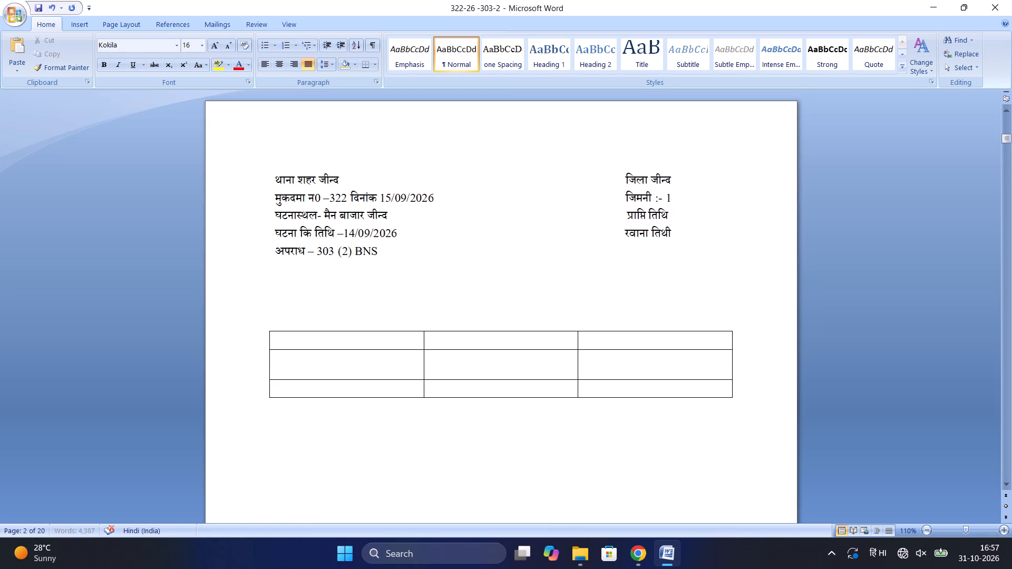
key(BackSpace)
key(BackSpace)
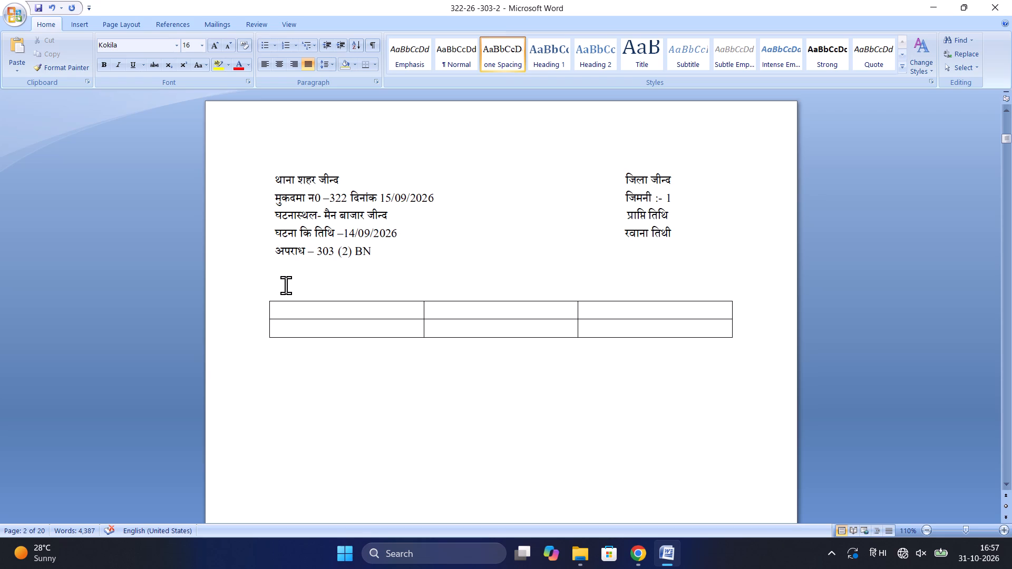
click(286, 285)
click(285, 285)
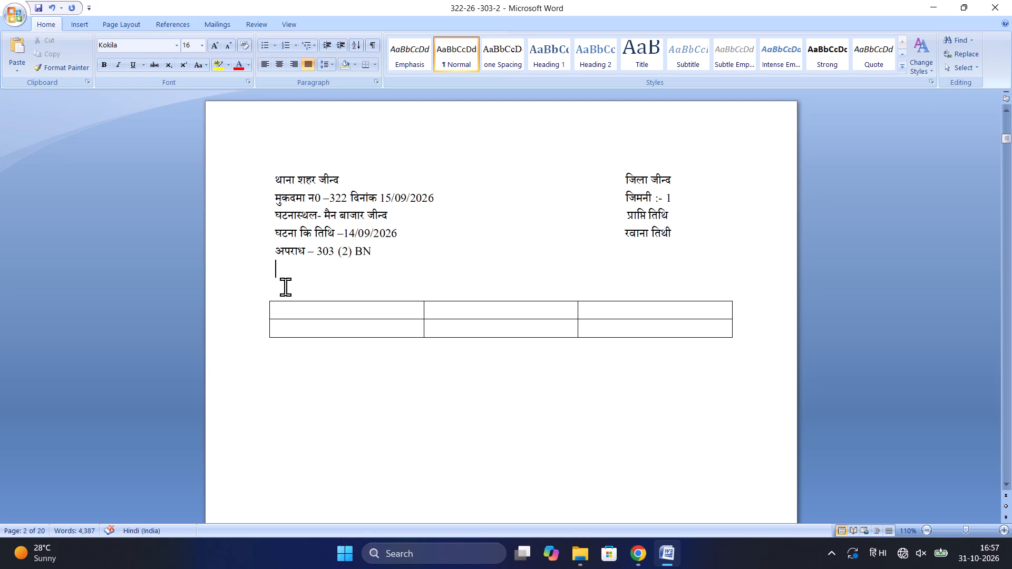
click(285, 287)
click(293, 290)
key(BackSpace)
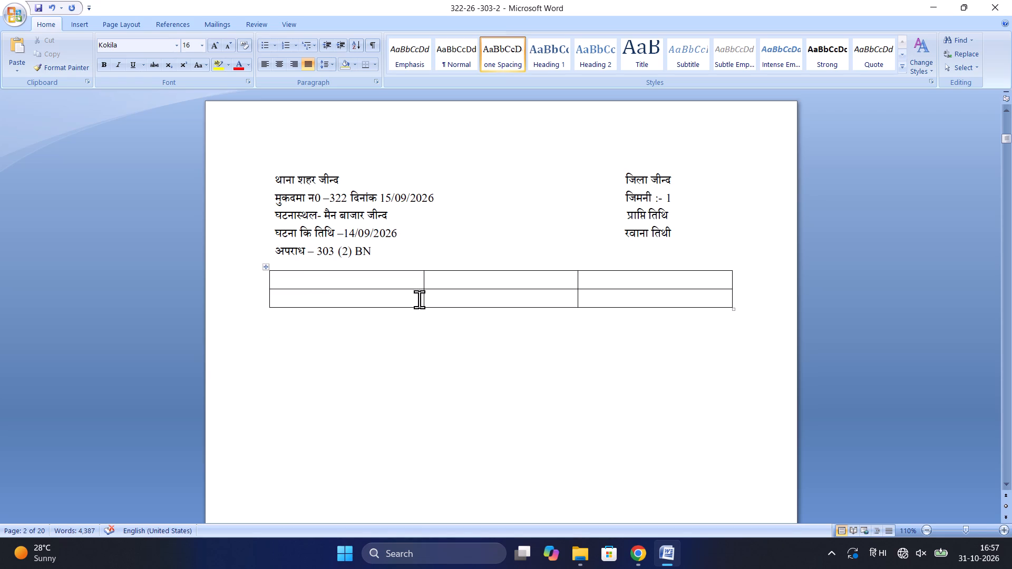
Complete the pasted offence line so it reads "अपराध – 303 (2) BNS".
click(382, 249)
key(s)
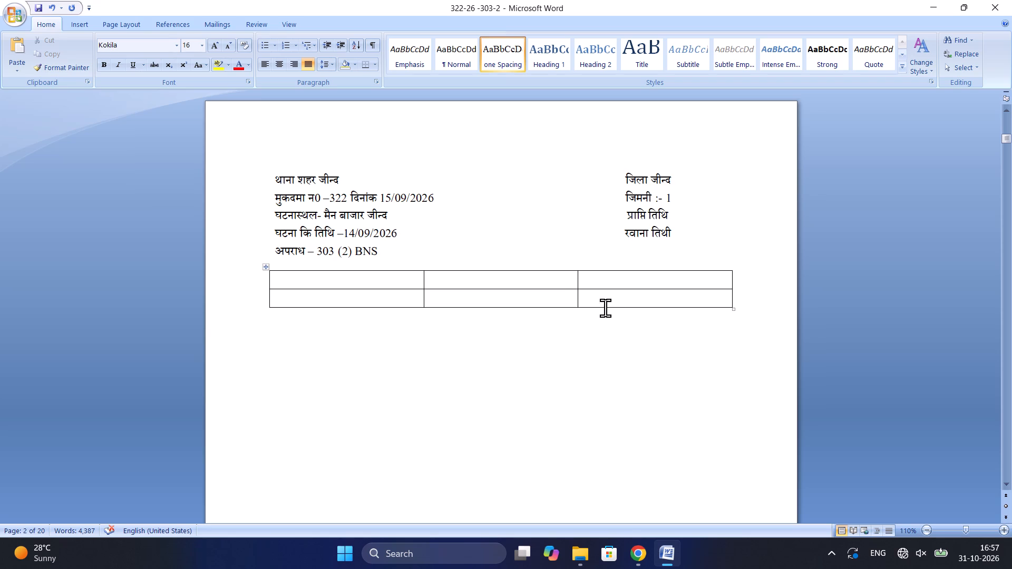
Narrow the empty table's first column to about 1.1 inches and its second to about 0.7 inch, widening the third.
click(424, 299)
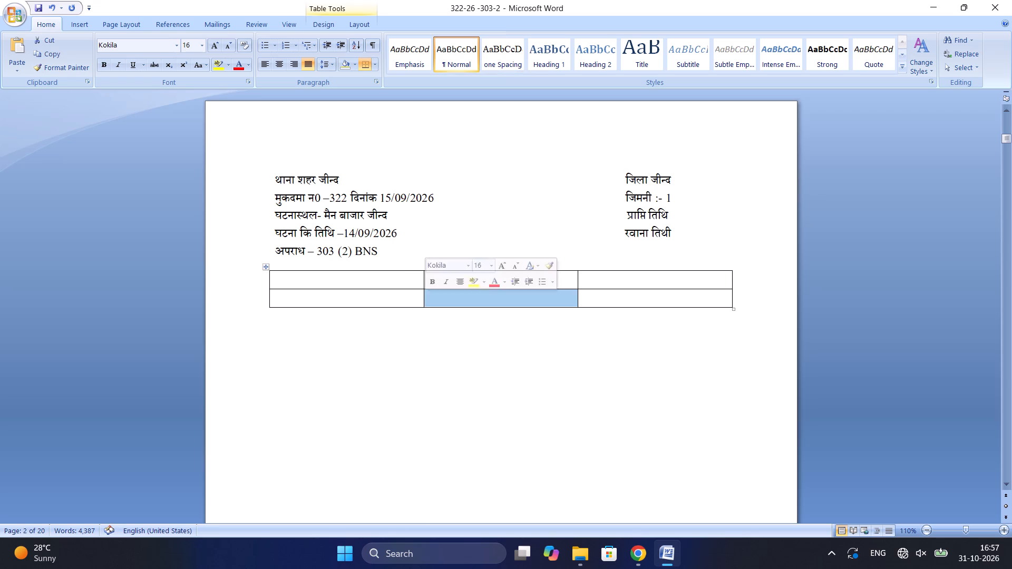
click(400, 284)
drag(423, 280, 350, 284)
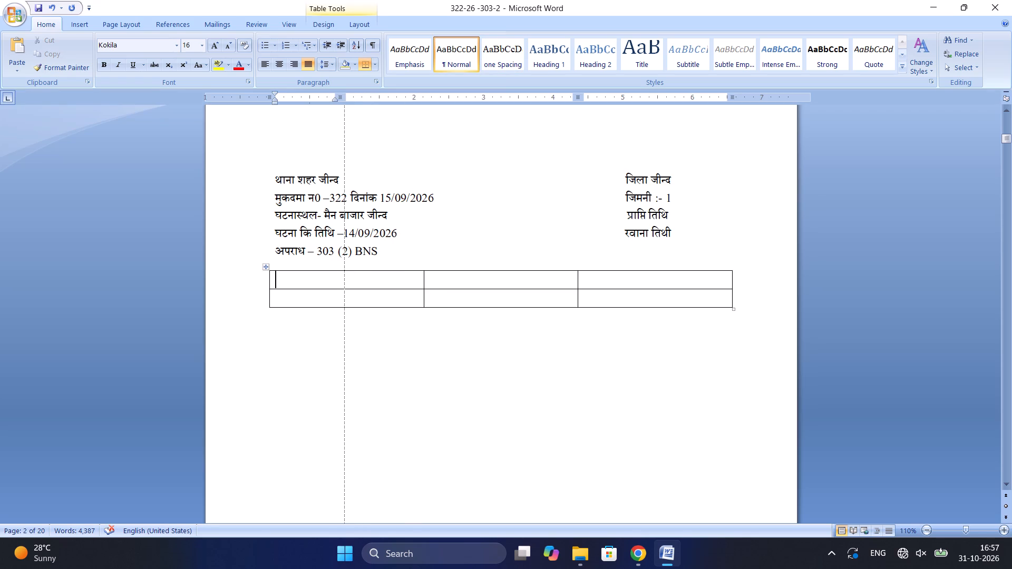
drag(350, 284, 343, 287)
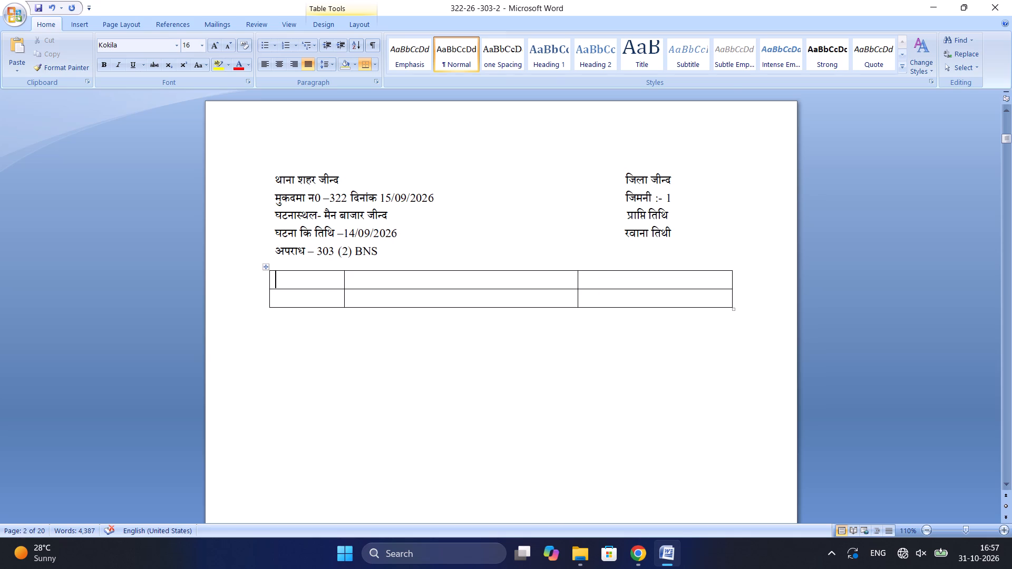
drag(578, 284, 390, 275)
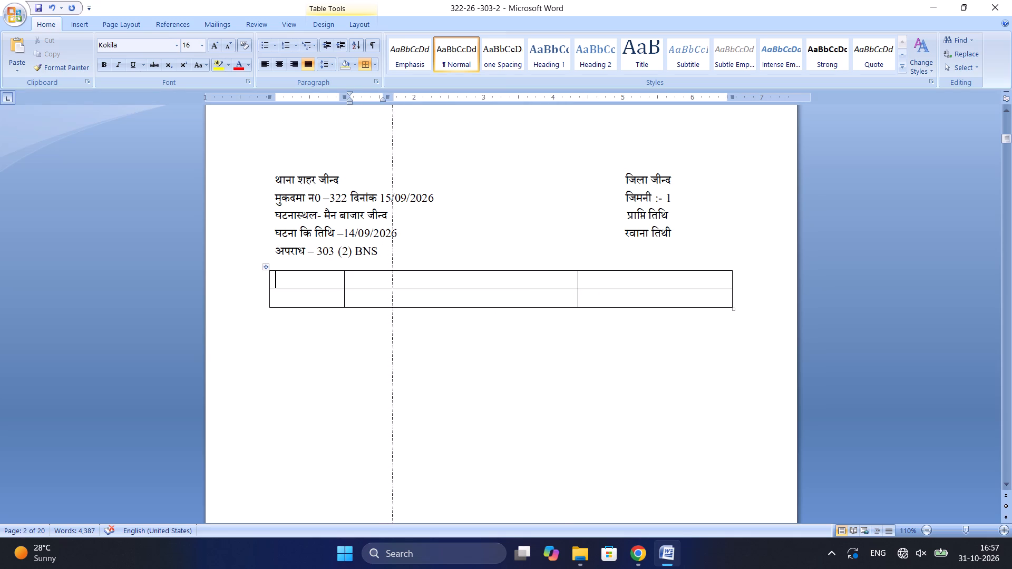
drag(390, 275, 393, 274)
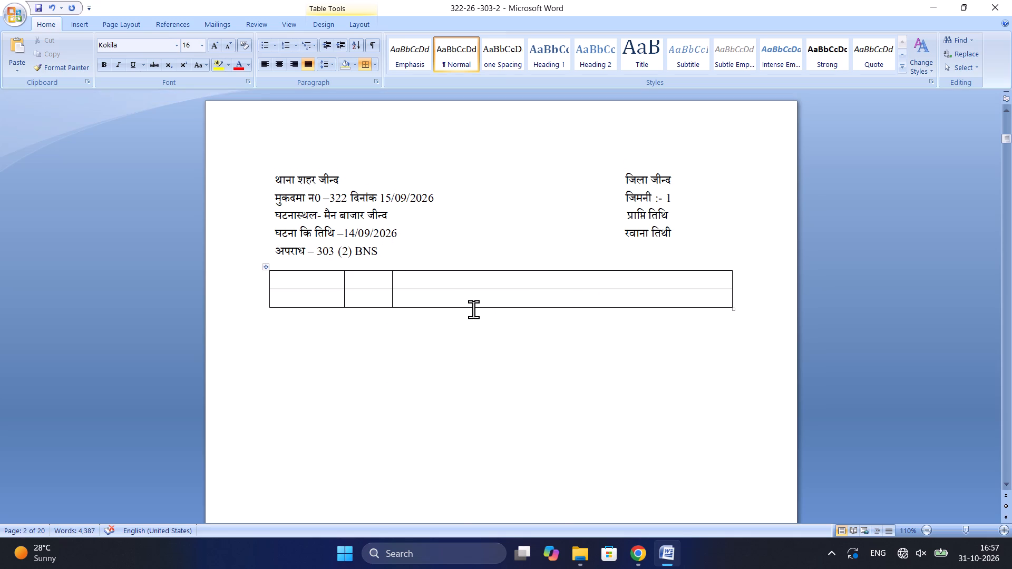
Make the table's second row much taller for the diary text, and make the heading row slightly taller.
drag(473, 306, 491, 487)
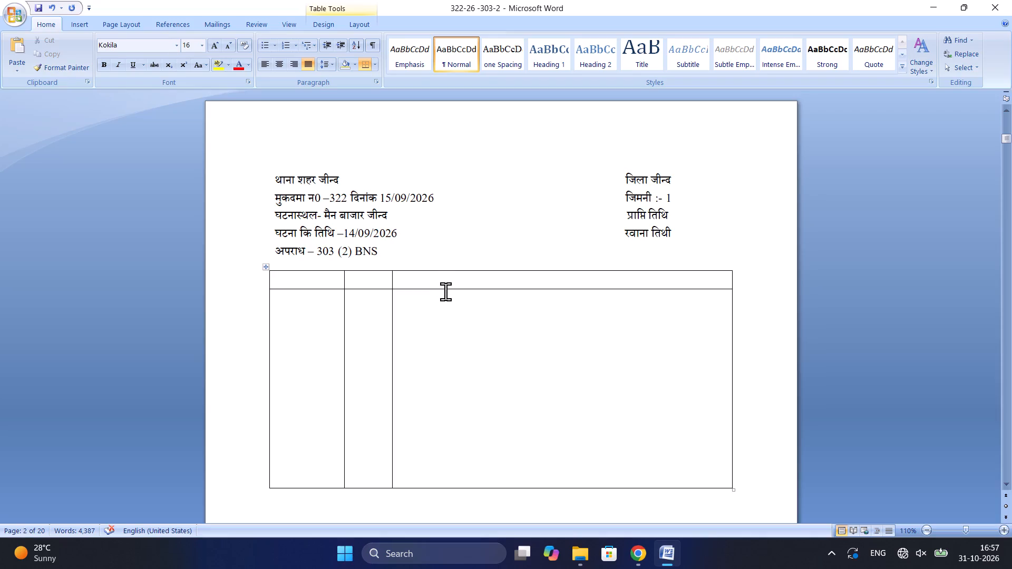
drag(446, 289, 449, 298)
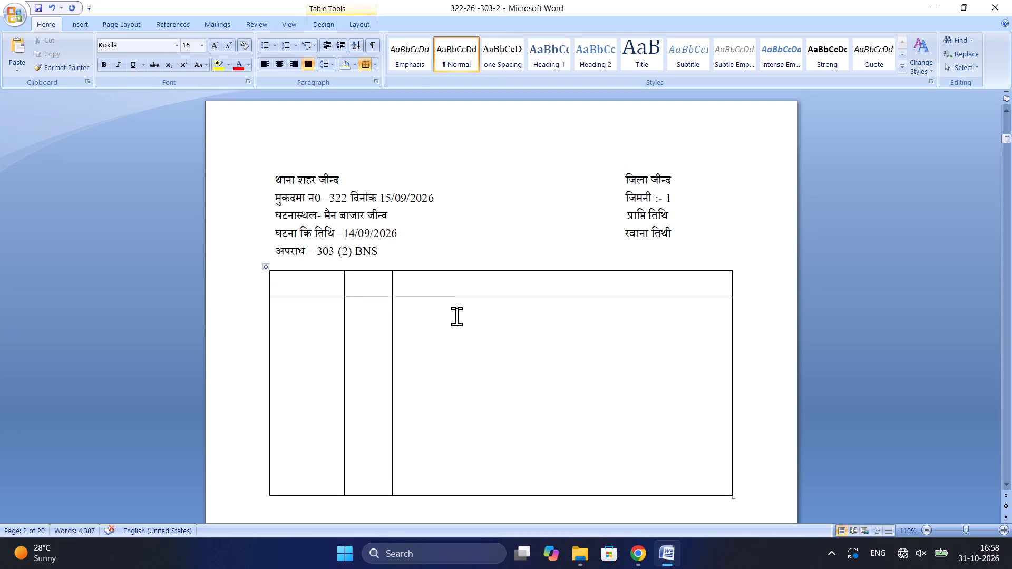
Copy the जिमनी 1 diary's opening lines, from राज्य द्वारा through श्रीमान जी, into the page 2 table's second row, third column.
scroll(456, 319, down, 16)
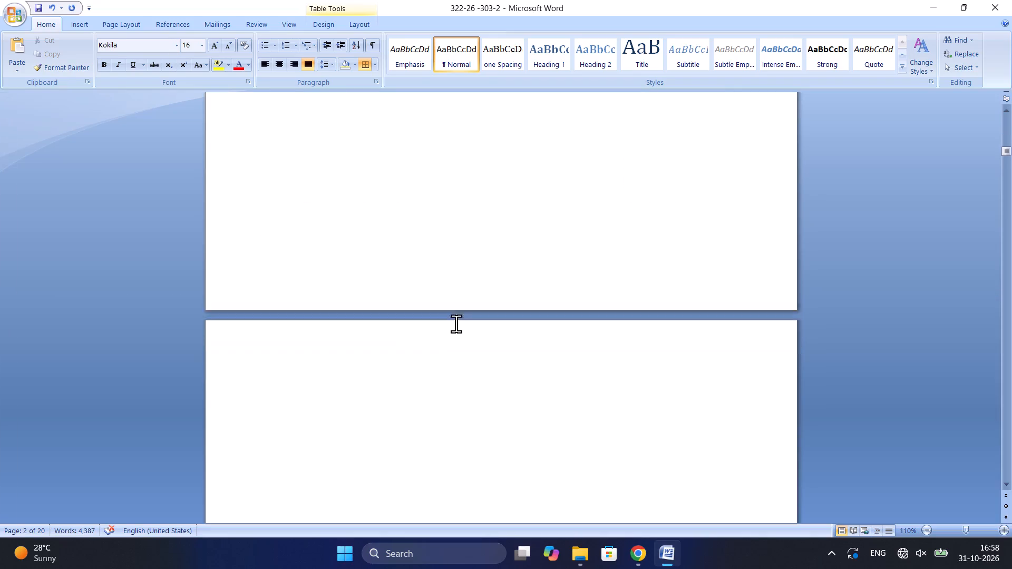
scroll(456, 323, down, 20)
scroll(456, 323, down, 20)
scroll(456, 323, down, 11)
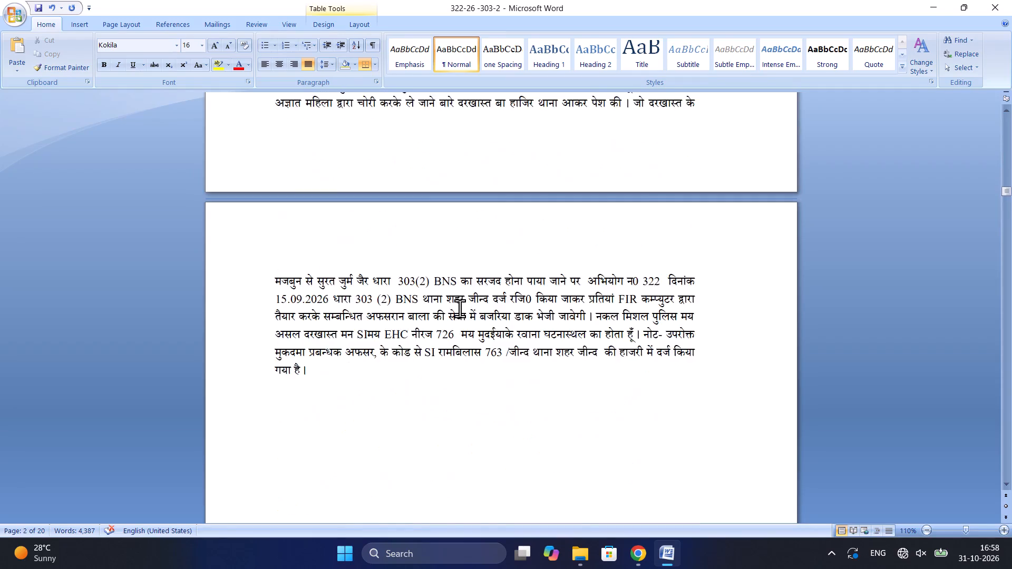
scroll(460, 308, down, 20)
scroll(460, 308, down, 20)
scroll(460, 308, down, 11)
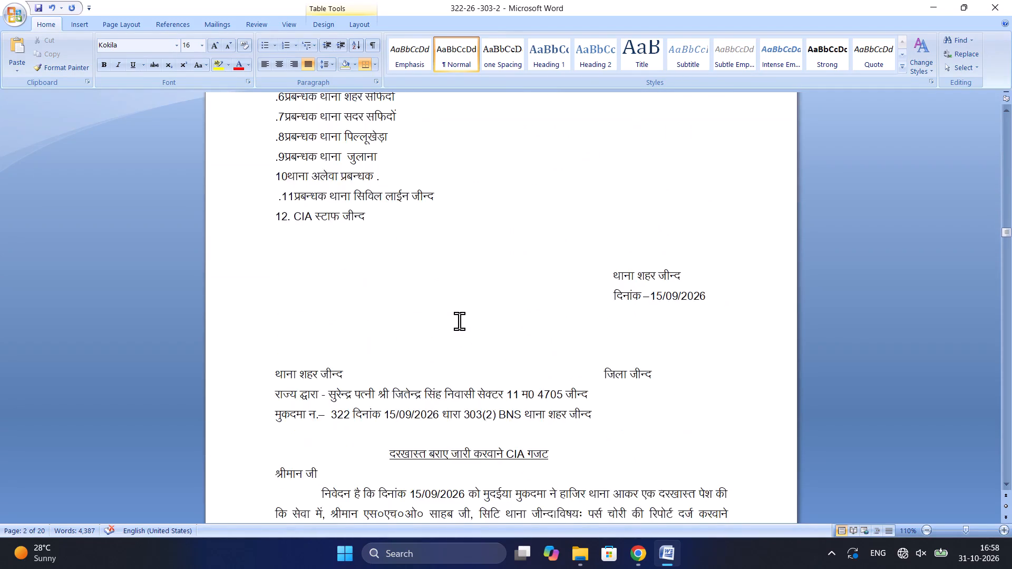
scroll(459, 321, down, 20)
scroll(459, 321, down, 10)
scroll(461, 311, up, 5)
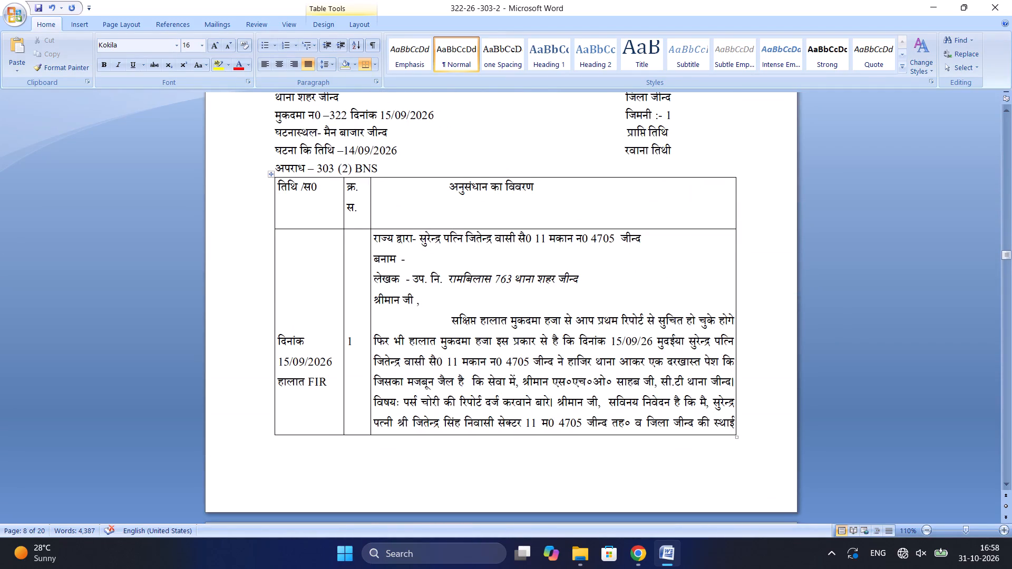
drag(375, 238, 473, 298)
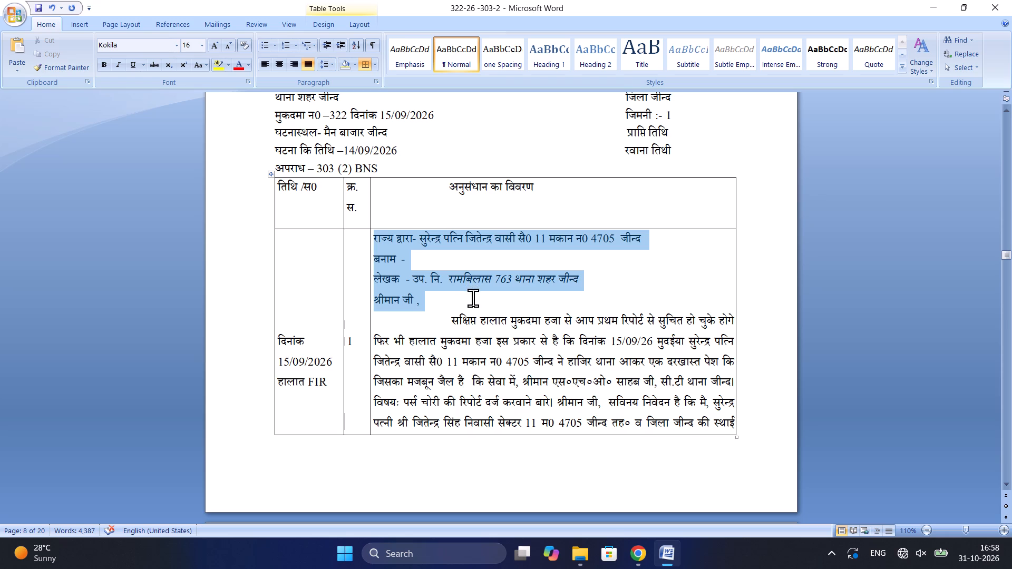
drag(473, 298, 473, 298)
right_click(429, 280)
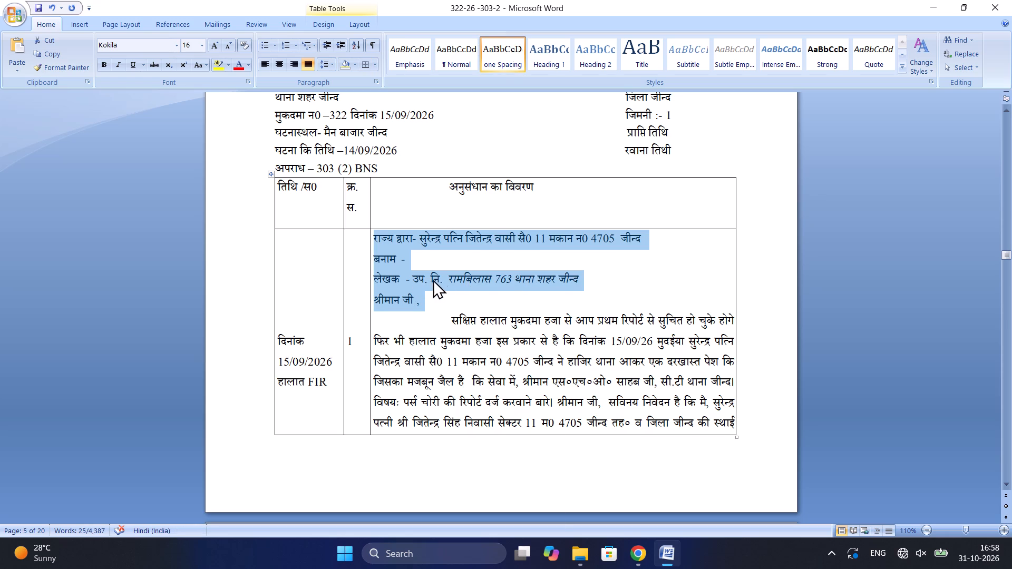
click(473, 302)
scroll(474, 295, up, 7)
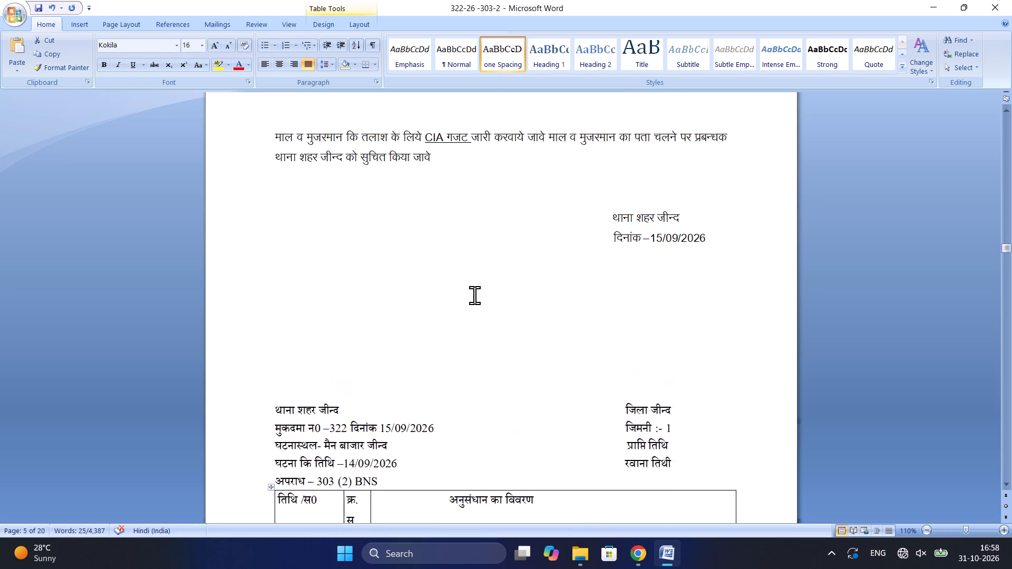
scroll(474, 295, up, 18)
scroll(491, 264, up, 20)
scroll(491, 264, up, 3)
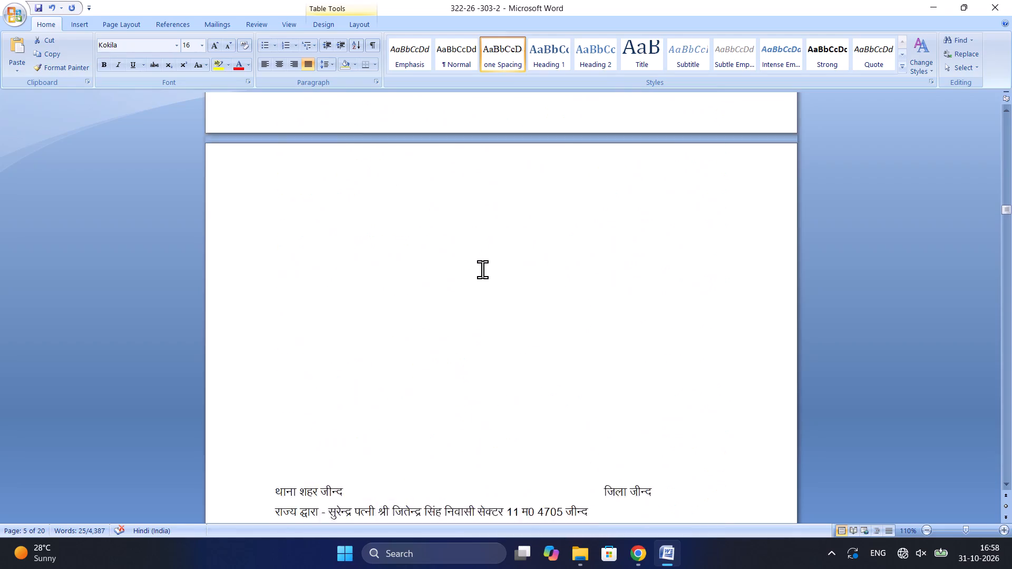
scroll(482, 269, up, 20)
scroll(482, 269, up, 20)
scroll(482, 269, up, 4)
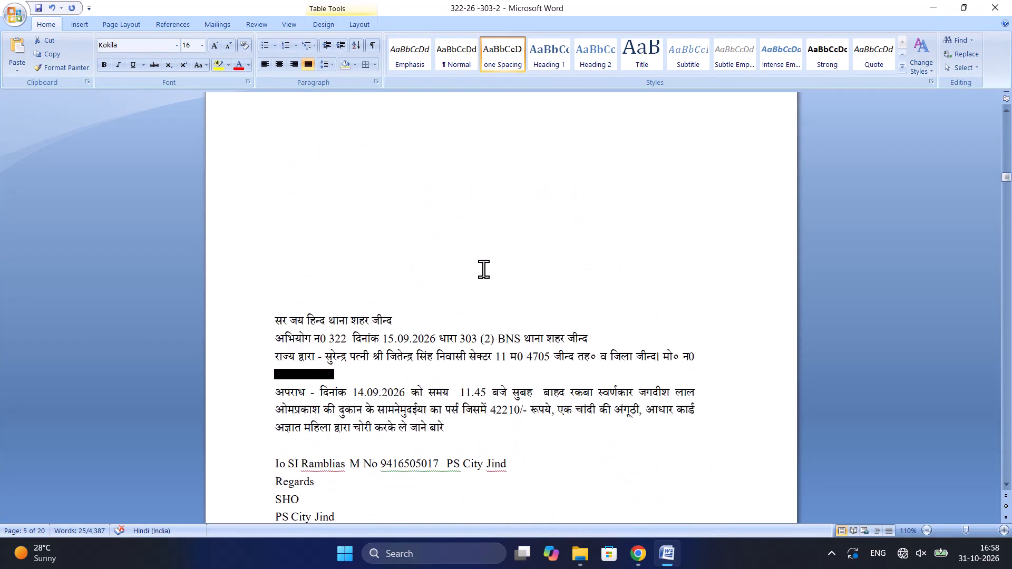
scroll(483, 269, up, 20)
scroll(483, 269, up, 20)
scroll(483, 269, up, 4)
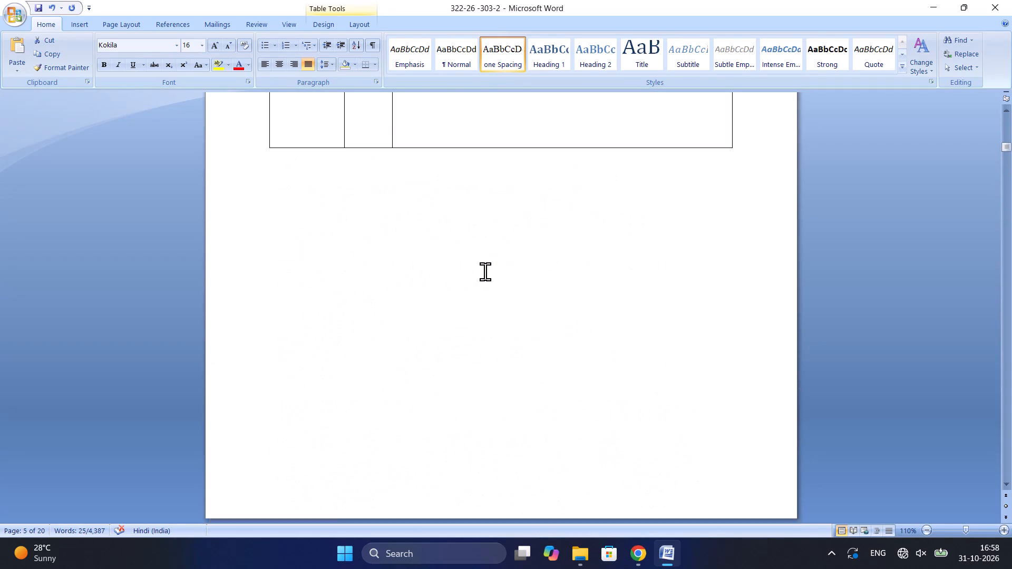
scroll(485, 271, up, 7)
click(416, 289)
right_click(421, 281)
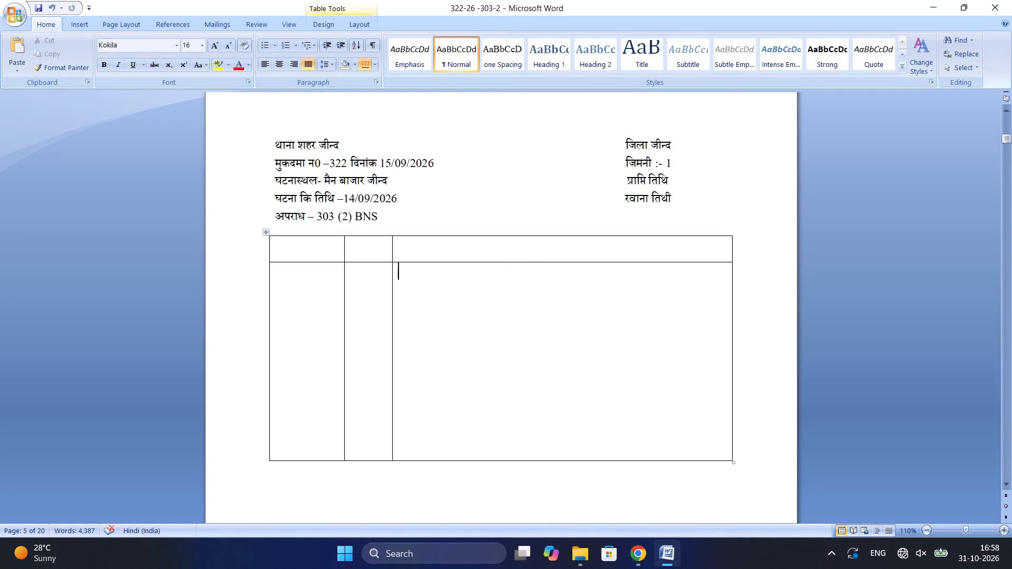
click(468, 319)
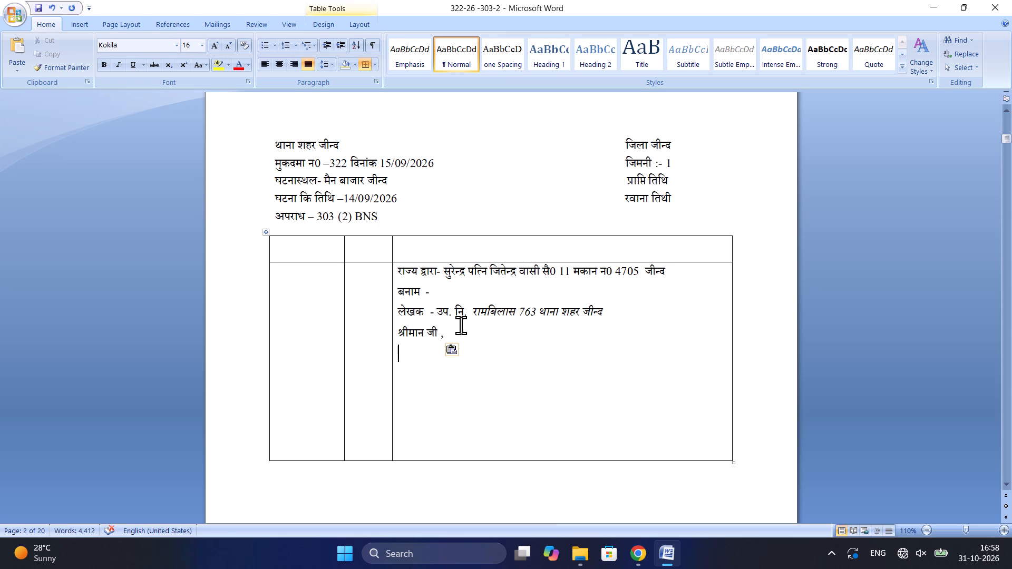
Replace the rank "उप. नि." in the page 2 table's लेखक line with "निरीक्षक".
click(453, 311)
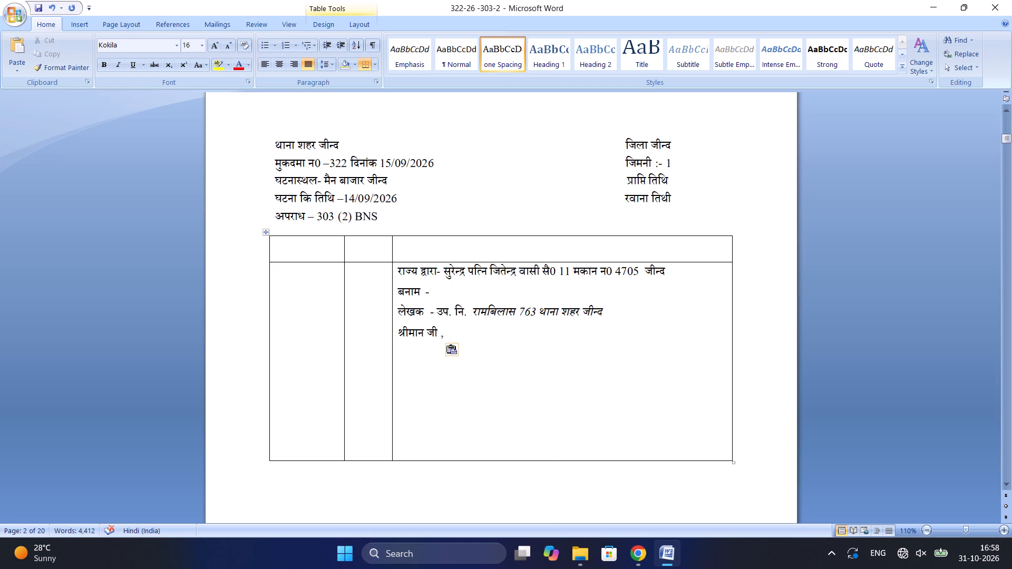
key(BackSpace)
key(BackSpace)
key(BackSpace)
click(452, 312)
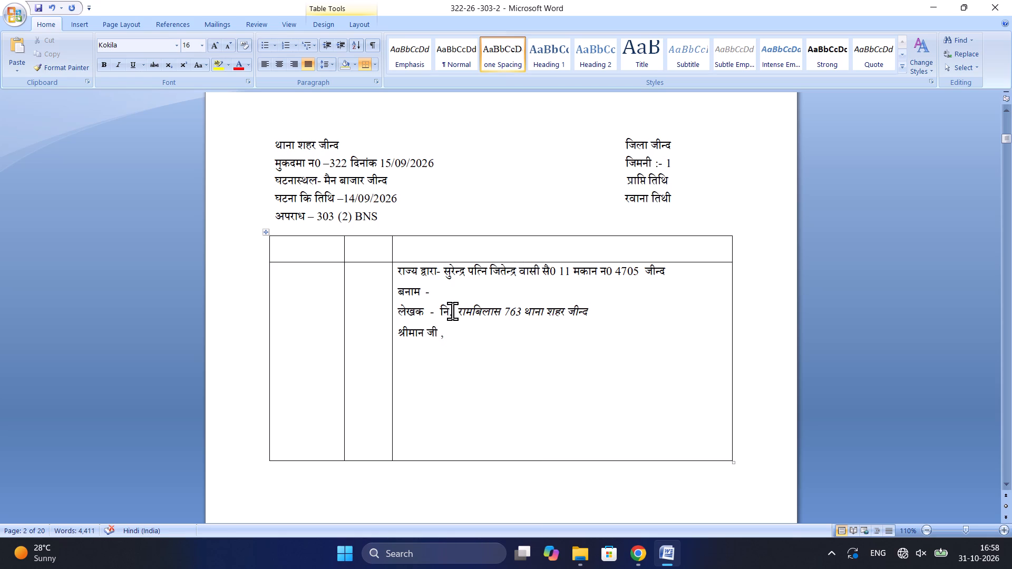
key(BackSpace)
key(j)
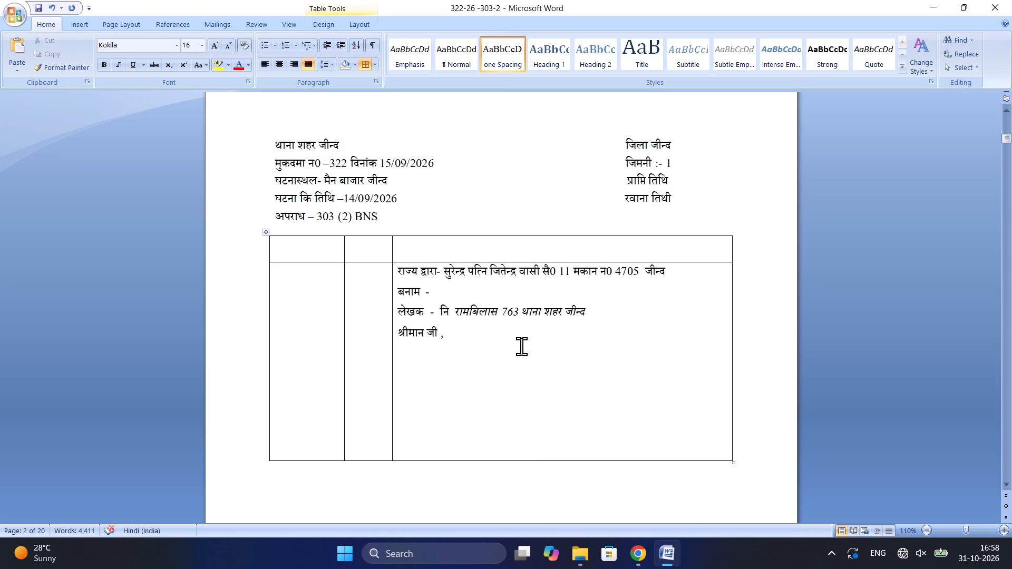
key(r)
key(BackSpace)
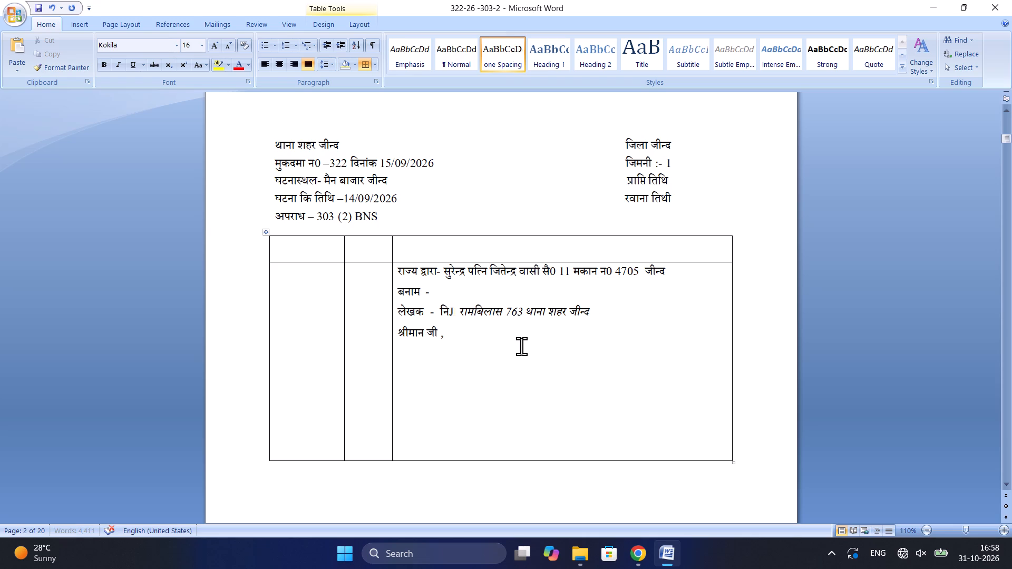
key(BackSpace)
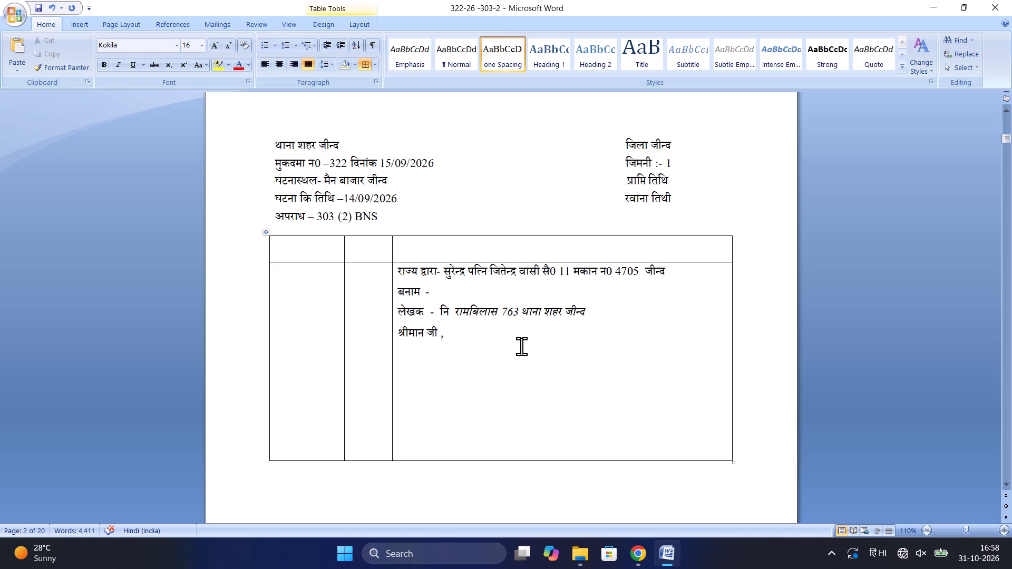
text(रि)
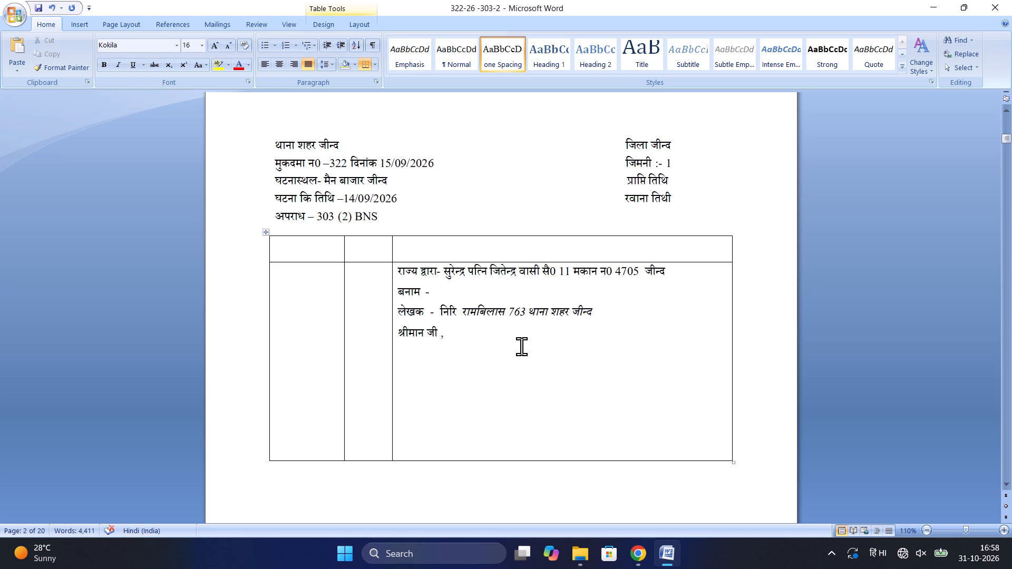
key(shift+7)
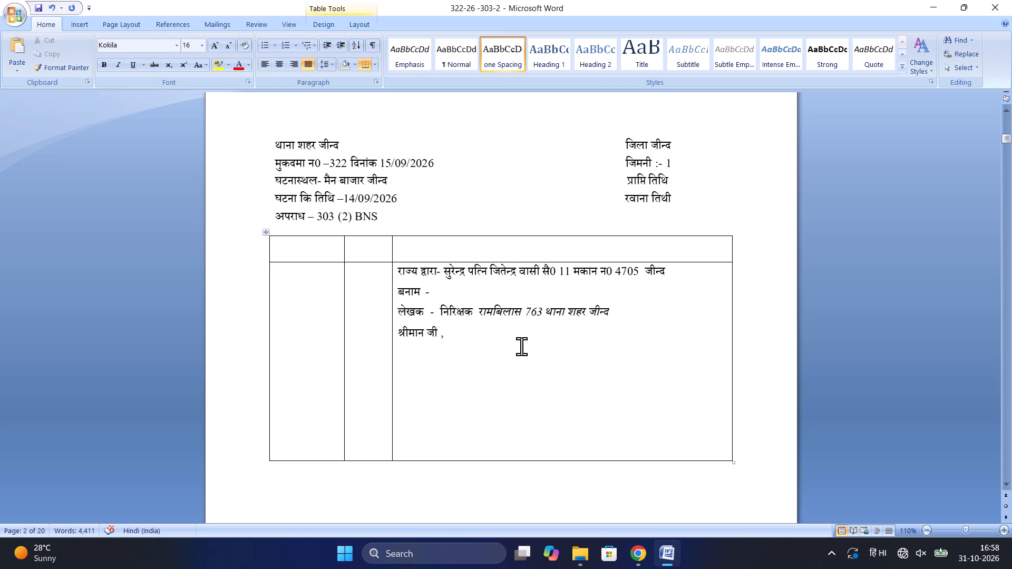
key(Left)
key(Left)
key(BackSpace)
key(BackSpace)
Replace the officer's name and number after निरीक्षक in the लेखक line with the new inspector's name, keeping थाना शहर जीन्द.
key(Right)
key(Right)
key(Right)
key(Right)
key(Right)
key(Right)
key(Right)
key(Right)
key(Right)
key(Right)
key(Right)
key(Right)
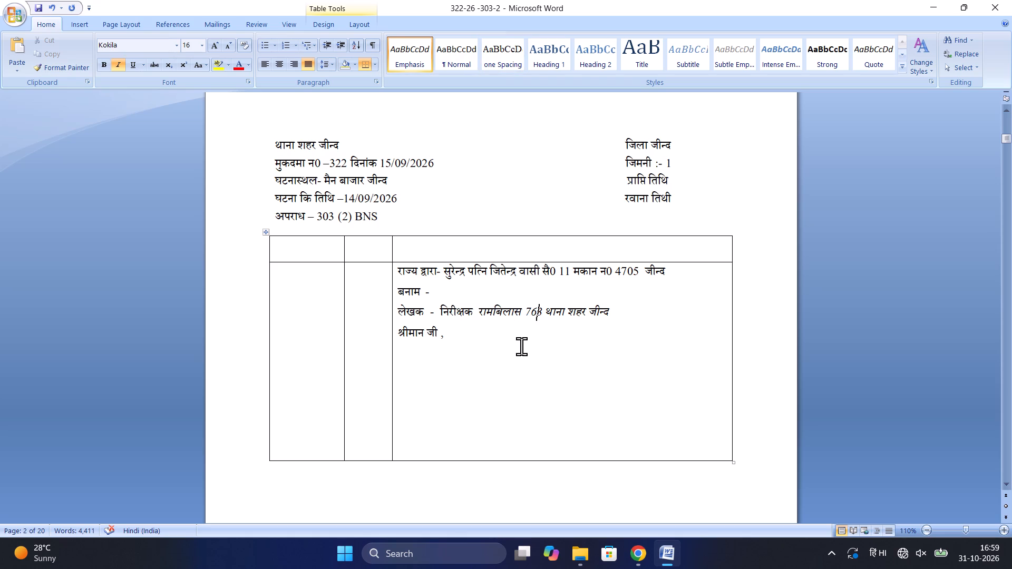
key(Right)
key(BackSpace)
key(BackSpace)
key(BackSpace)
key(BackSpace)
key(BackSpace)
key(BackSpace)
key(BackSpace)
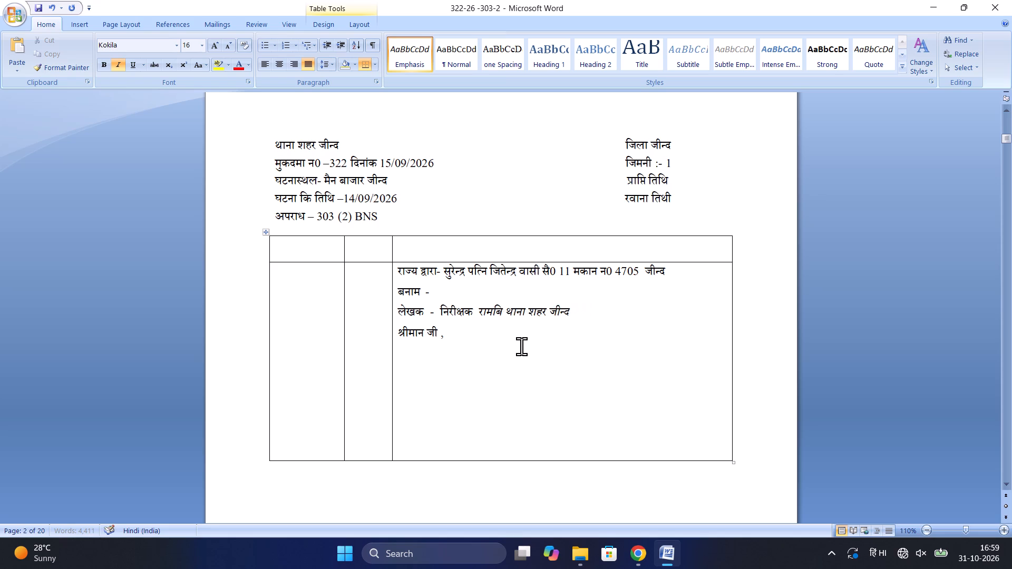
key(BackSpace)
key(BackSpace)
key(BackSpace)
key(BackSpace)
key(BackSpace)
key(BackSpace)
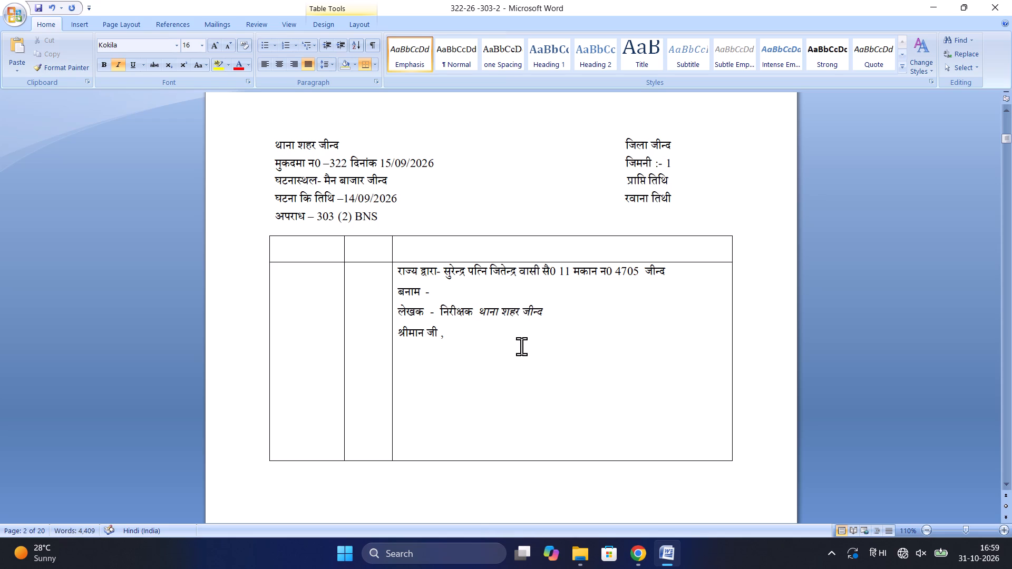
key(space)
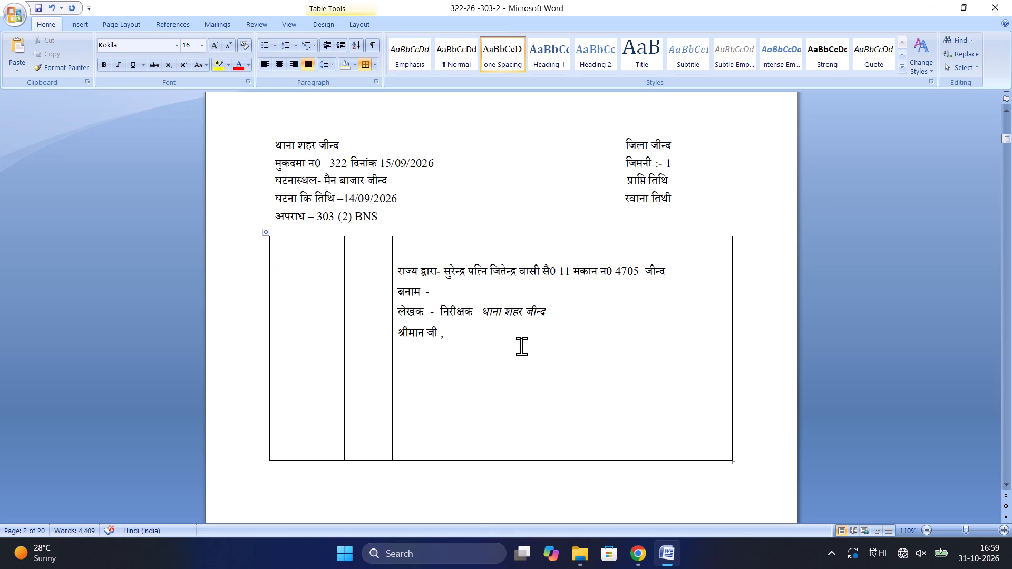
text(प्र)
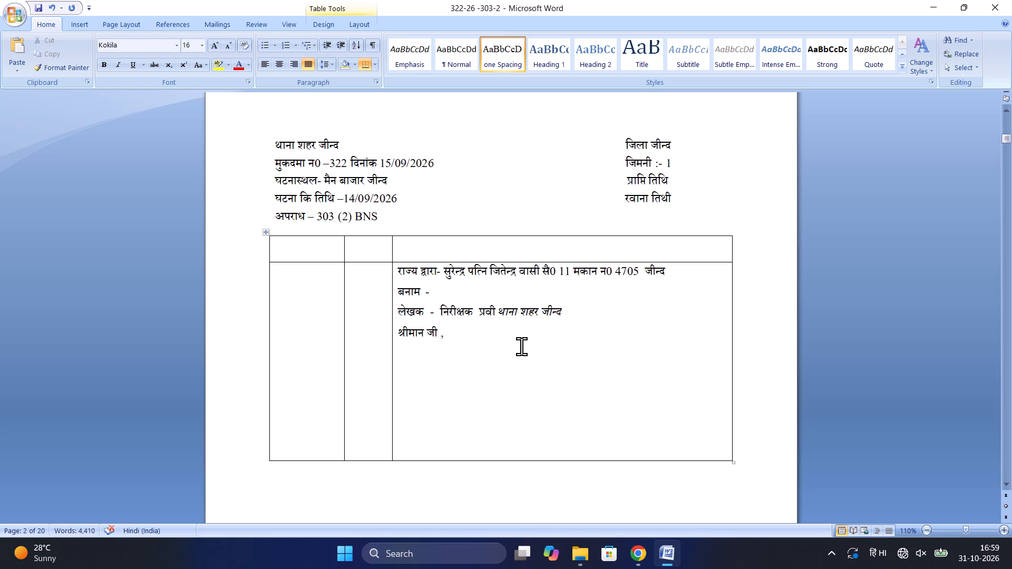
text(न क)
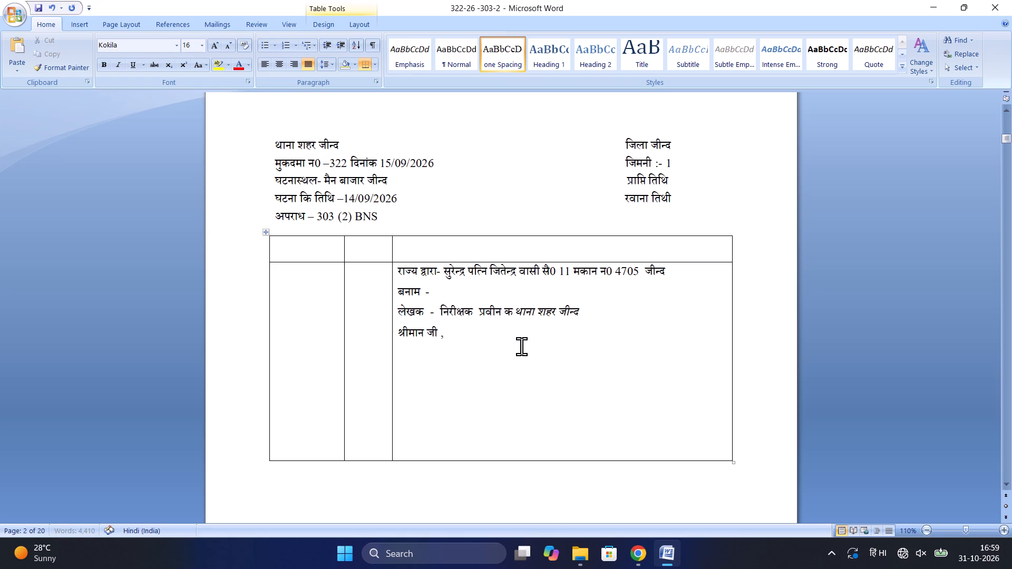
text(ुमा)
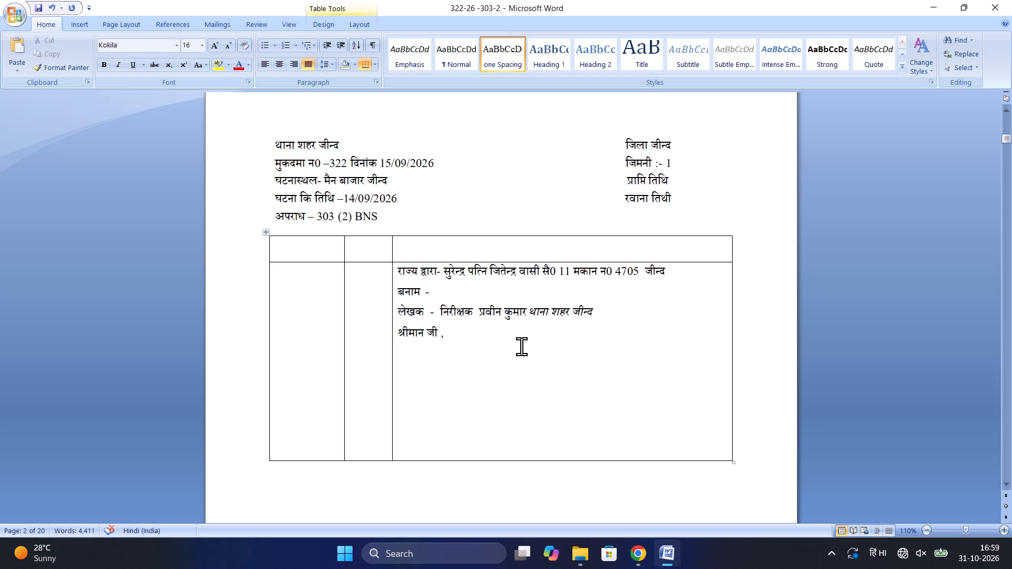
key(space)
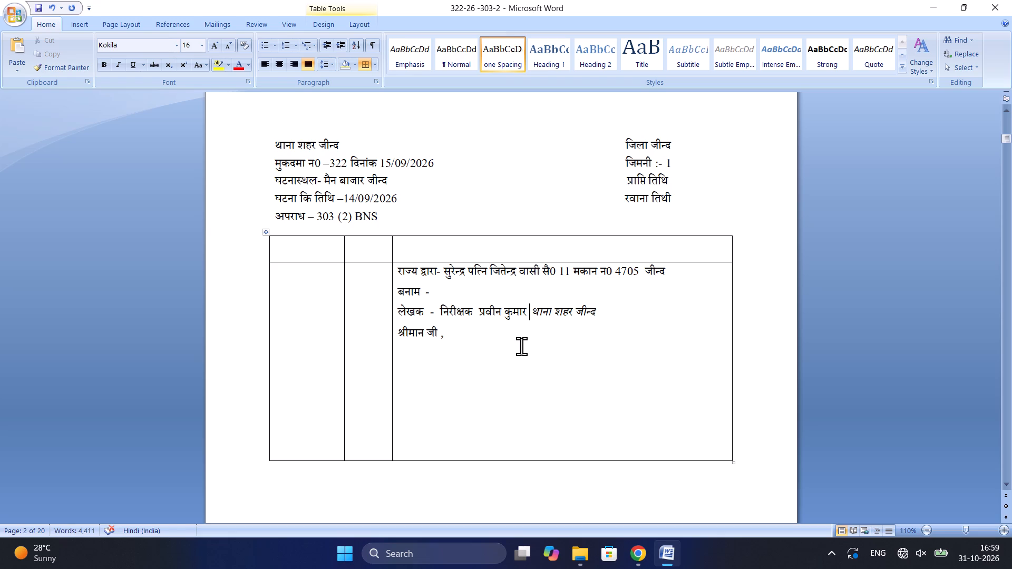
Add "RR/" after the inspector's name in the लेखक line, before थाना शहर जीन्द.
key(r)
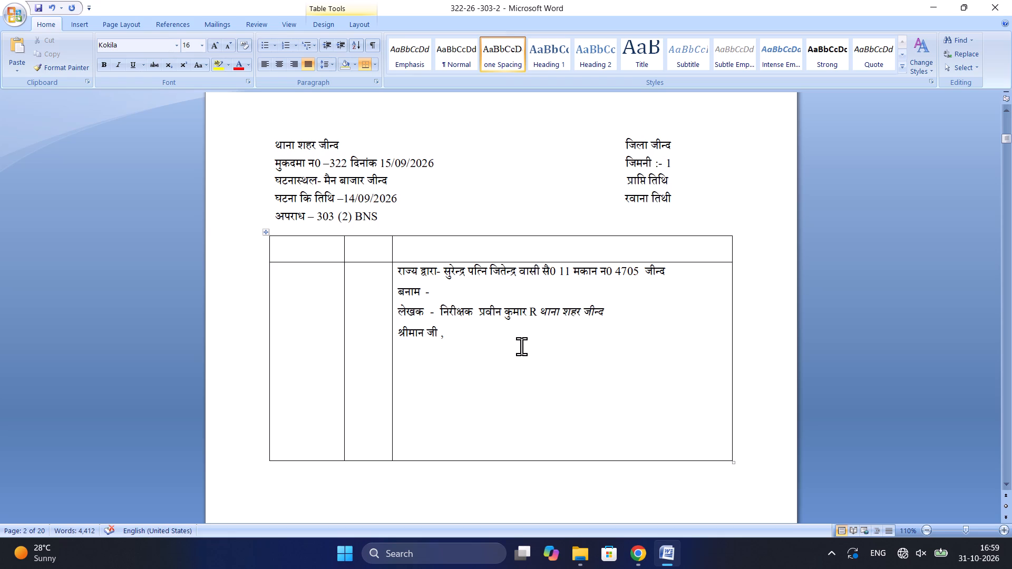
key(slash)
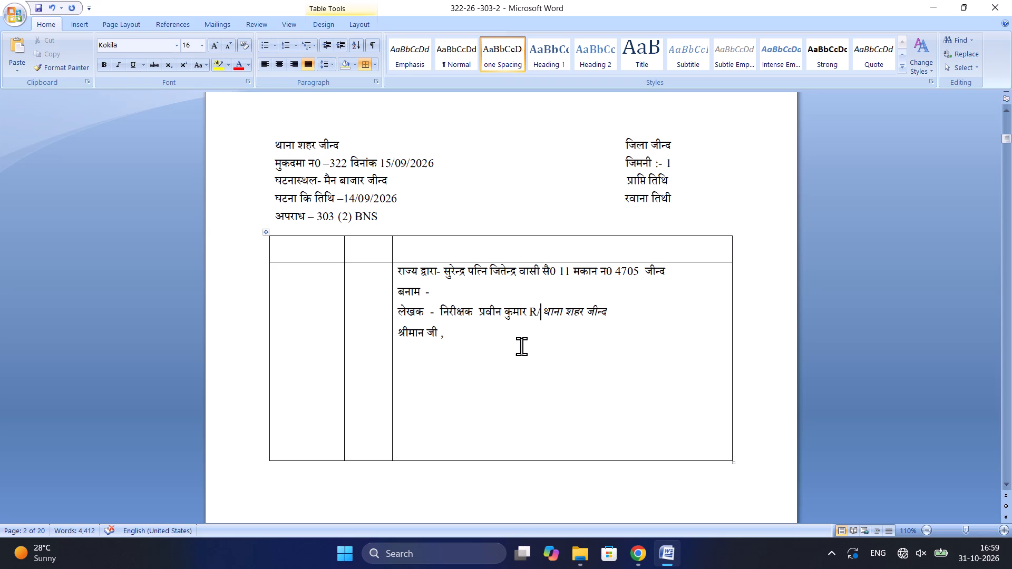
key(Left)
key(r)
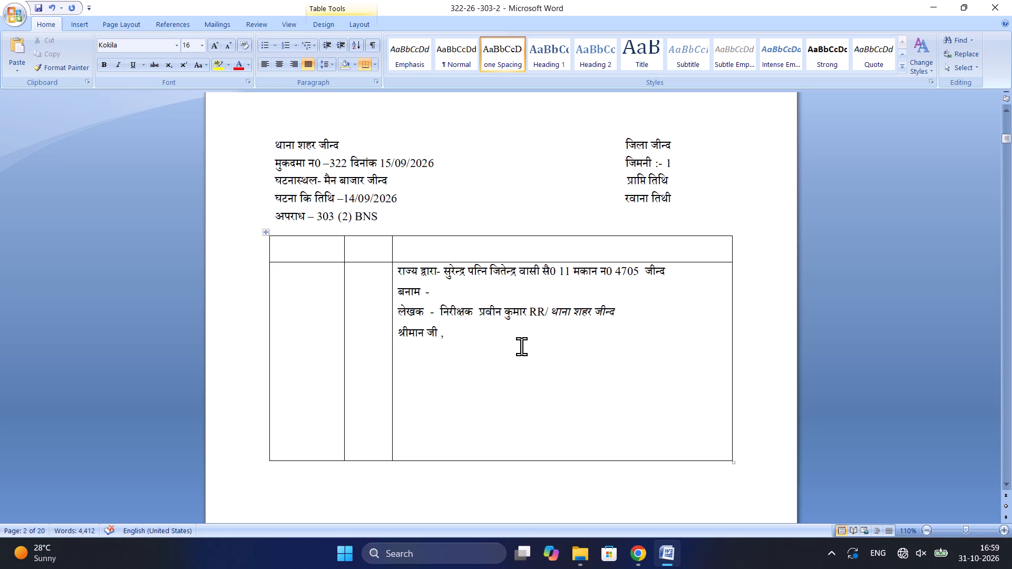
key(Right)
Extend the लेखक line after "RR/" with "18 प्रबन्धक अफसर", before थाना शहर जीन्द.
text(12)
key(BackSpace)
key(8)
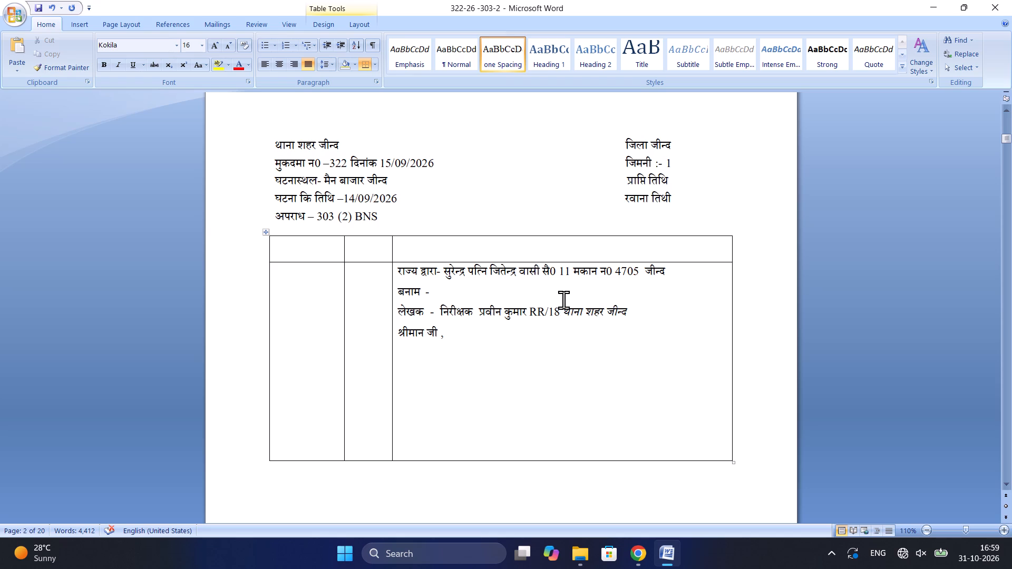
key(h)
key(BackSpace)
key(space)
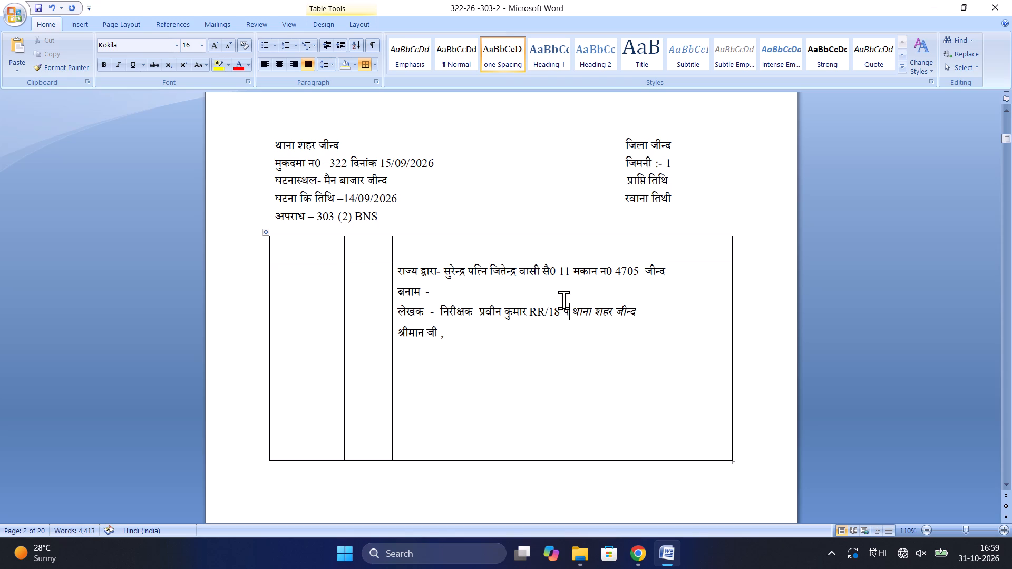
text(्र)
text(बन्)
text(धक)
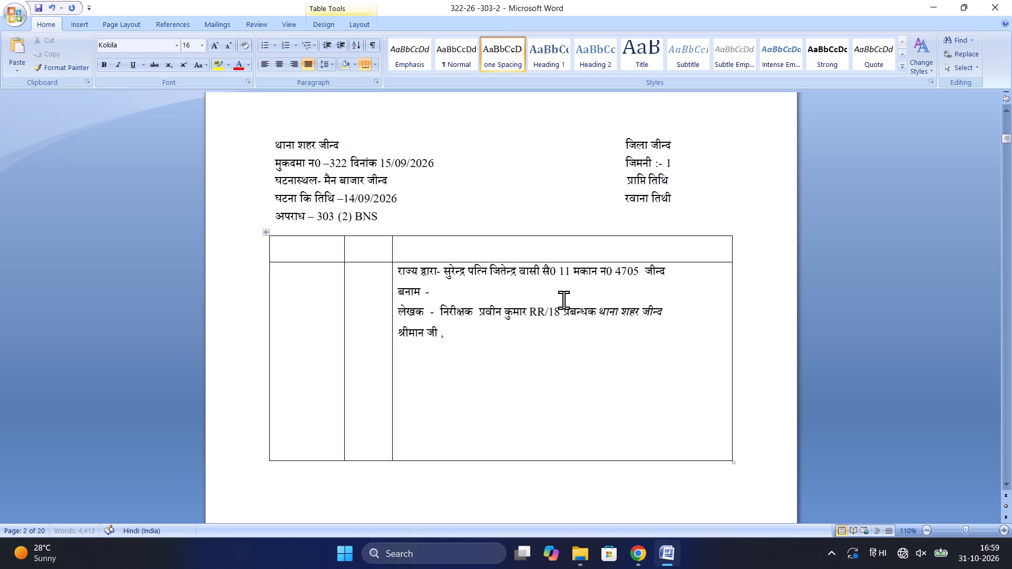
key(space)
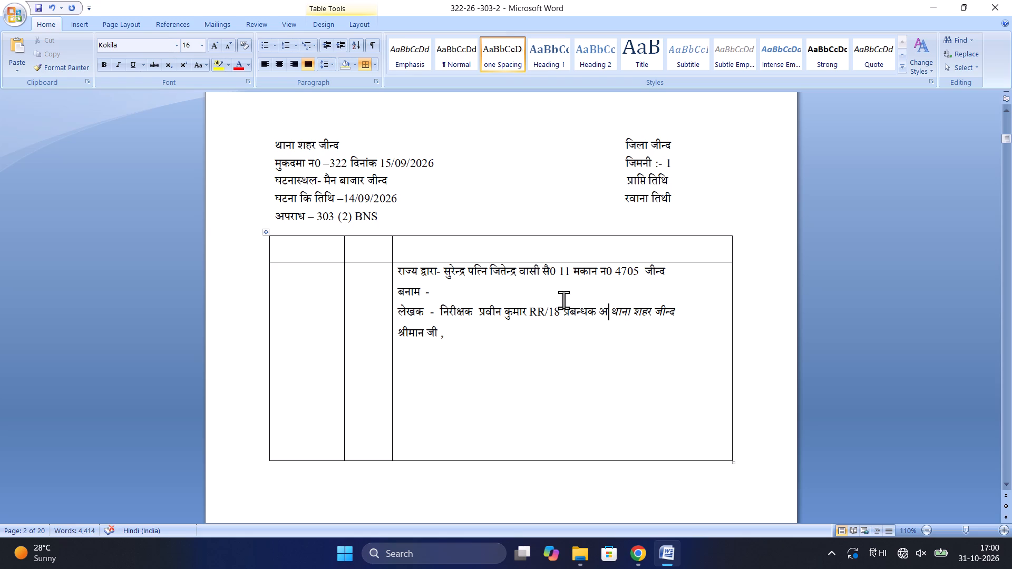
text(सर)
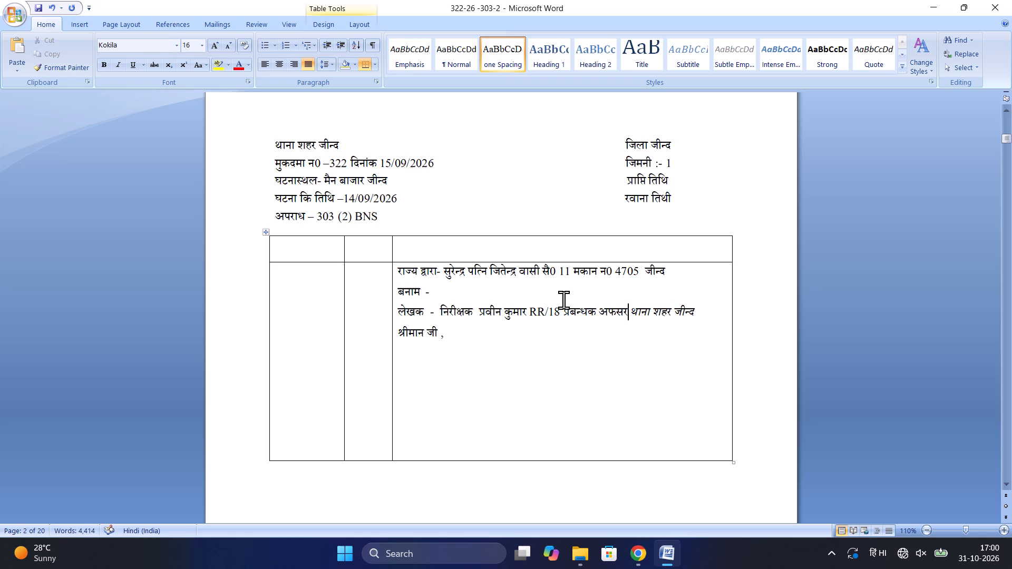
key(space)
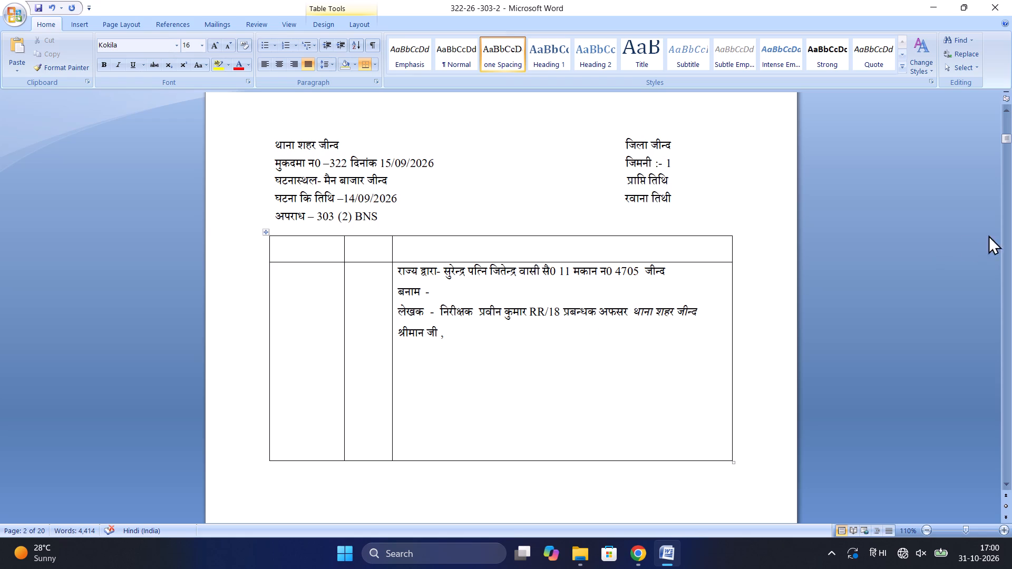
Delete the italic थाना शहर जीन्द from the लेखक line, along with the श्रीमान जी salutation that follows it.
drag(636, 311, 688, 317)
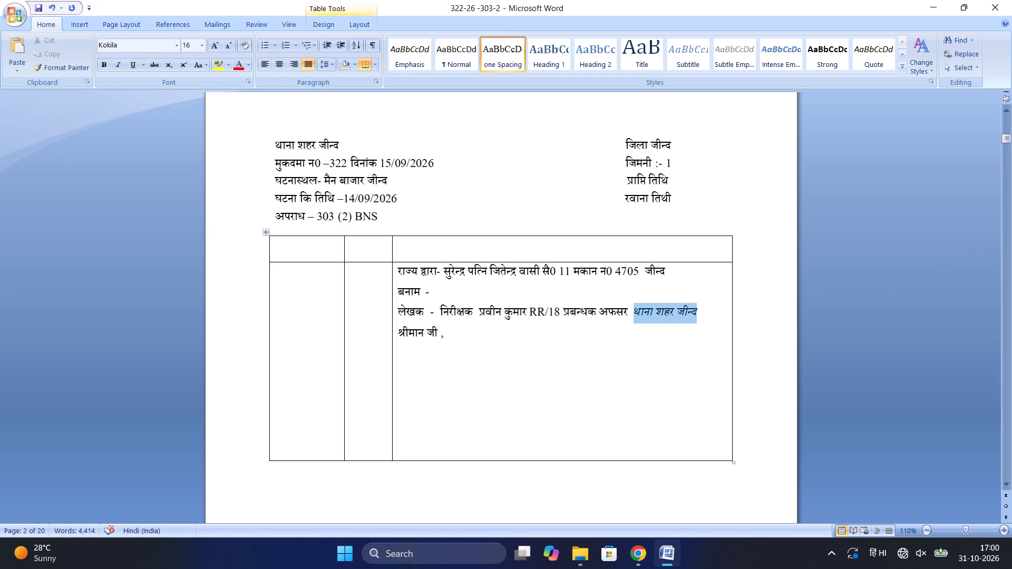
drag(688, 317, 697, 321)
drag(697, 321, 701, 322)
key(Delete)
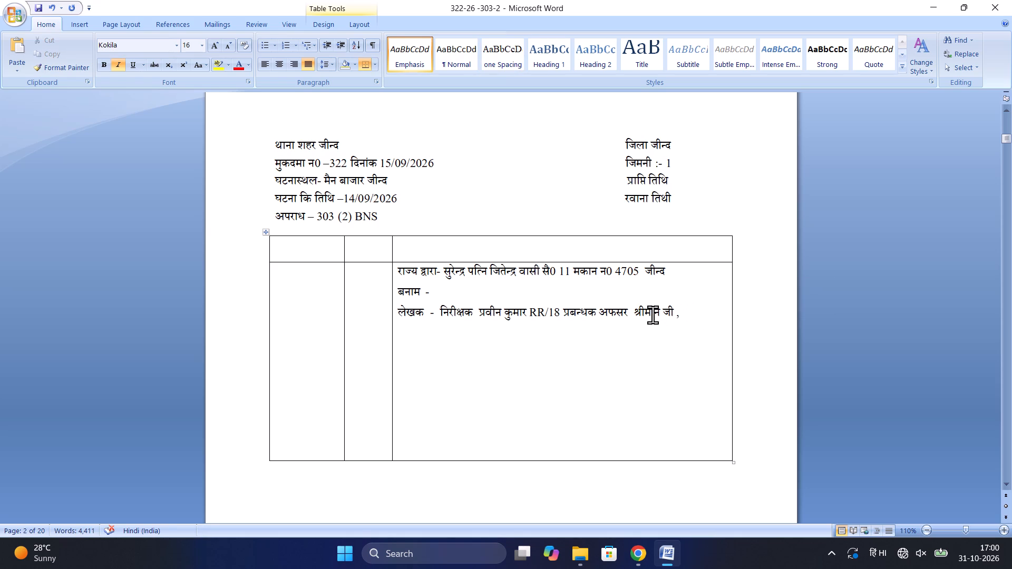
drag(638, 307, 676, 317)
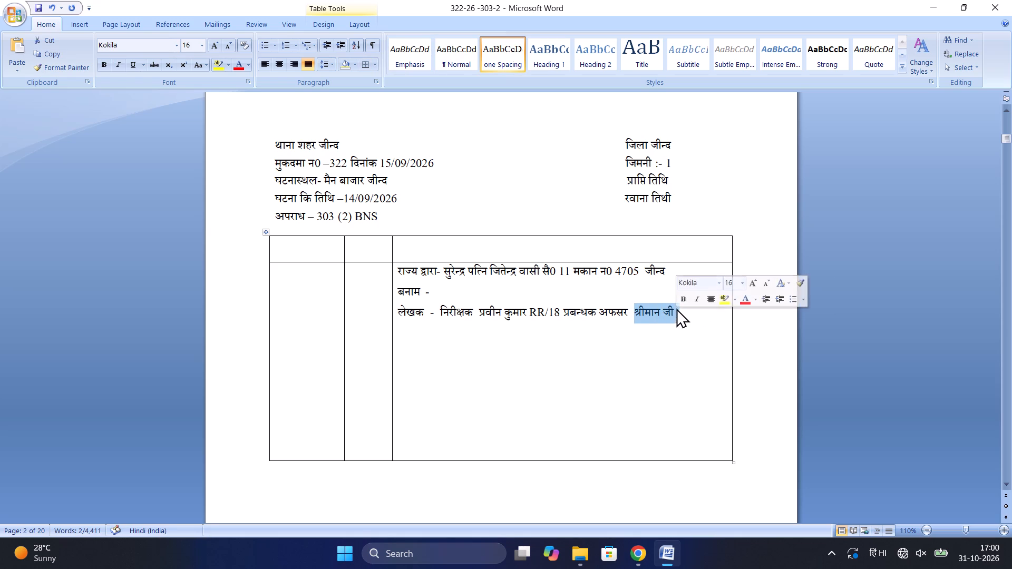
key(Delete)
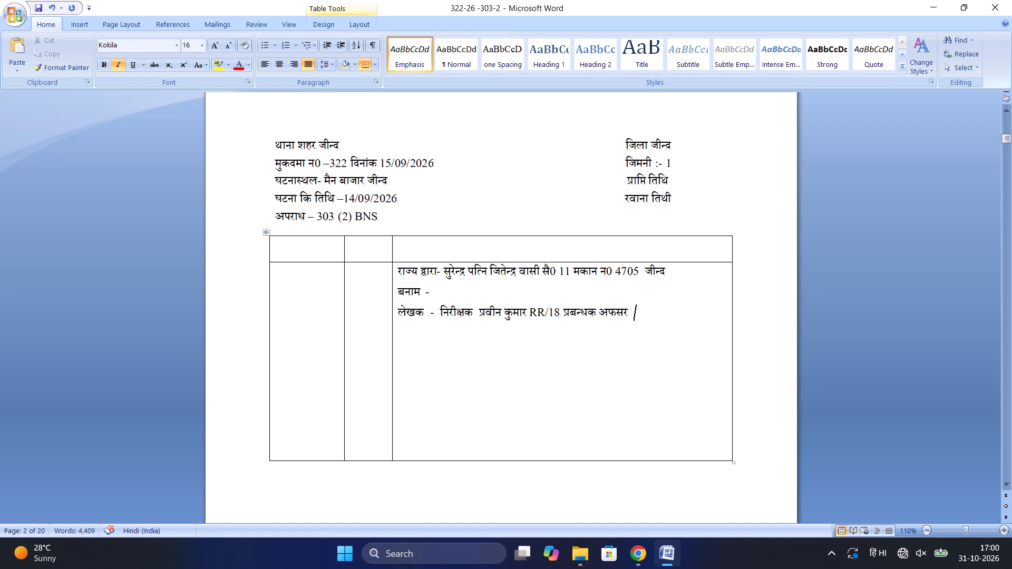
key(BackSpace)
Turn off italics and enter "थाना शहर जीन्द" after प्रबन्धक अफसर in the लेखक line.
click(120, 62)
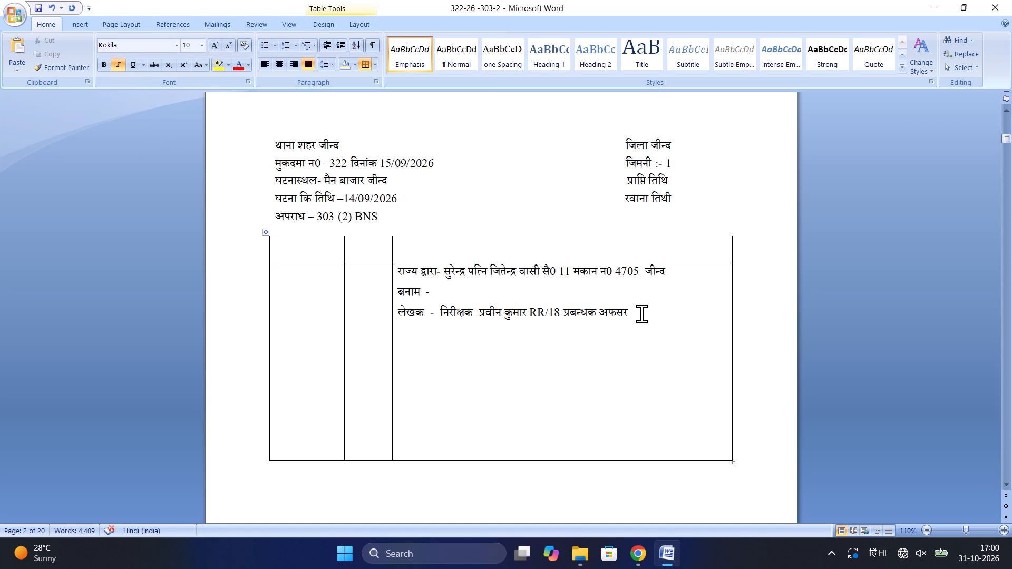
click(642, 313)
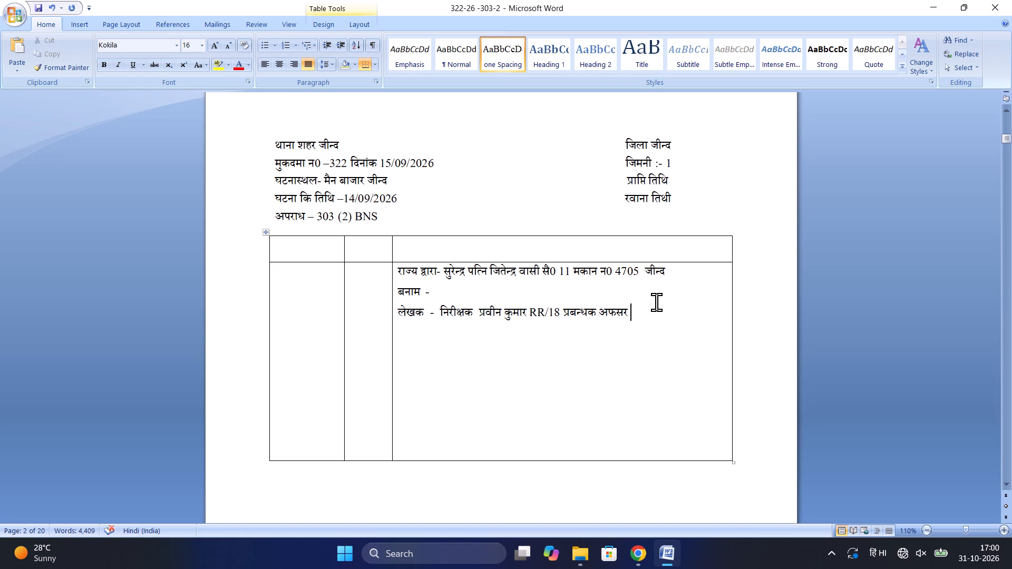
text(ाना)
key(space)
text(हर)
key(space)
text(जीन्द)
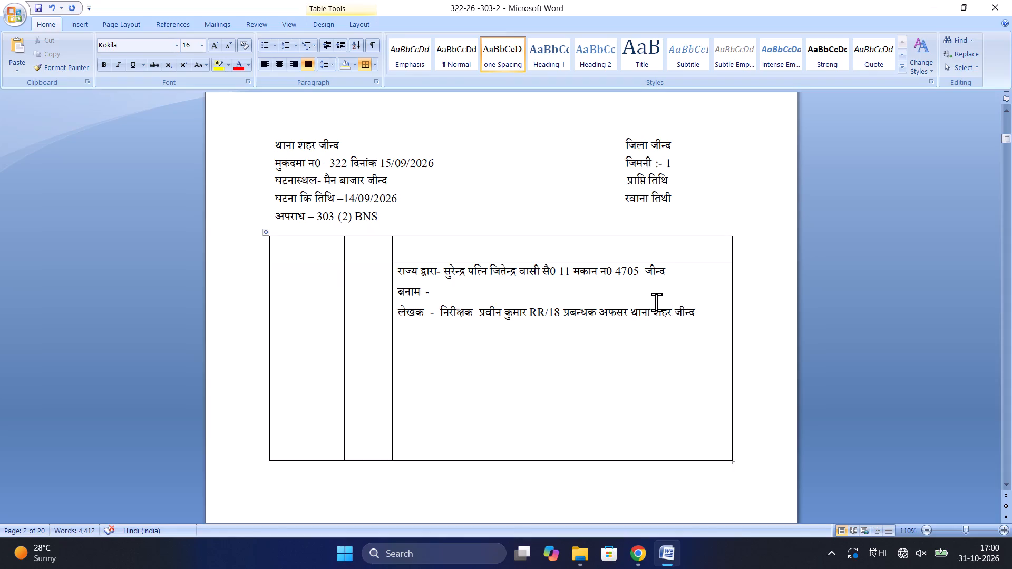
Clear the number 1 after "जिमनी :-" in the page 2 diary heading.
scroll(435, 375, up, 14)
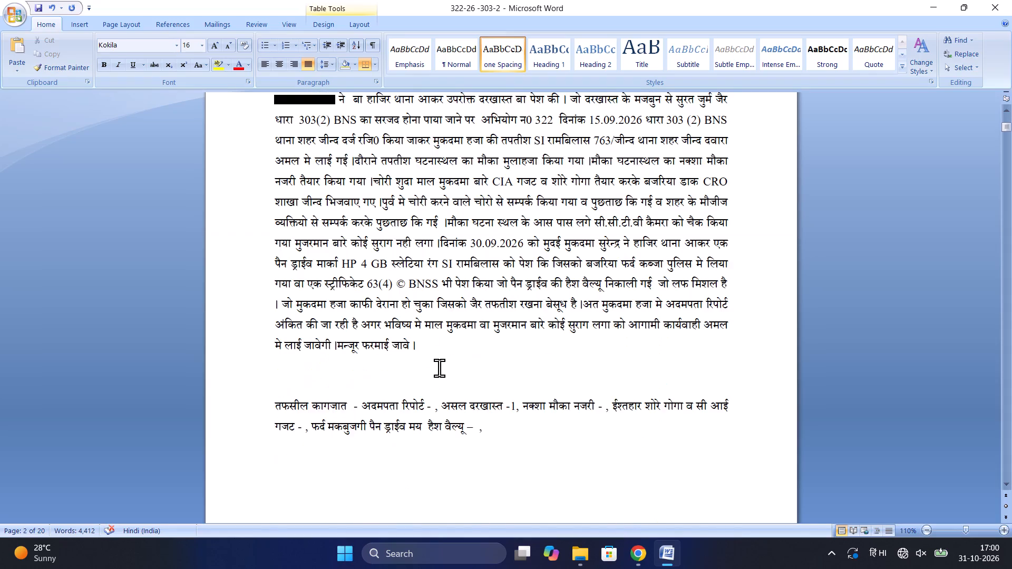
scroll(448, 357, down, 9)
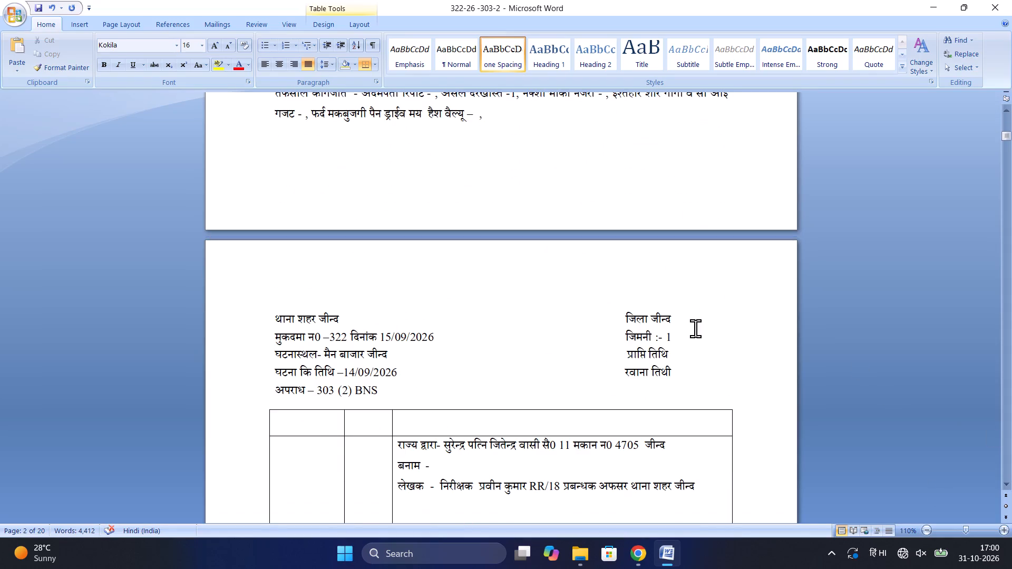
click(670, 337)
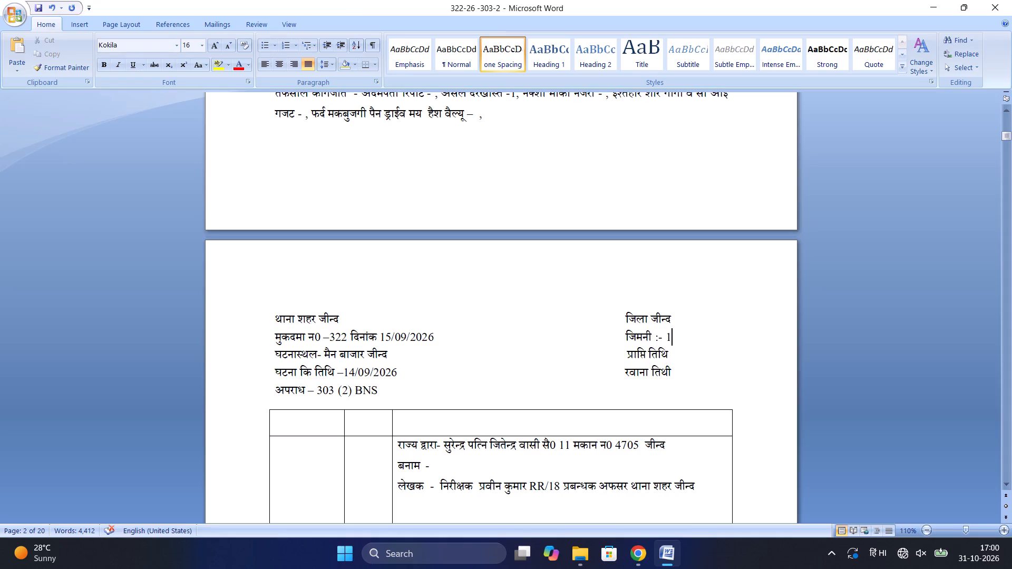
key(BackSpace)
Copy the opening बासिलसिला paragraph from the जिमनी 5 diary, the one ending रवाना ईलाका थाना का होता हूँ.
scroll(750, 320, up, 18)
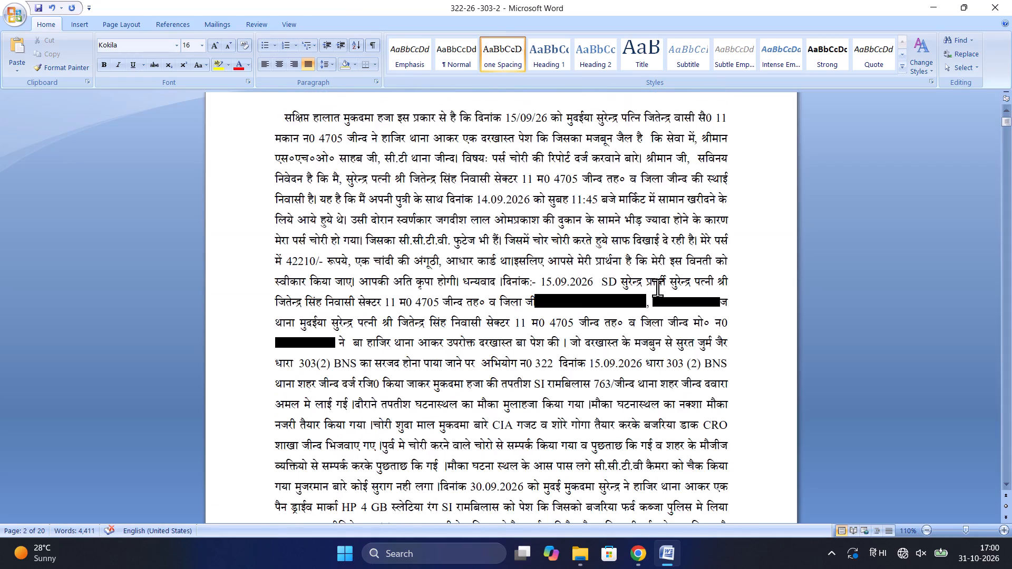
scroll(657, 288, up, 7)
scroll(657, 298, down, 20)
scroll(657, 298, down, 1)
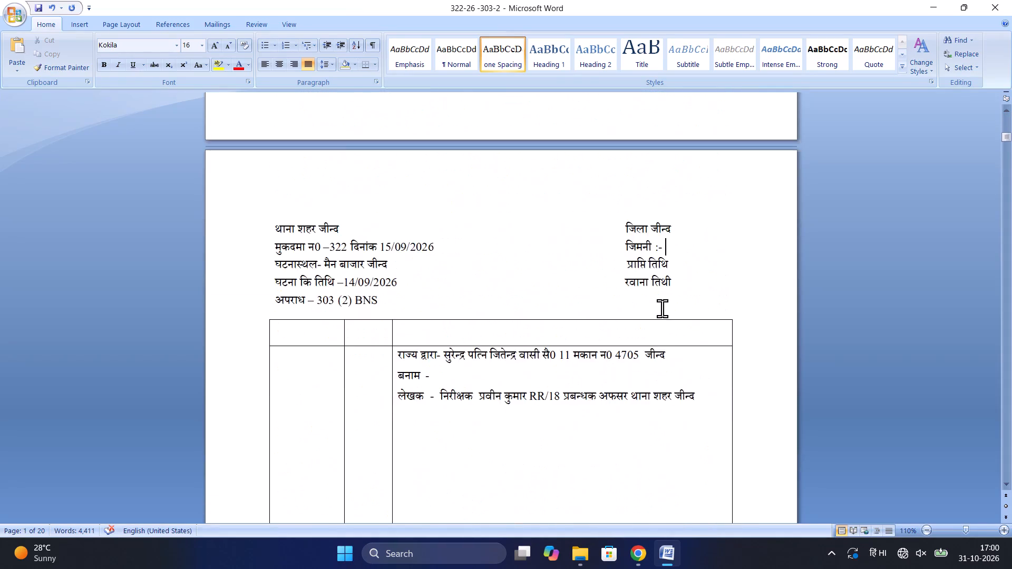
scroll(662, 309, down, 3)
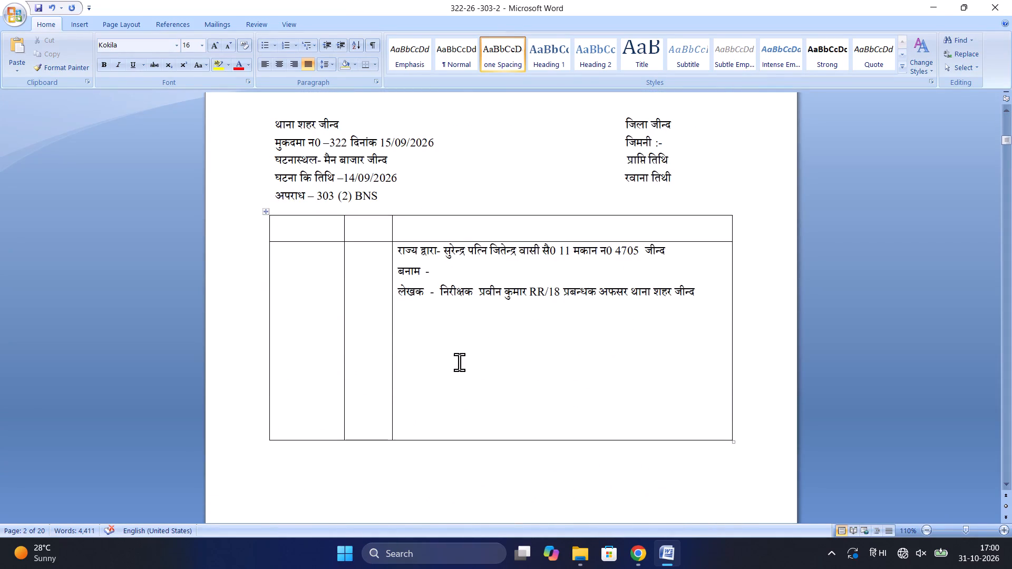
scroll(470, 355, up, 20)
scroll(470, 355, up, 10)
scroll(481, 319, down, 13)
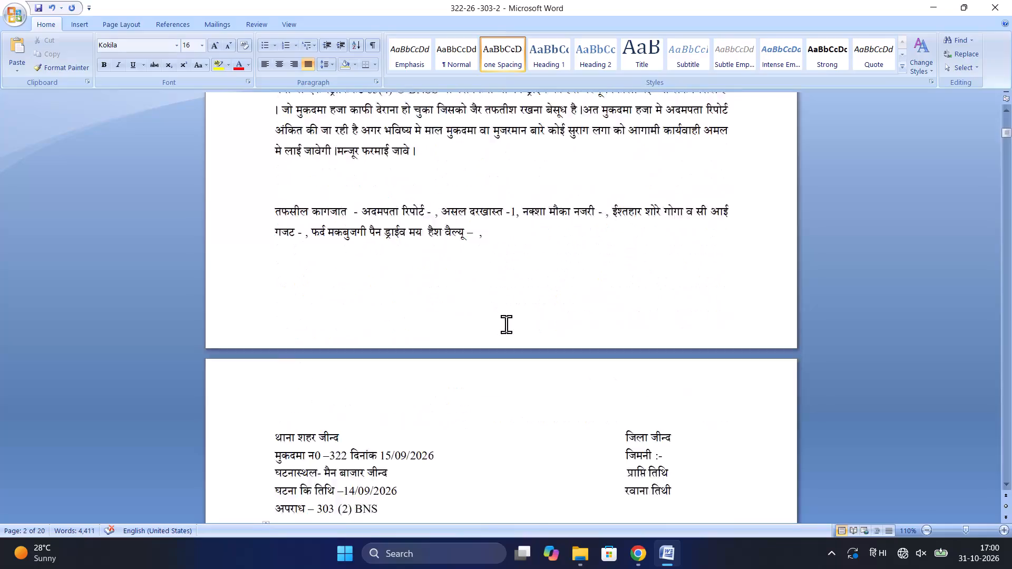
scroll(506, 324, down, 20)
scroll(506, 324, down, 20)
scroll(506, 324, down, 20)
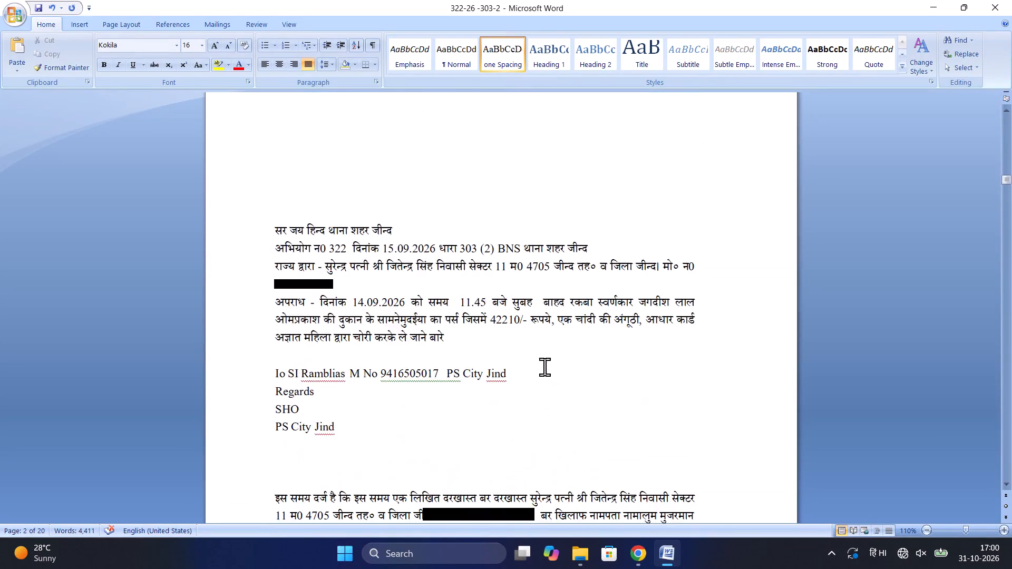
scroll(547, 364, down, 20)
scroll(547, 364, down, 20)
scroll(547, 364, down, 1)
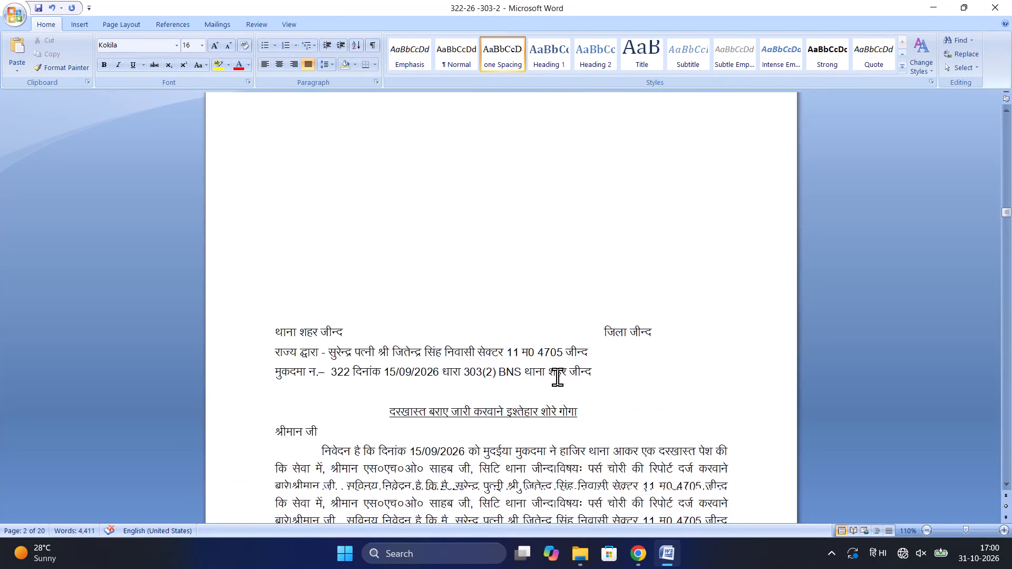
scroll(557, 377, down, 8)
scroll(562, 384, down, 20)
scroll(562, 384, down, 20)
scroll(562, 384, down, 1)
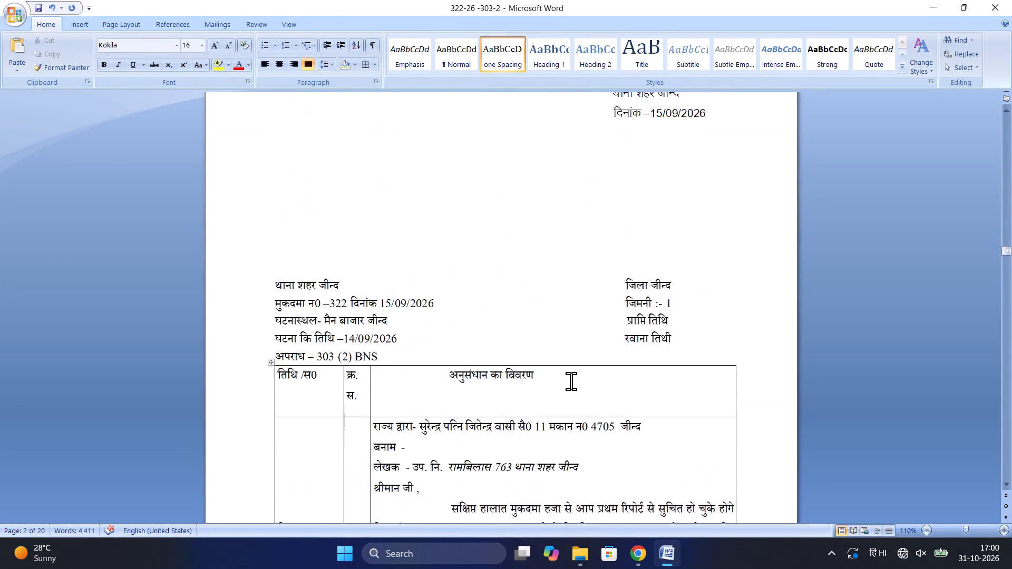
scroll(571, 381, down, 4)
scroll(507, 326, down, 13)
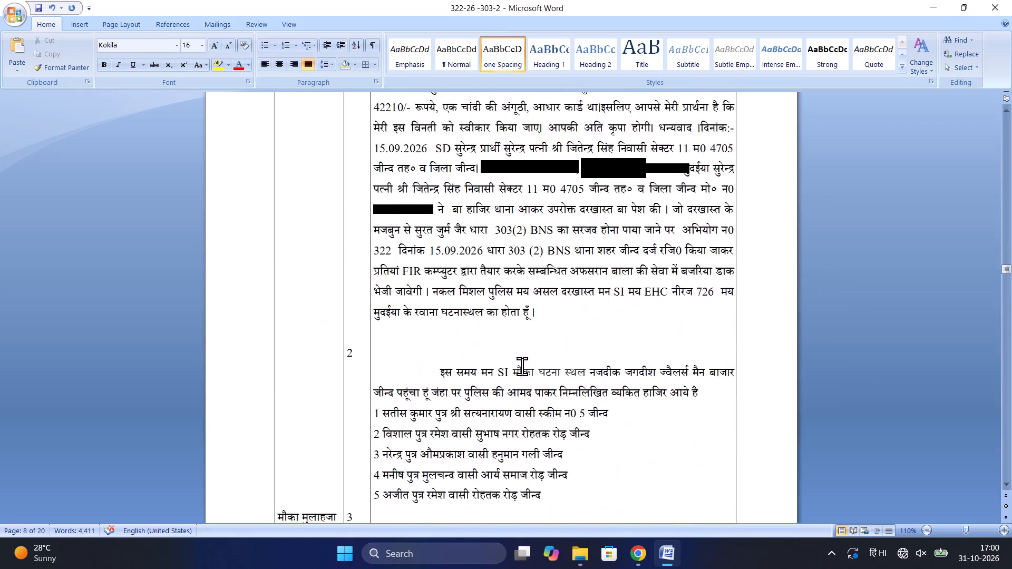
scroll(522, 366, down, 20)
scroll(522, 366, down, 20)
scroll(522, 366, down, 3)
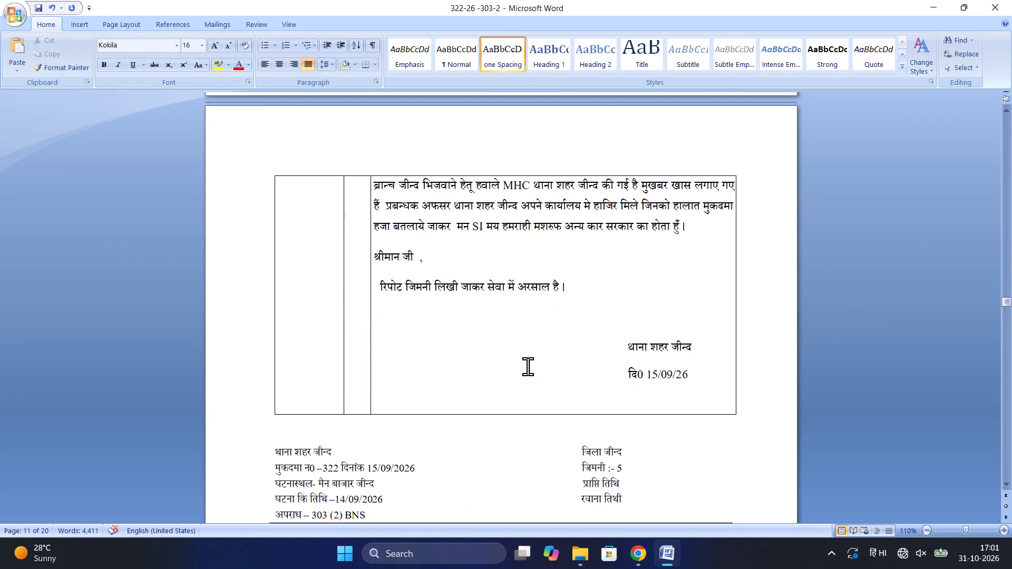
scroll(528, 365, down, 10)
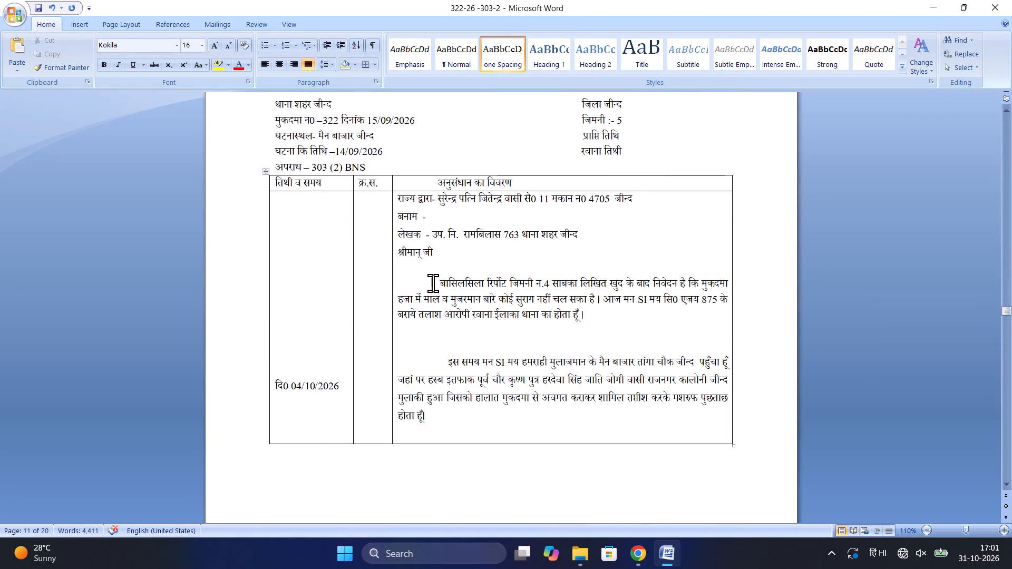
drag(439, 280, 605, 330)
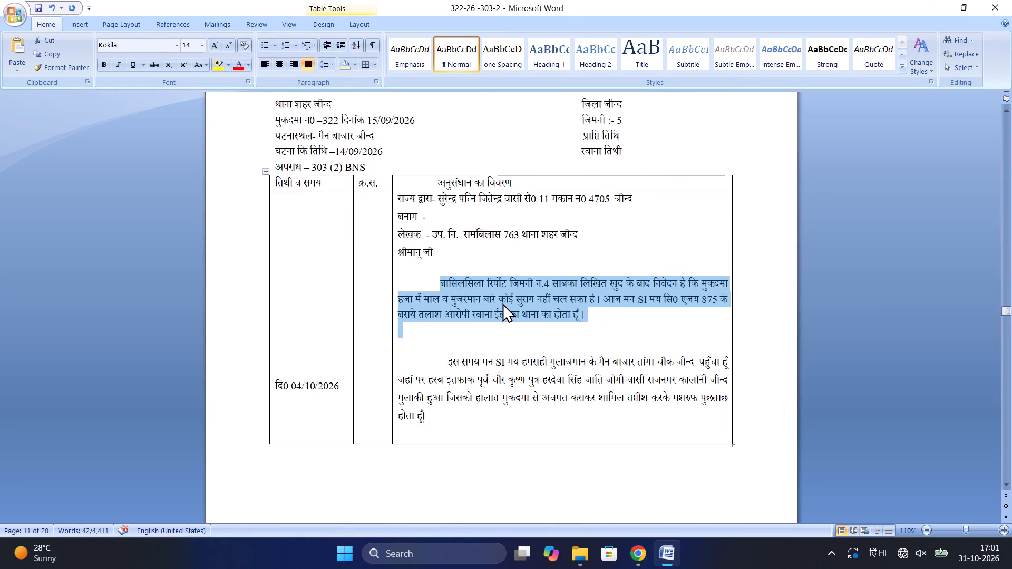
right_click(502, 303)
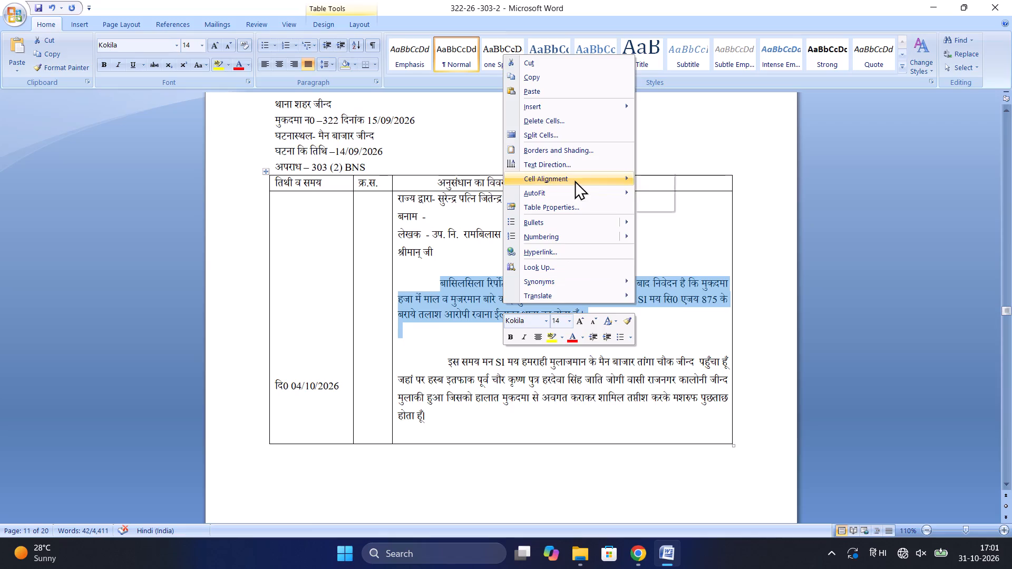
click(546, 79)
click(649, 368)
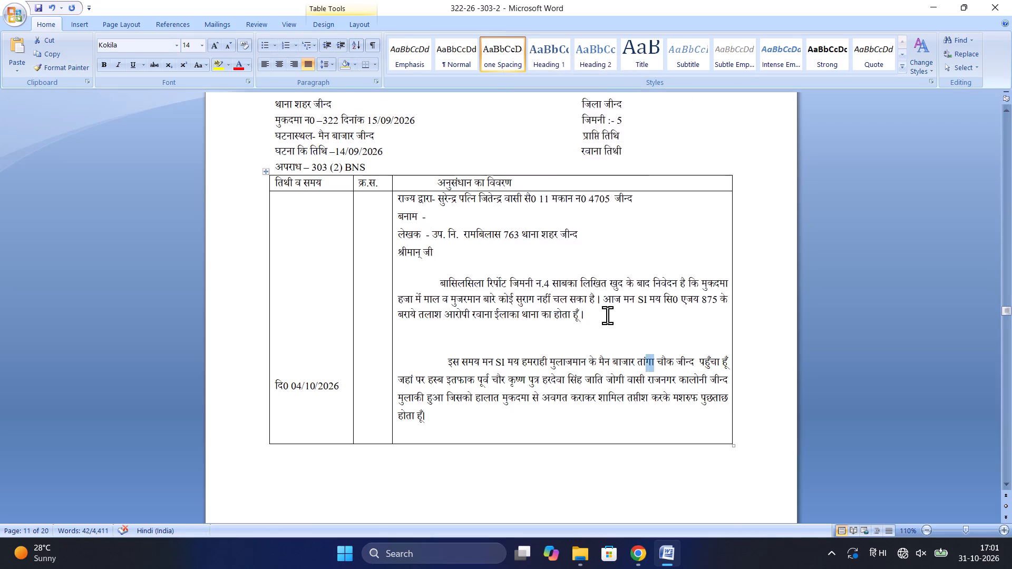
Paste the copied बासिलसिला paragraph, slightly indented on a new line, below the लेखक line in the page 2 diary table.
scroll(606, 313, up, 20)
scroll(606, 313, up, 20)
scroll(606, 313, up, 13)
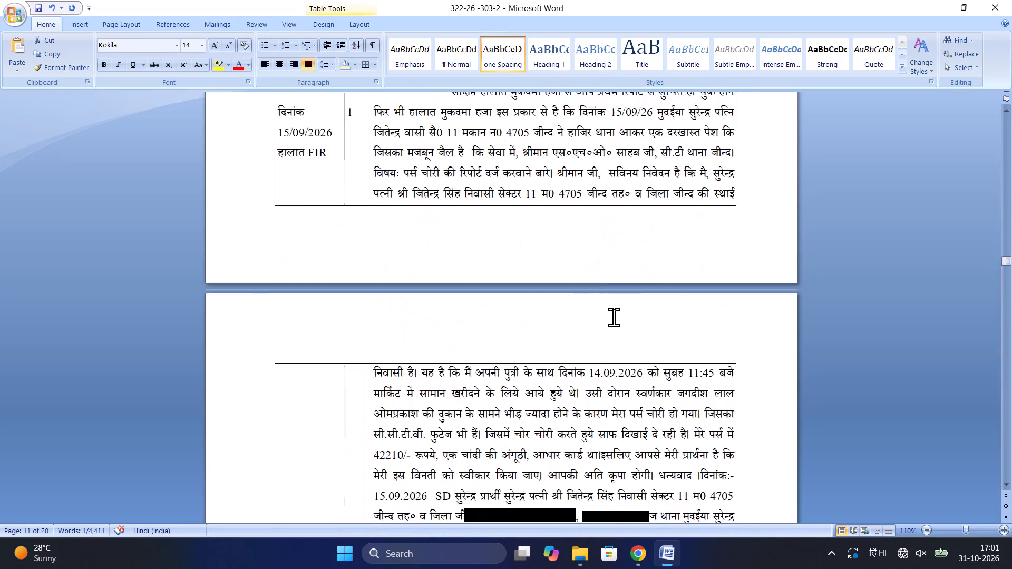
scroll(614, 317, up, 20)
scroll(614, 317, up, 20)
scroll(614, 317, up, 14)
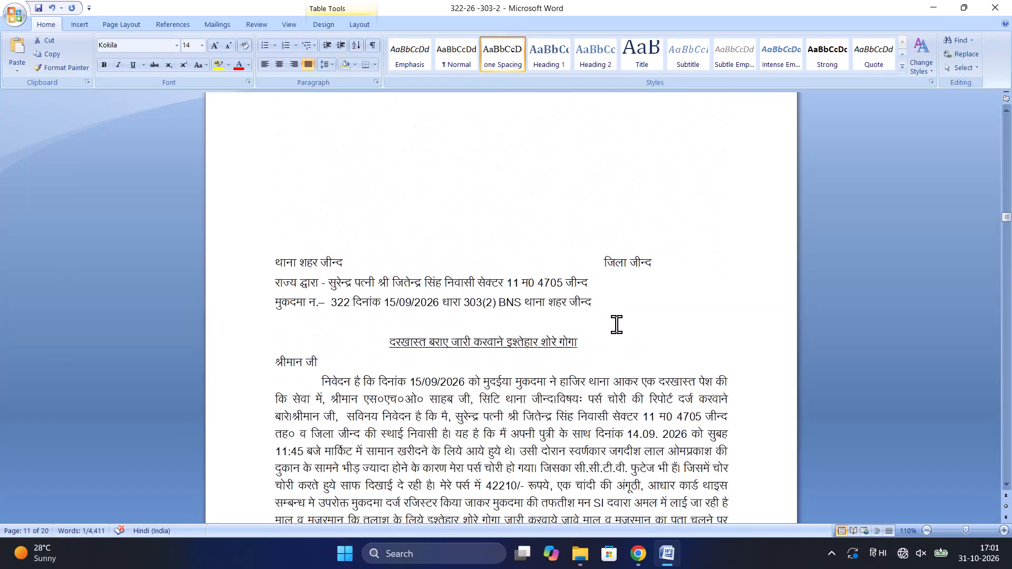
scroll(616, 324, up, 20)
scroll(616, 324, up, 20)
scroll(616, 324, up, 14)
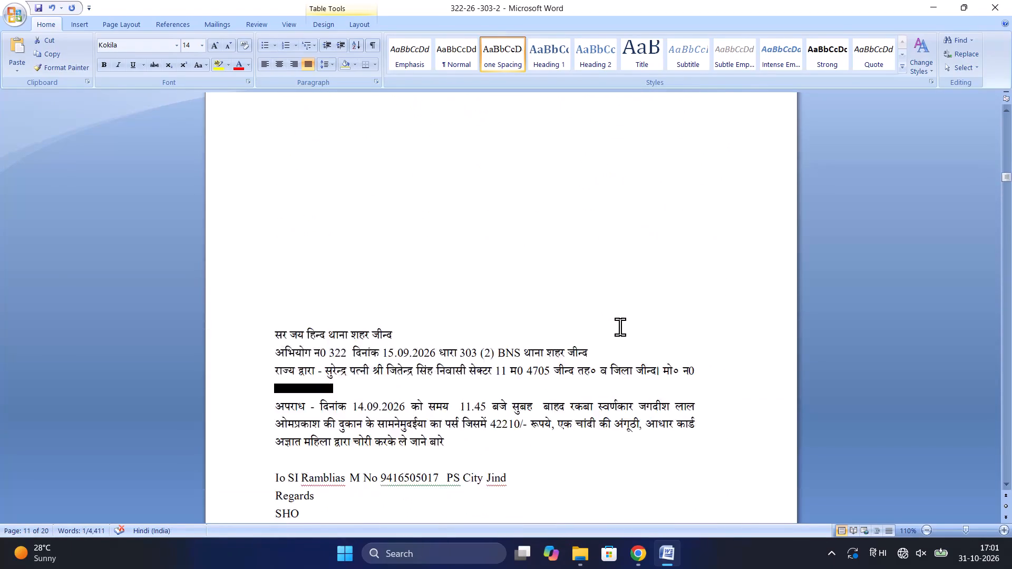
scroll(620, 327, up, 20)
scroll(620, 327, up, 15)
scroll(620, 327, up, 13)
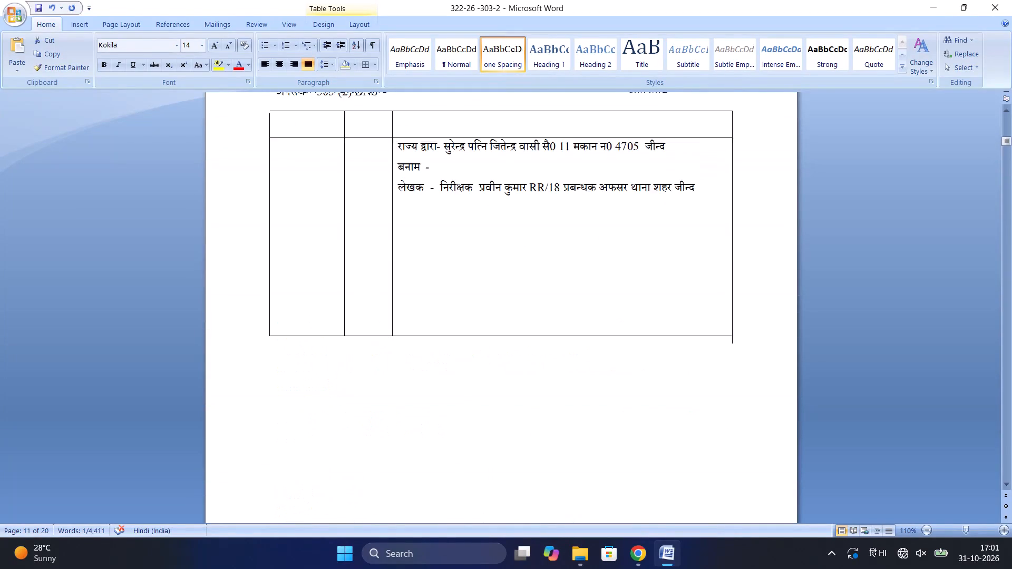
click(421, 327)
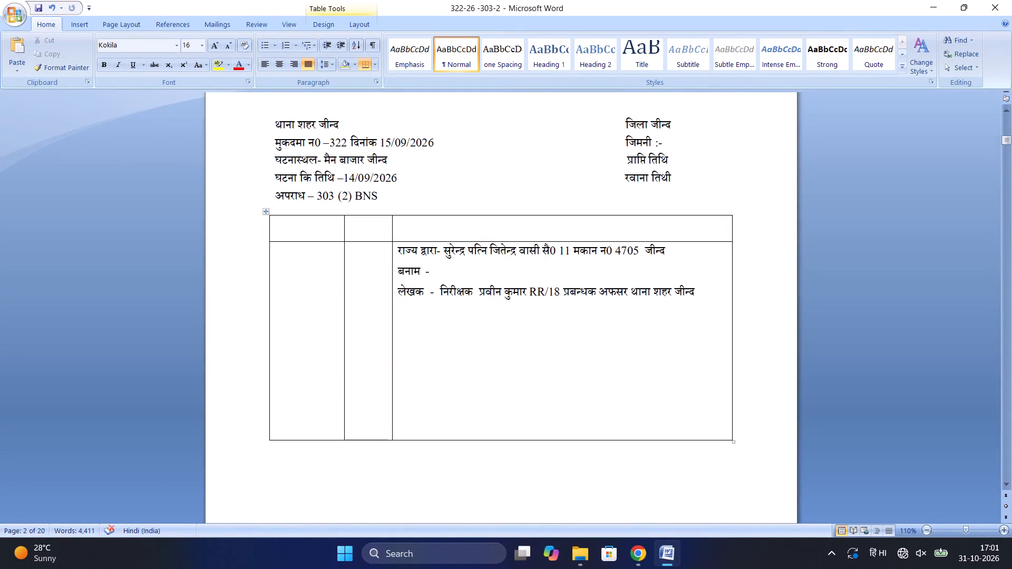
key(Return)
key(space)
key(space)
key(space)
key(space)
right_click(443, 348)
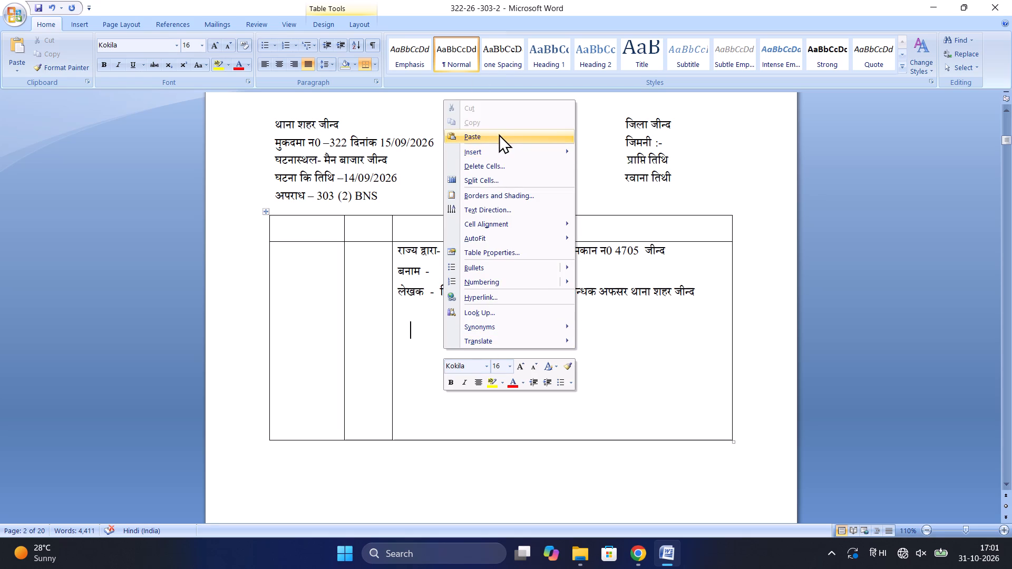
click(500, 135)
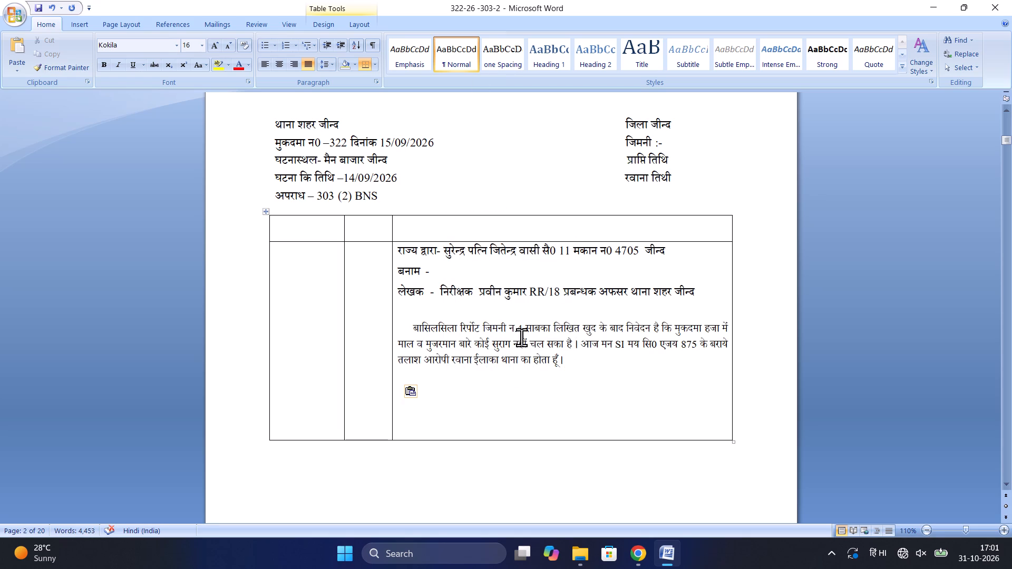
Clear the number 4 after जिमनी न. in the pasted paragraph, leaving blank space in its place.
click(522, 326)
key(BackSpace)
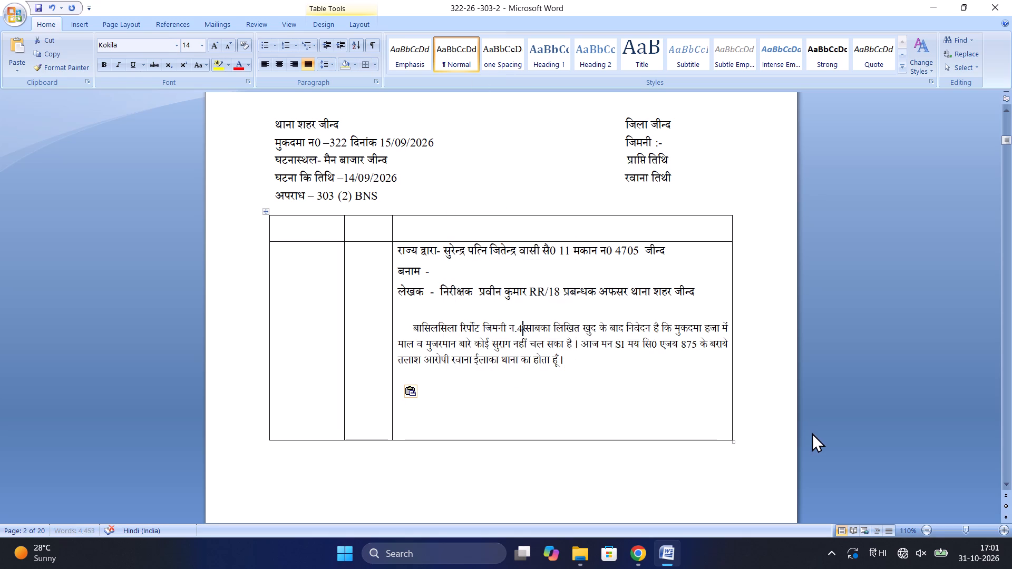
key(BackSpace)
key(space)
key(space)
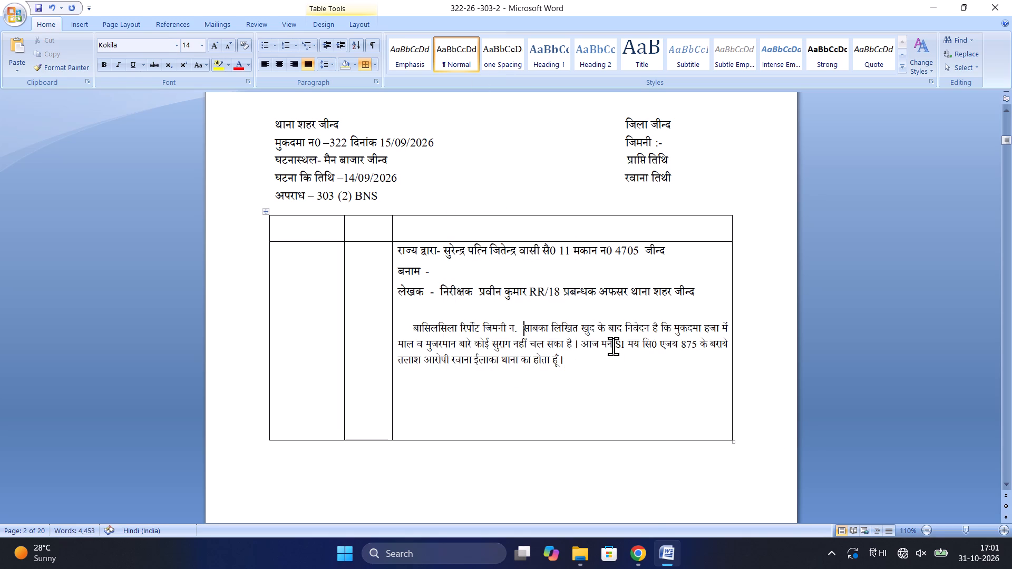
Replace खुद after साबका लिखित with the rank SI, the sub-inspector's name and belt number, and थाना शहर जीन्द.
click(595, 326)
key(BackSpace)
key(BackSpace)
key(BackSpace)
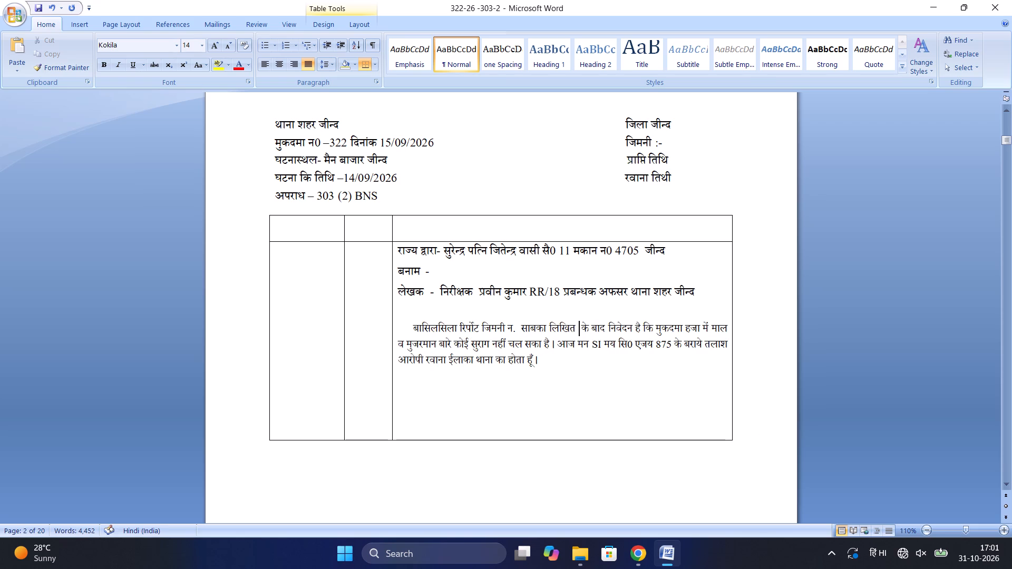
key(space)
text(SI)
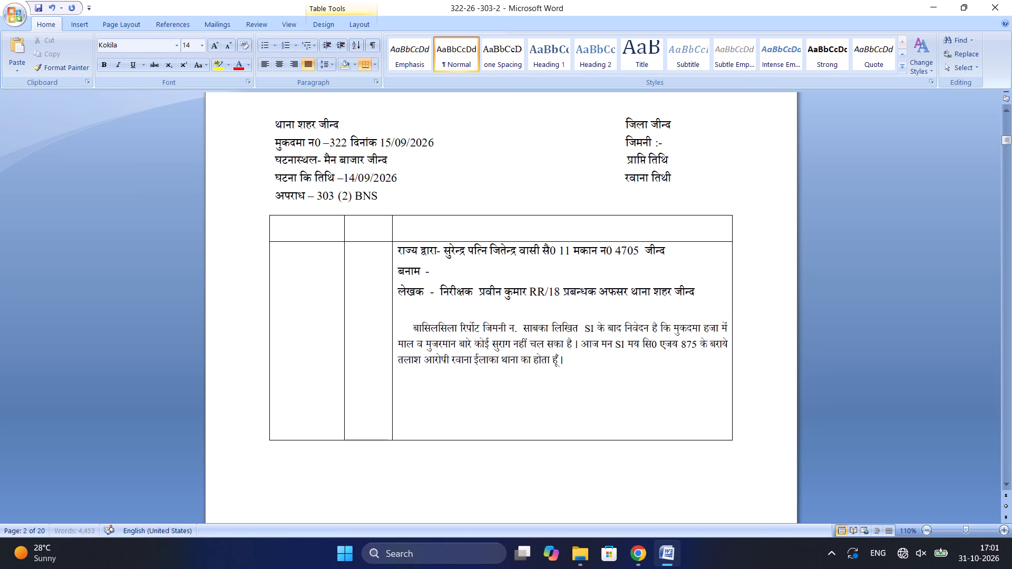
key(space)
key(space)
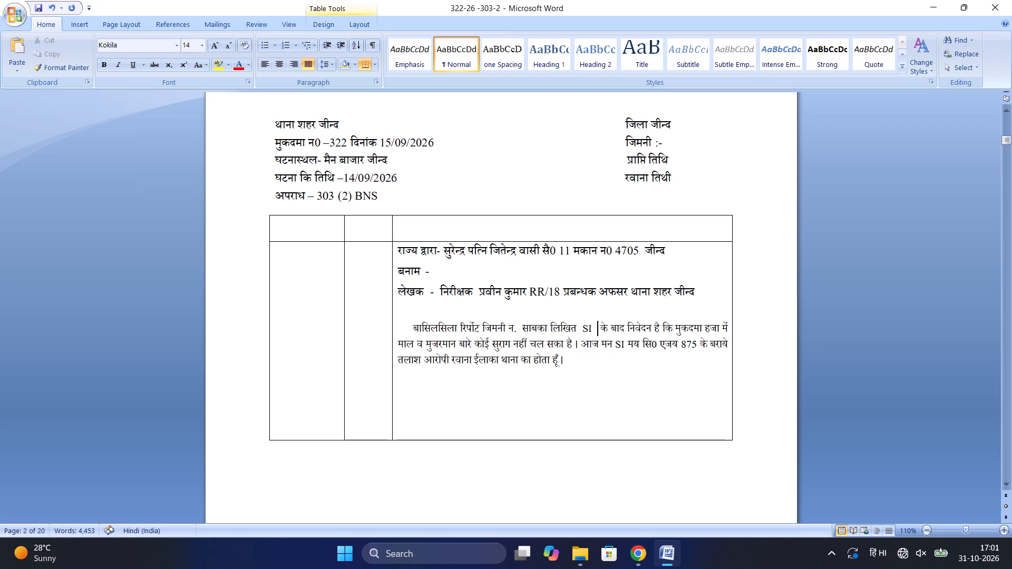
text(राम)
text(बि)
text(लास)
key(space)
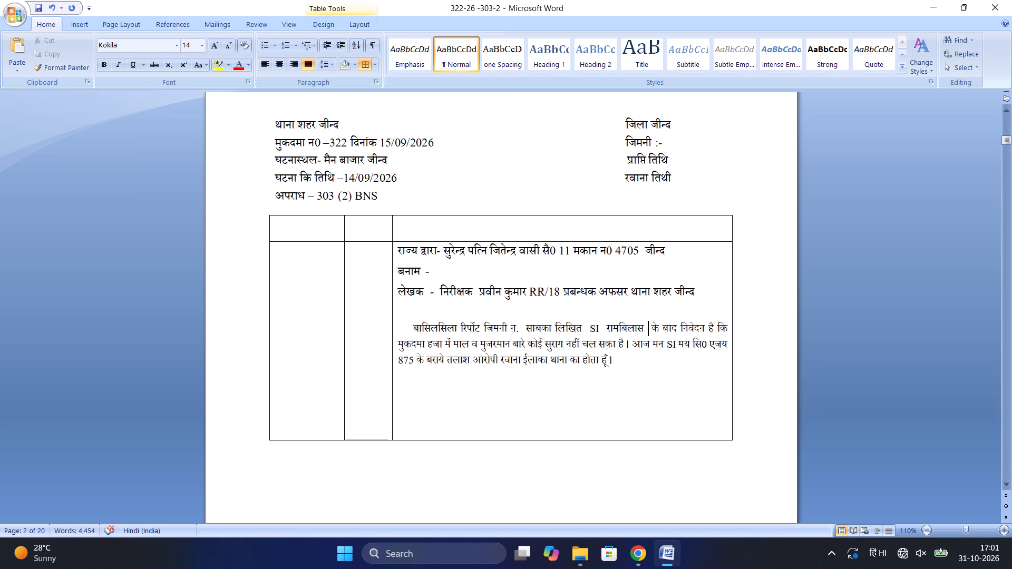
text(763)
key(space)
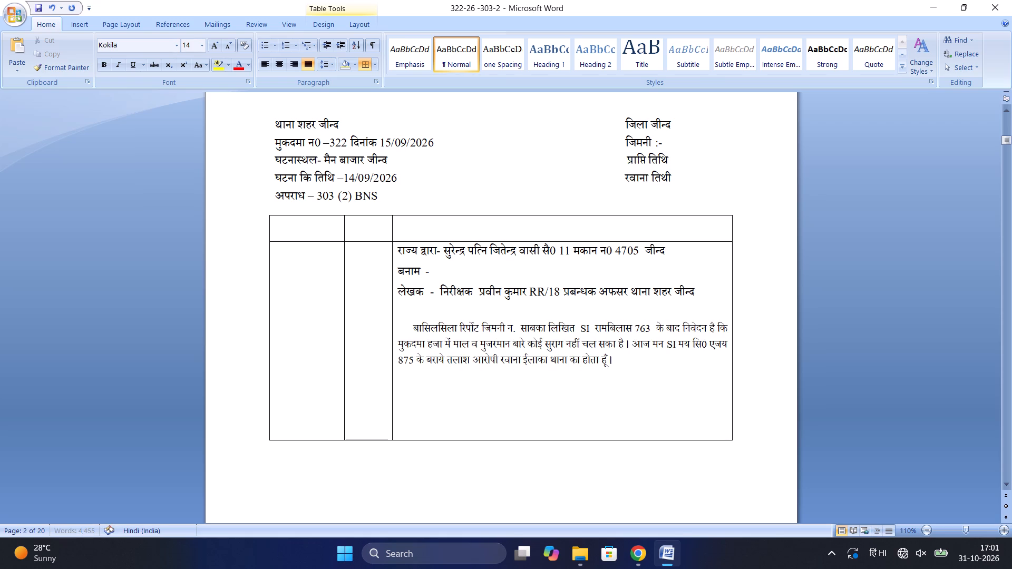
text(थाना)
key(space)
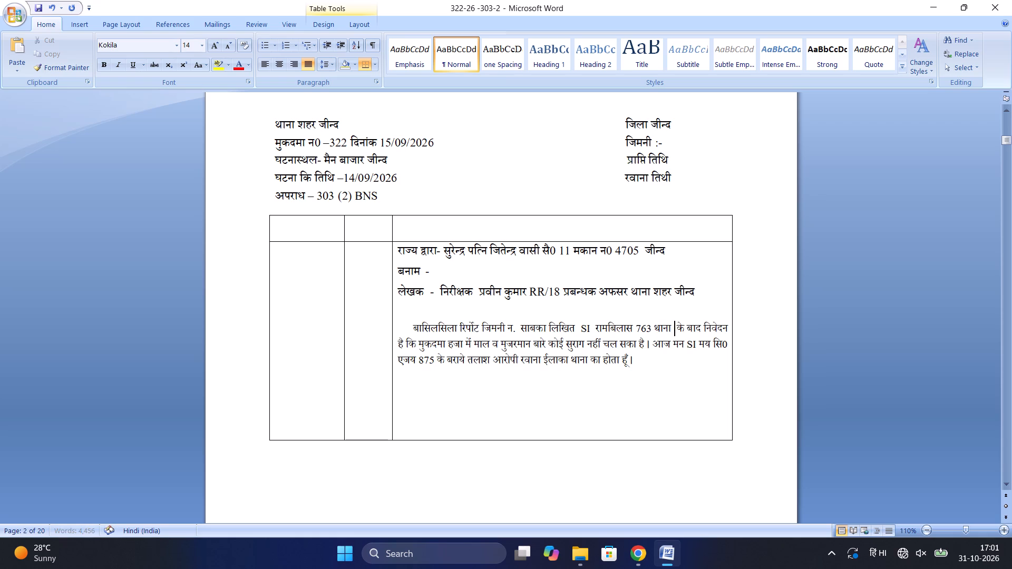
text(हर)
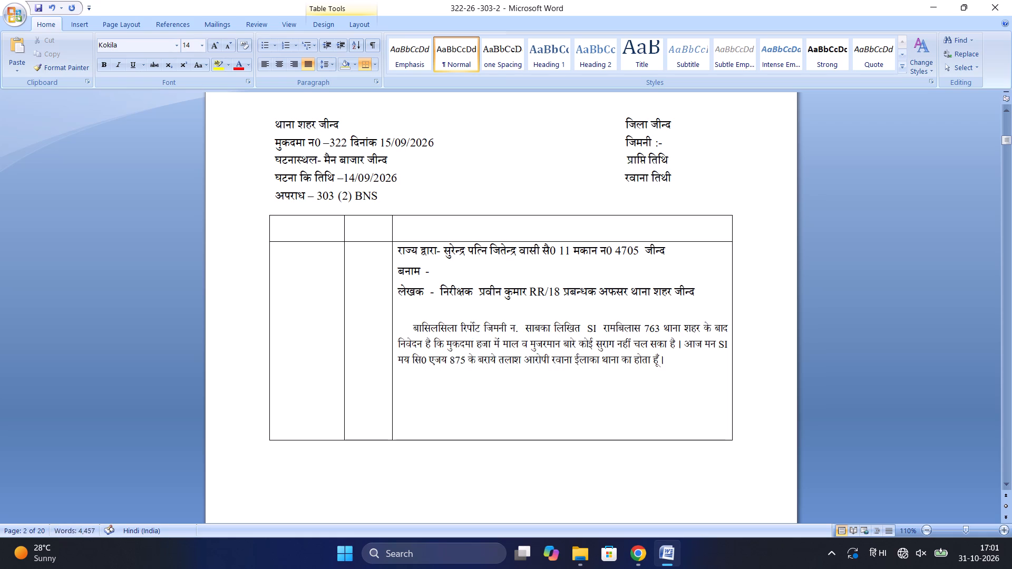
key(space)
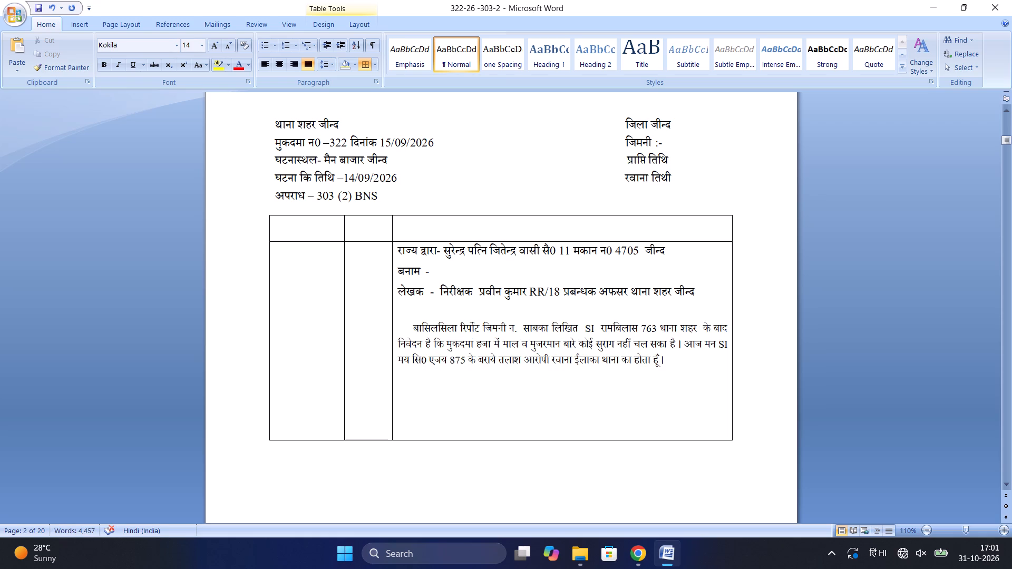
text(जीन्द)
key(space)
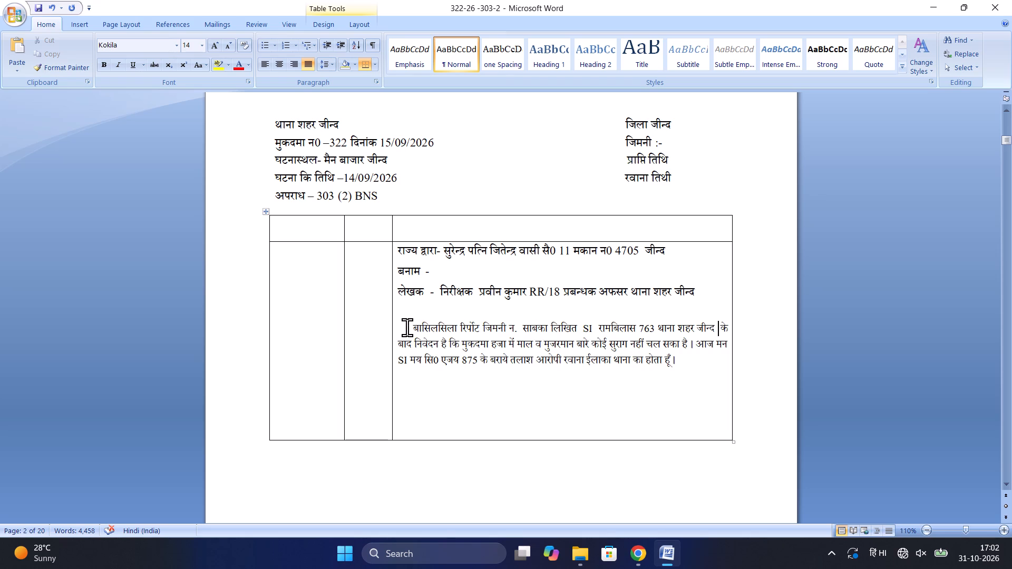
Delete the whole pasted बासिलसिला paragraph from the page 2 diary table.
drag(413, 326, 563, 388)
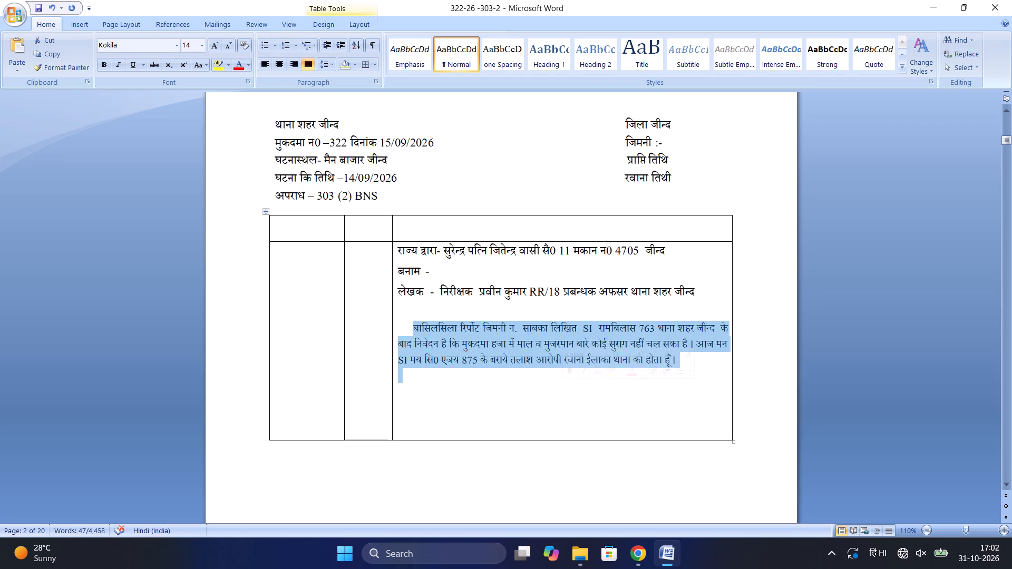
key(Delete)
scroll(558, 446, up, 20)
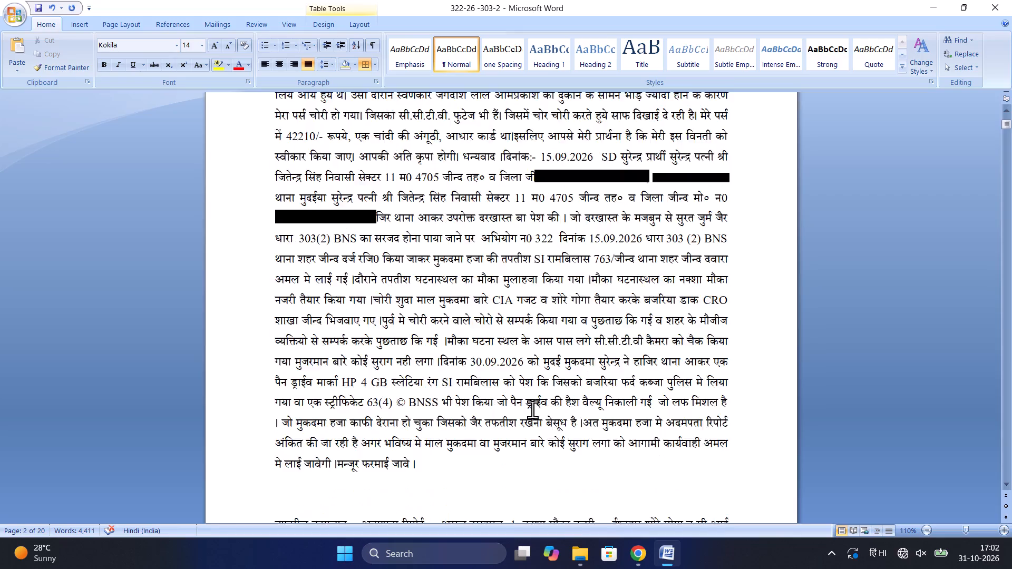
Copy the page 1 report text, from हालात मुकदमा हजा through the तफसील कागजात list, into the page 2 diary table below the लेखक line.
scroll(532, 409, up, 11)
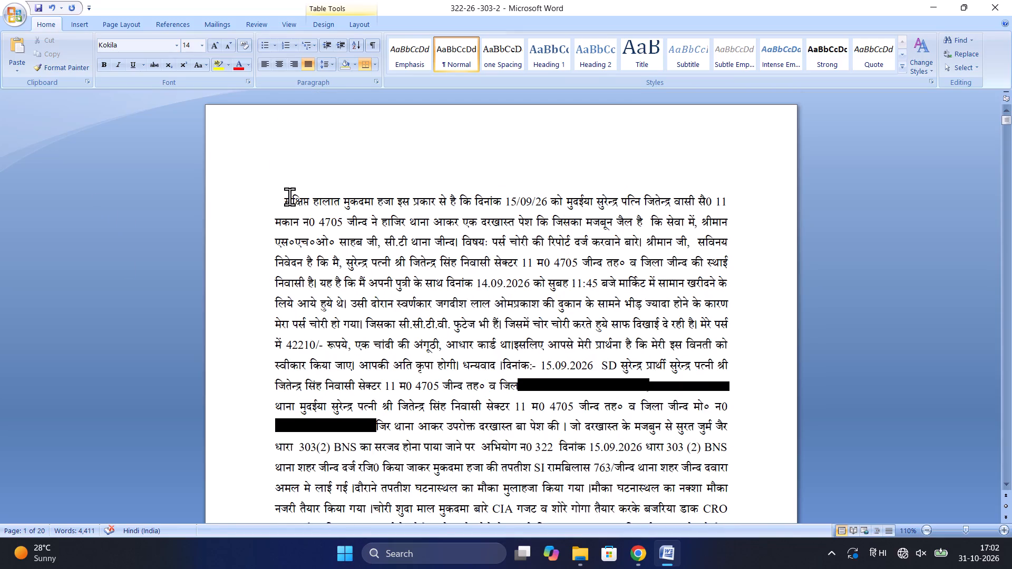
drag(286, 197, 597, 549)
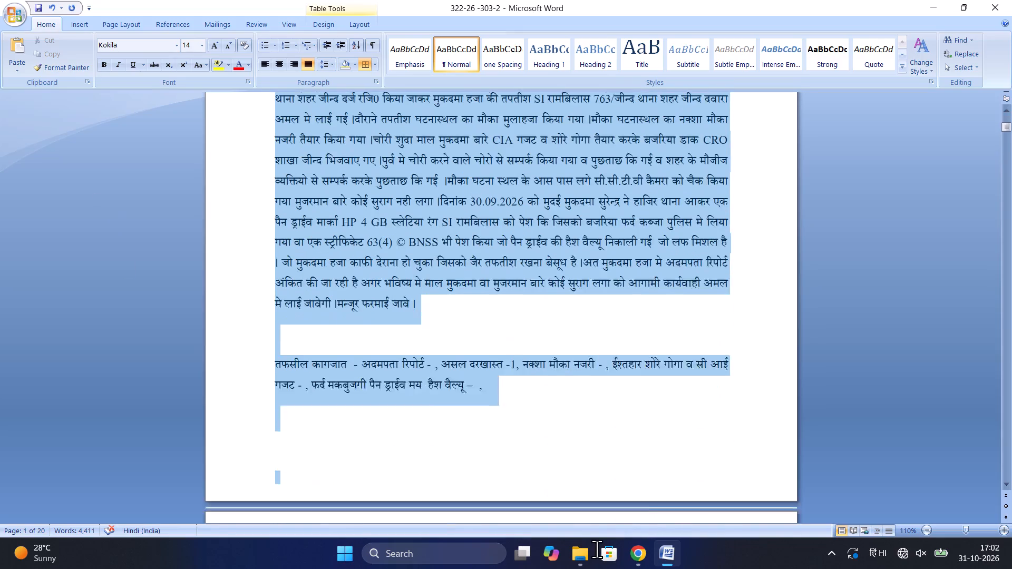
drag(597, 549, 388, 330)
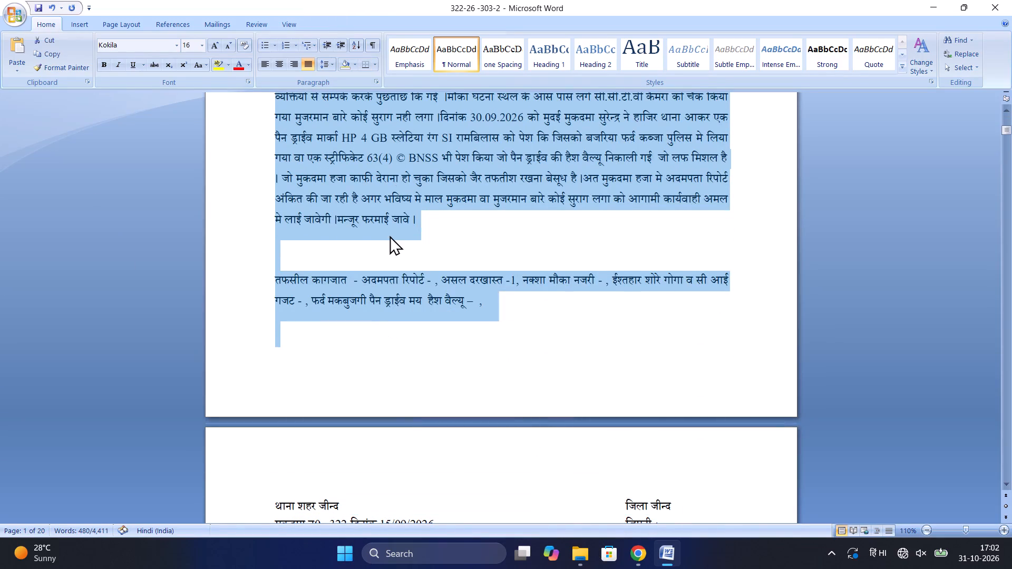
right_click(398, 140)
click(441, 158)
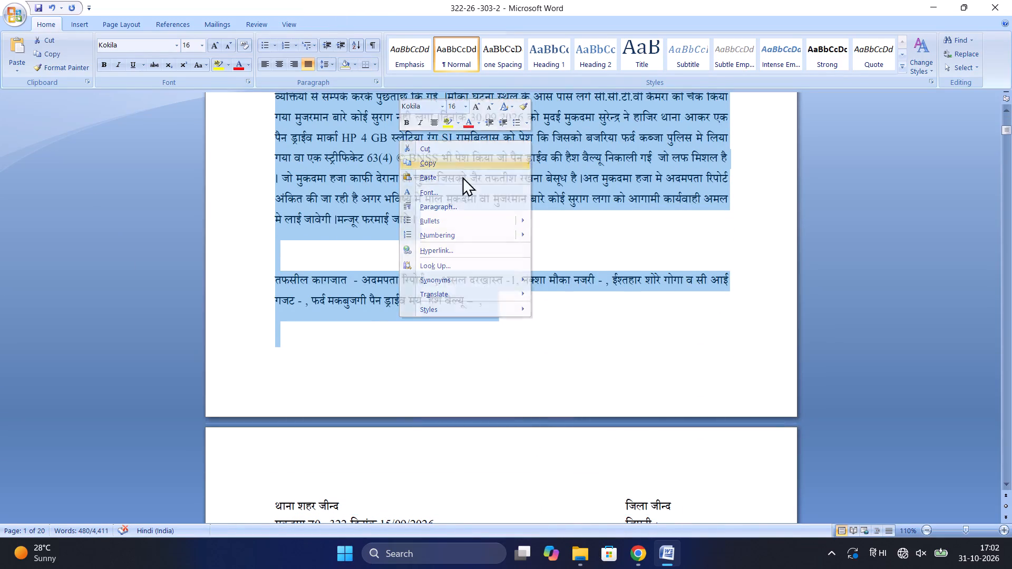
scroll(488, 361, down, 14)
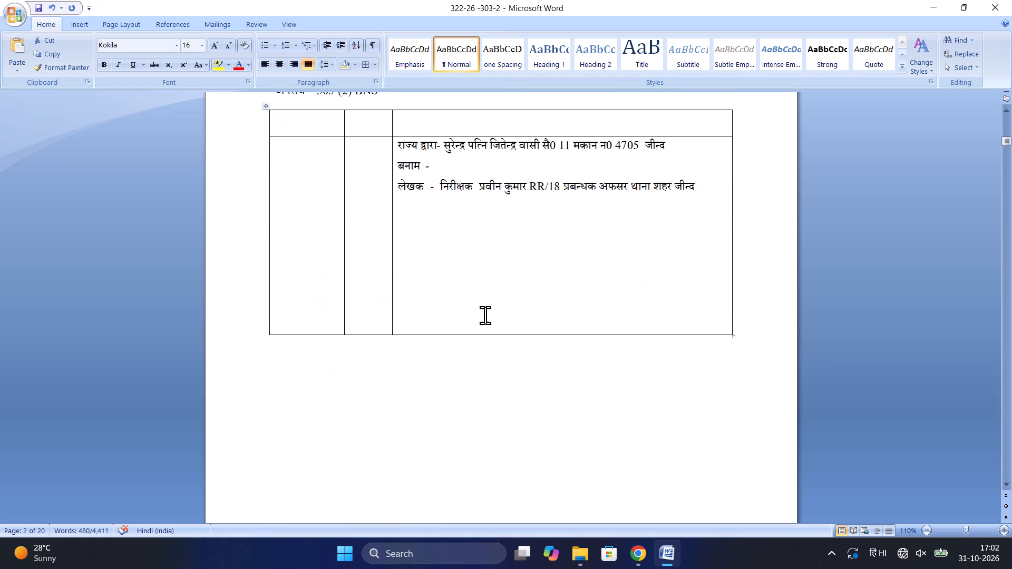
click(445, 229)
right_click(440, 228)
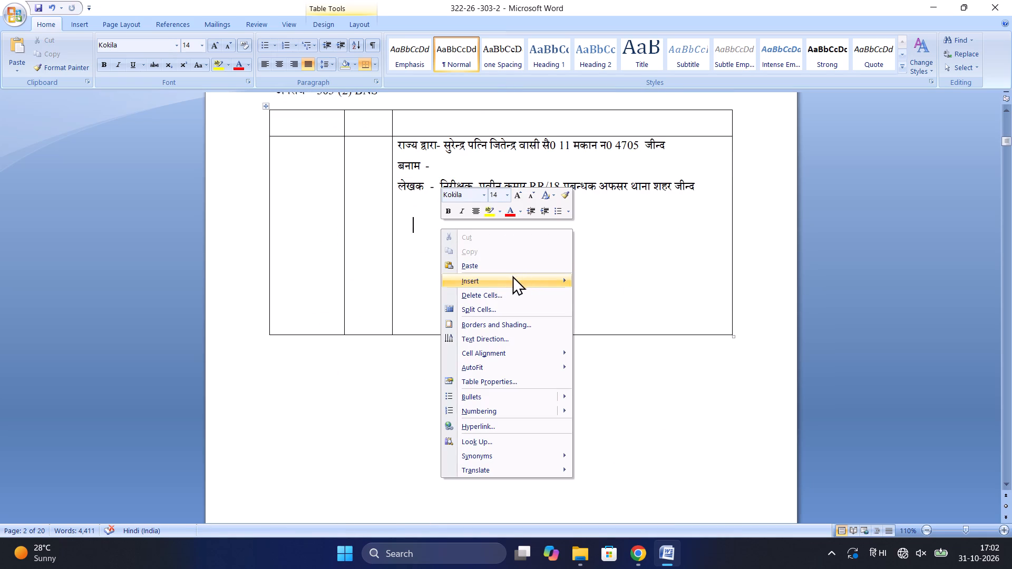
click(493, 267)
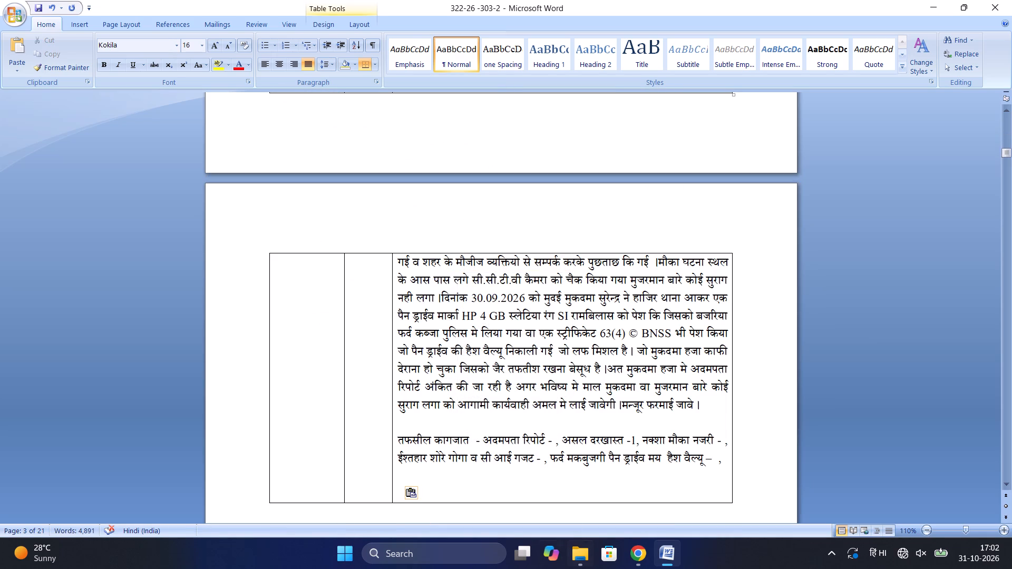
Delete the तफसील कागजात paragraph from the end of the pasted text in the diary table.
drag(401, 442, 441, 447)
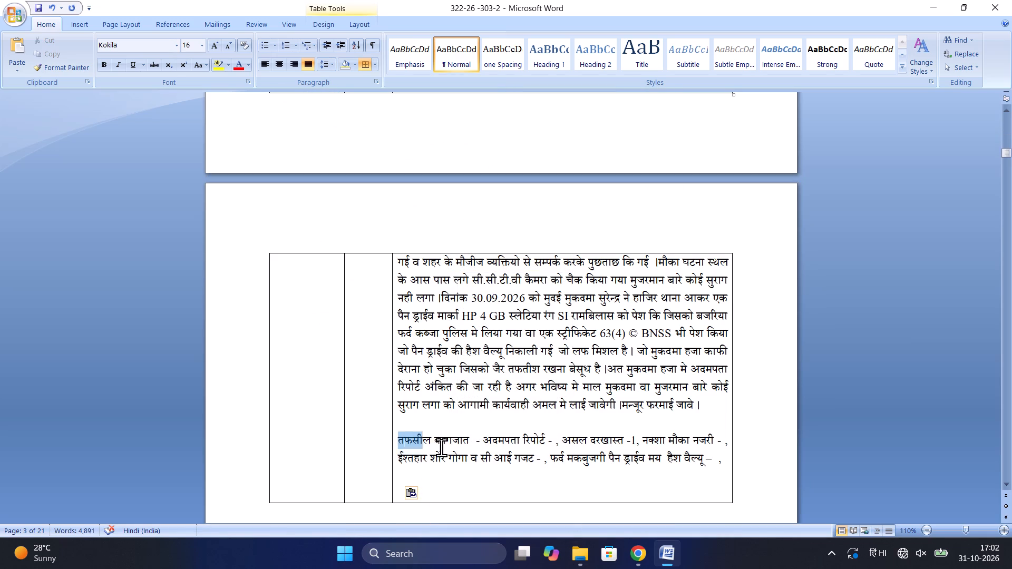
drag(441, 447, 647, 475)
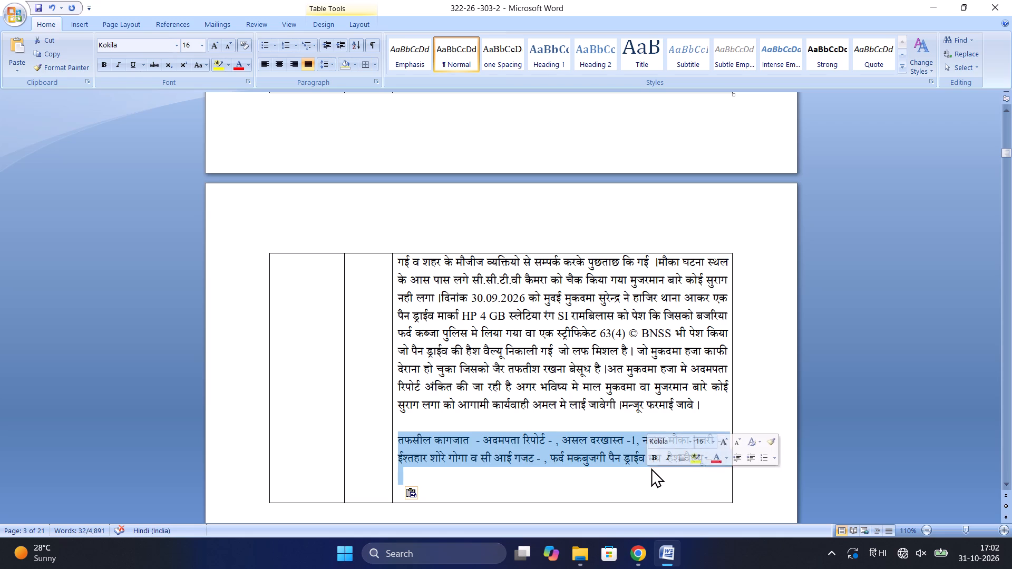
key(Delete)
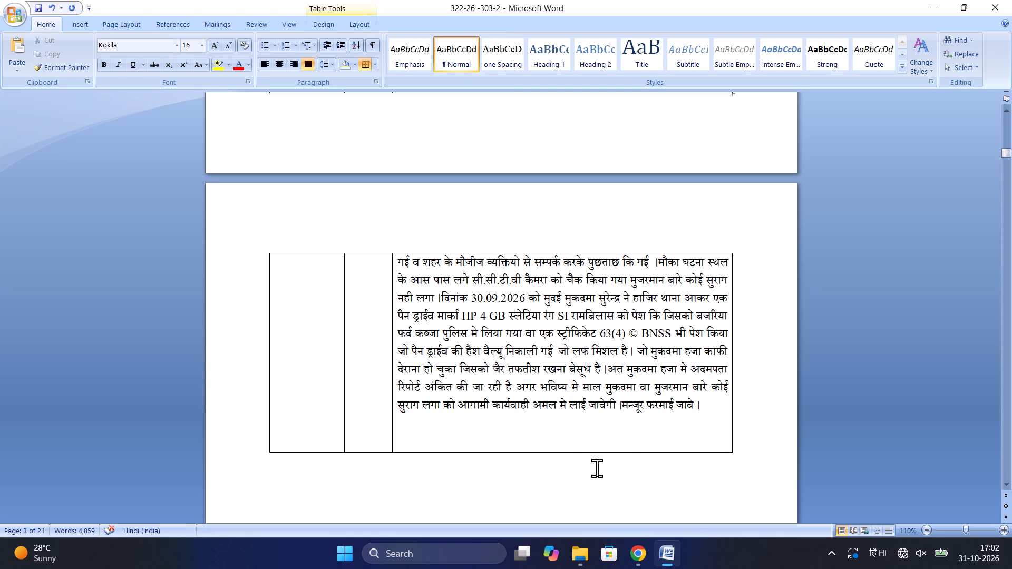
Add five blank lines below the closing मन्जूर फरमाई जावे paragraph in the diary table cell.
click(427, 423)
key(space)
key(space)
key(Return)
key(Return)
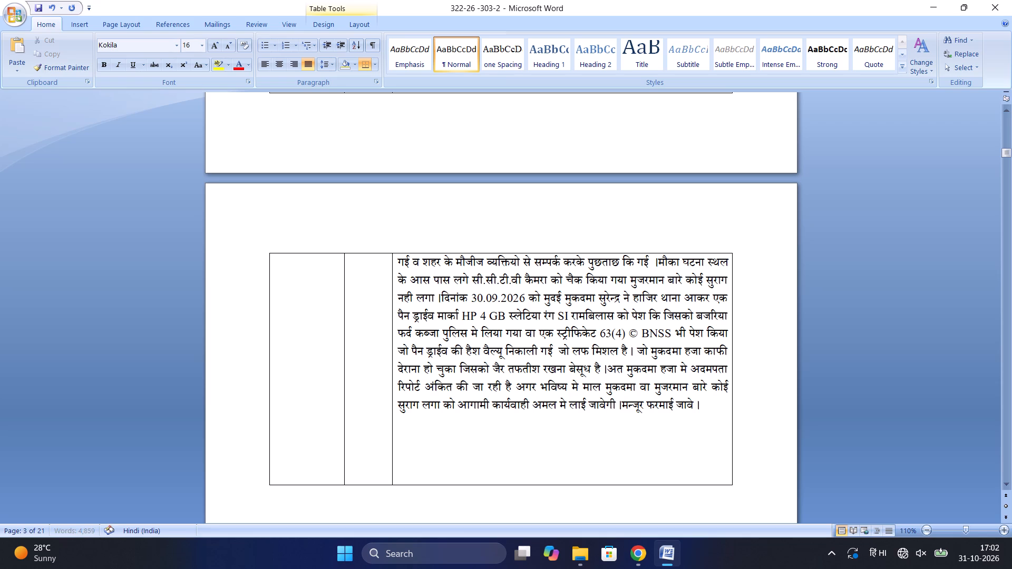
key(Return)
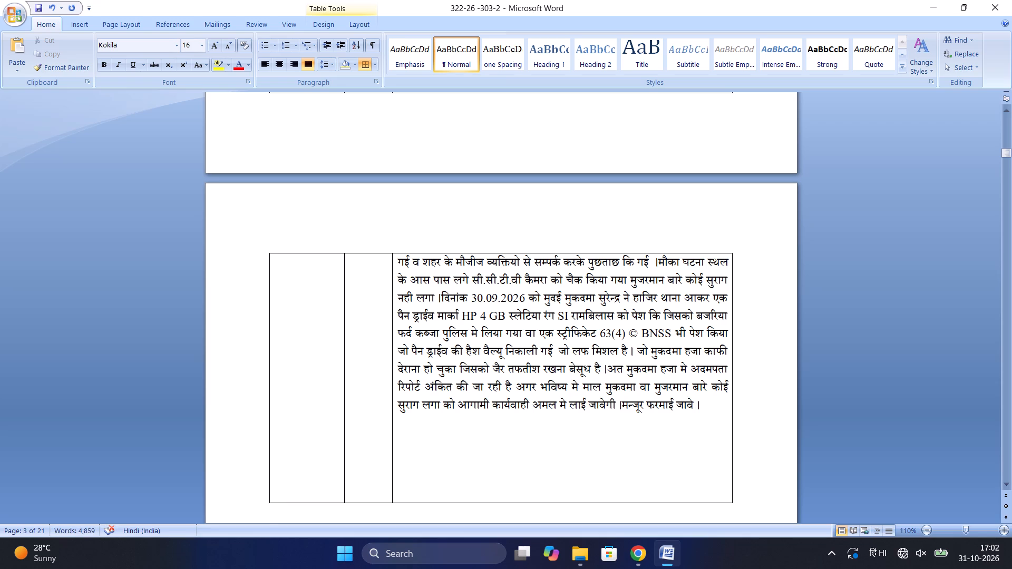
key(Return)
key(Return)
Enter the salutation श्रीमान जी one blank line below the pasted report text in the diary table.
click(417, 450)
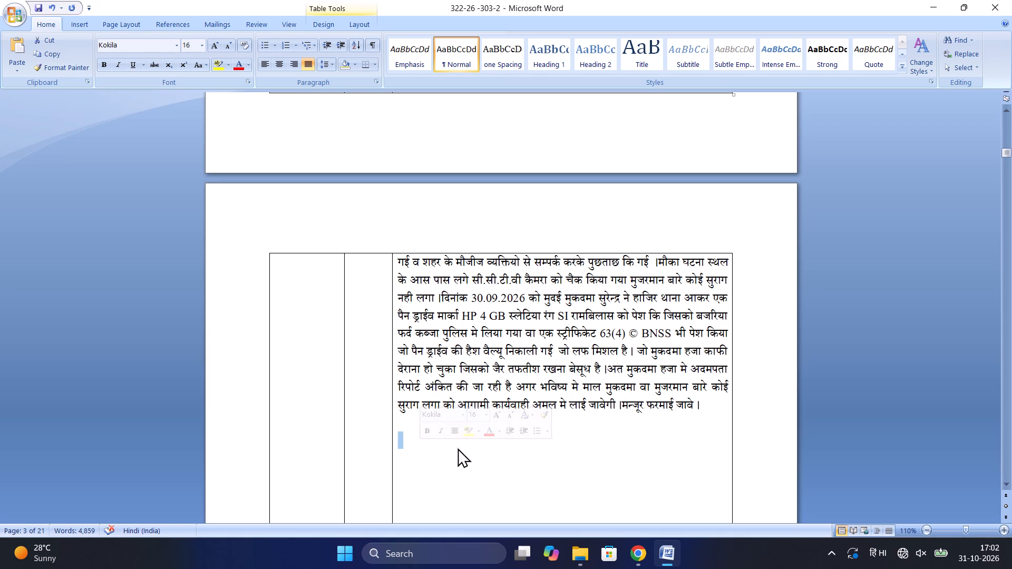
click(421, 476)
click(416, 437)
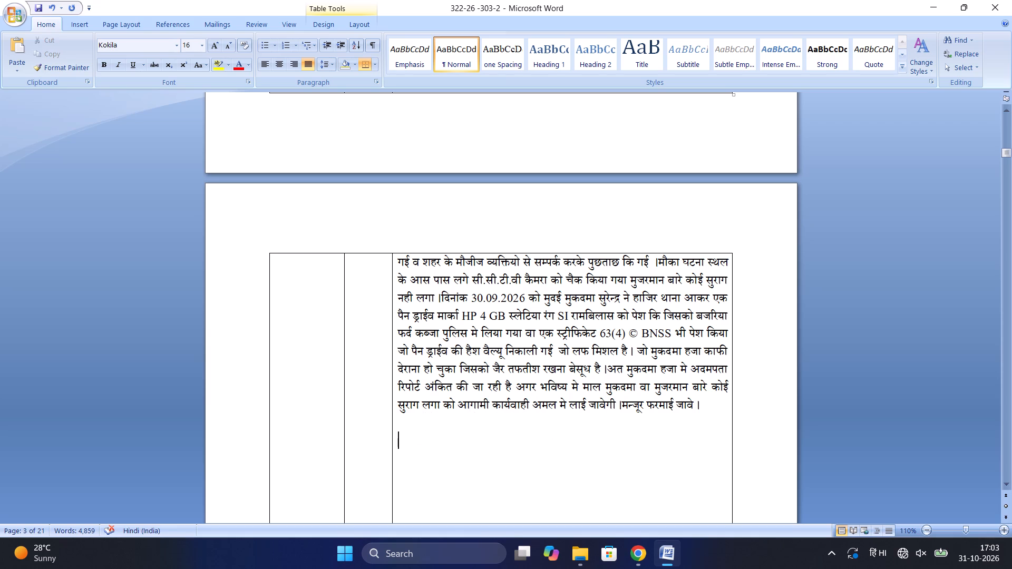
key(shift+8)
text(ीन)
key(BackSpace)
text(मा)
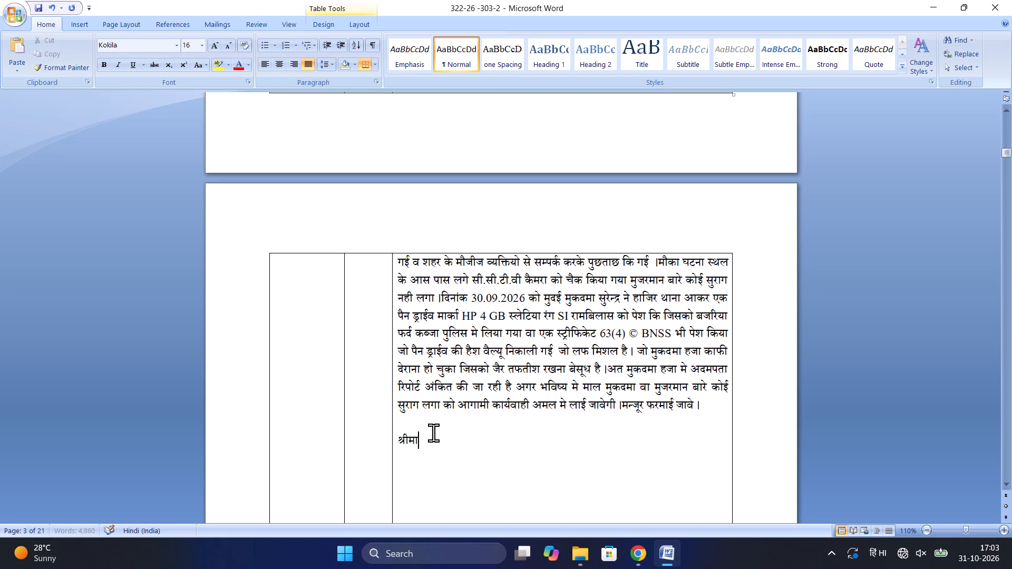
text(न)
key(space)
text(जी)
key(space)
Add an indented line under the salutation reading रिपोर्ट जिमनी लिखी जाकर सेवा में अरसाल है.
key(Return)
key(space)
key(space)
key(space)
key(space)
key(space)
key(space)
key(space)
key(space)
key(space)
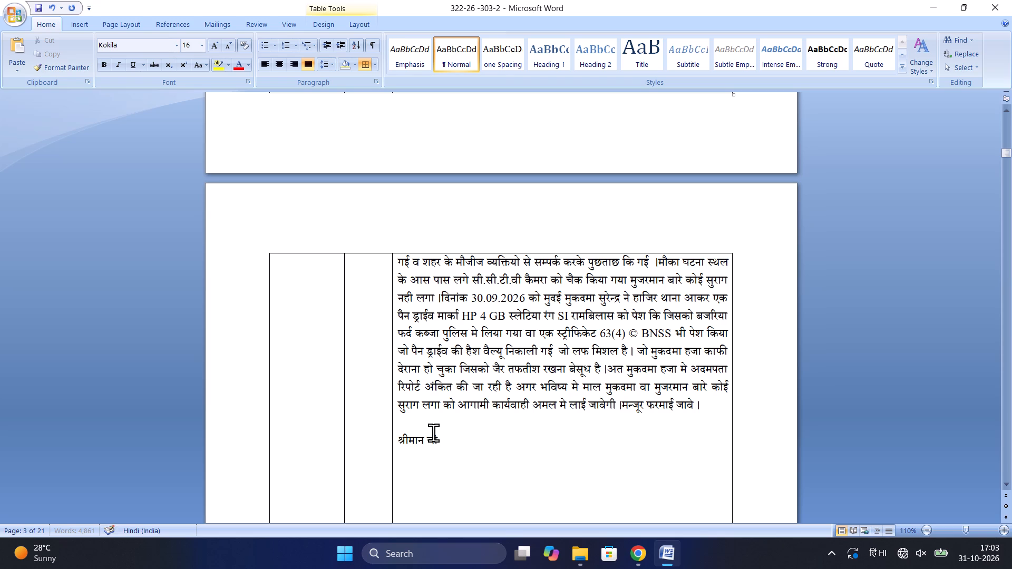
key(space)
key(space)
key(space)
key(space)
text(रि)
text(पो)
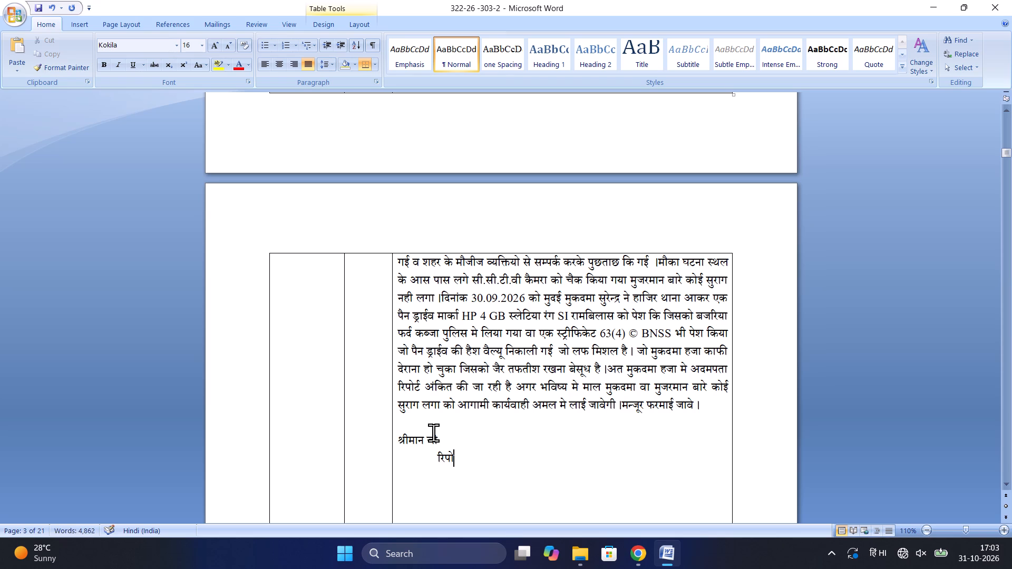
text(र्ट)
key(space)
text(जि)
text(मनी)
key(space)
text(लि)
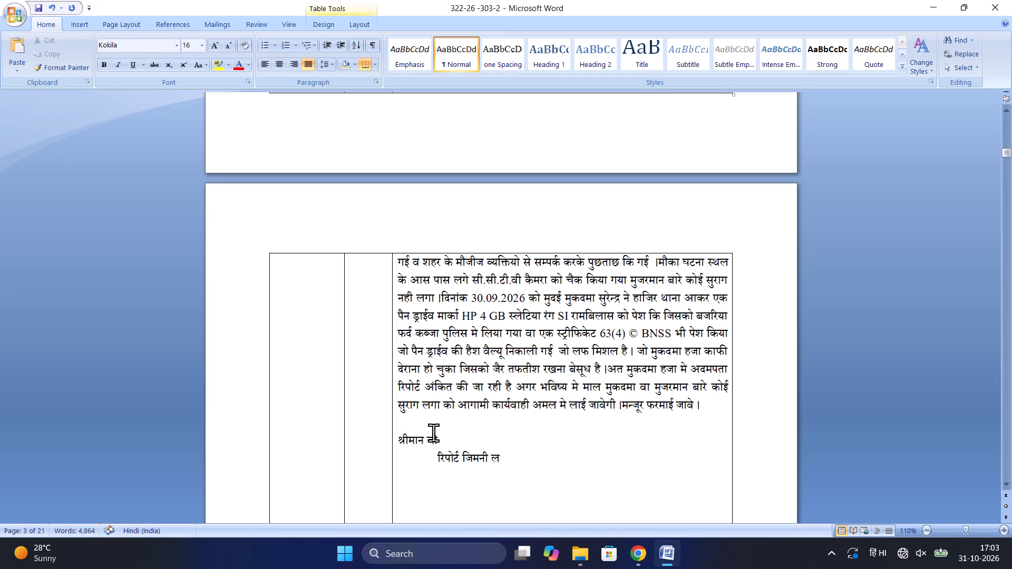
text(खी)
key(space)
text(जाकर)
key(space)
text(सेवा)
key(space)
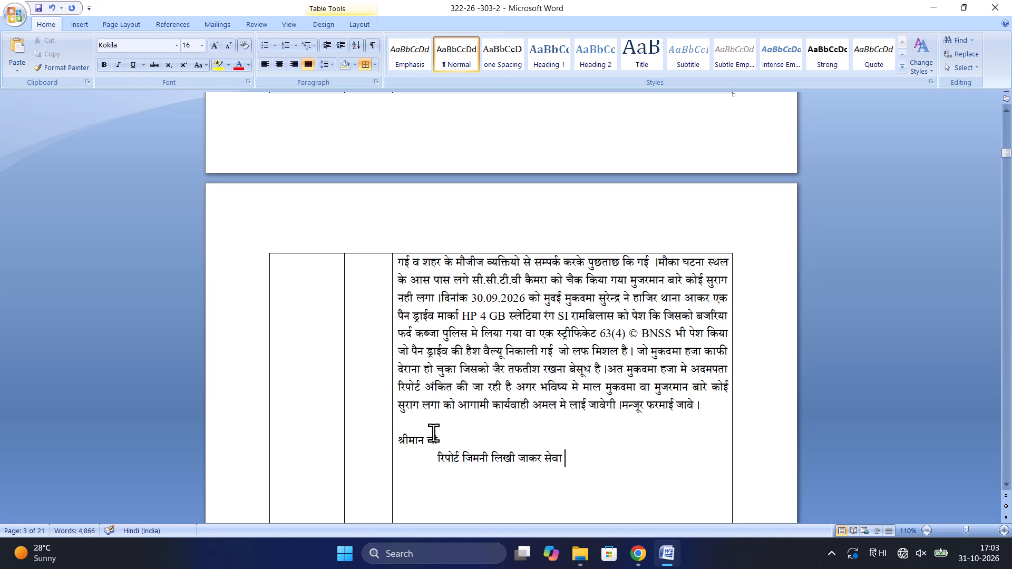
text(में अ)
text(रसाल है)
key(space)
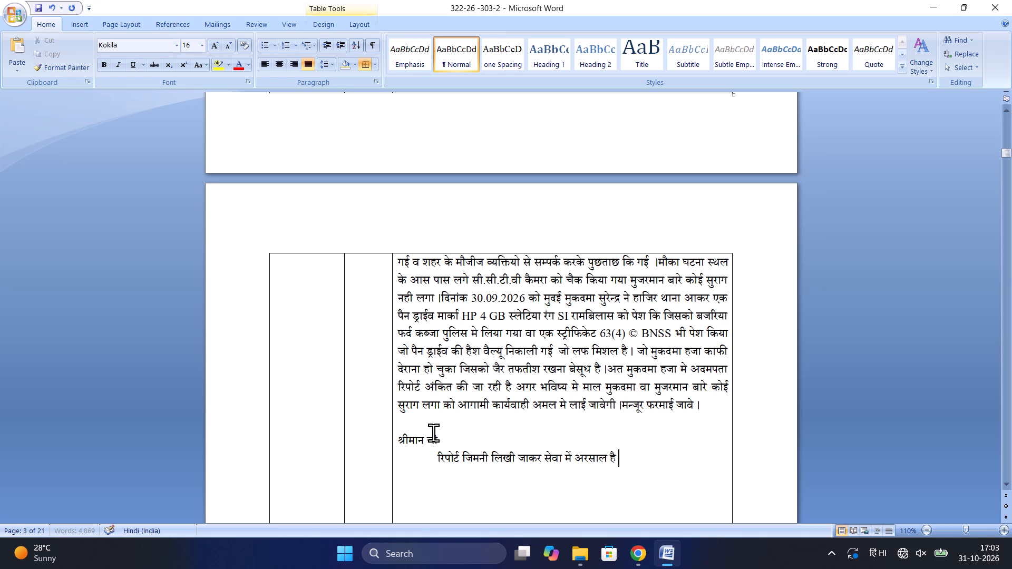
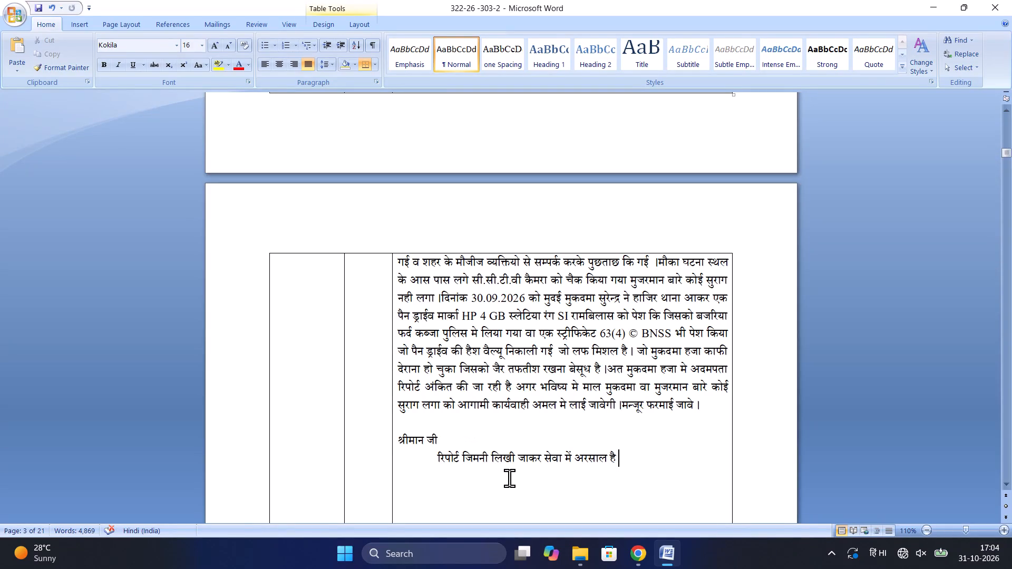
Enter the indented designation प्रबन्धक अफसर two blank lines below the रिपोर्ट जिमनी line in the diary cell.
key(Return)
key(Return)
key(Return)
key(space)
key(space)
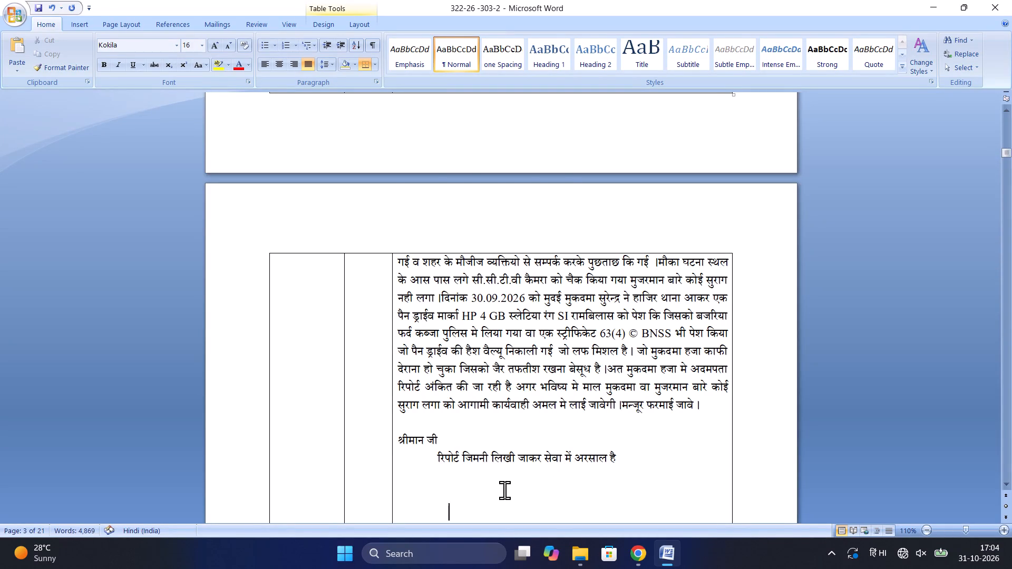
scroll(444, 509, down, 4)
click(470, 365)
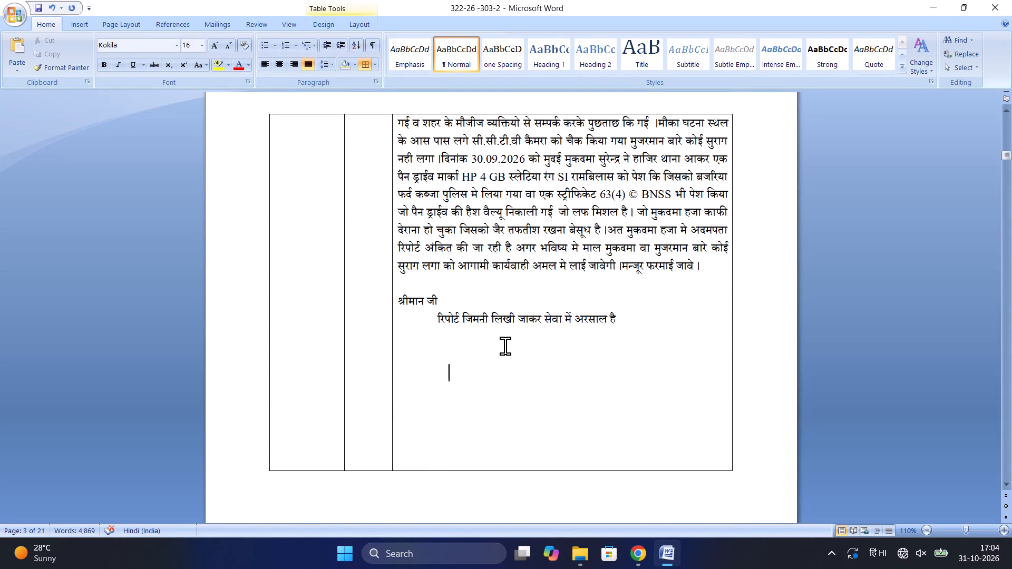
text(्र)
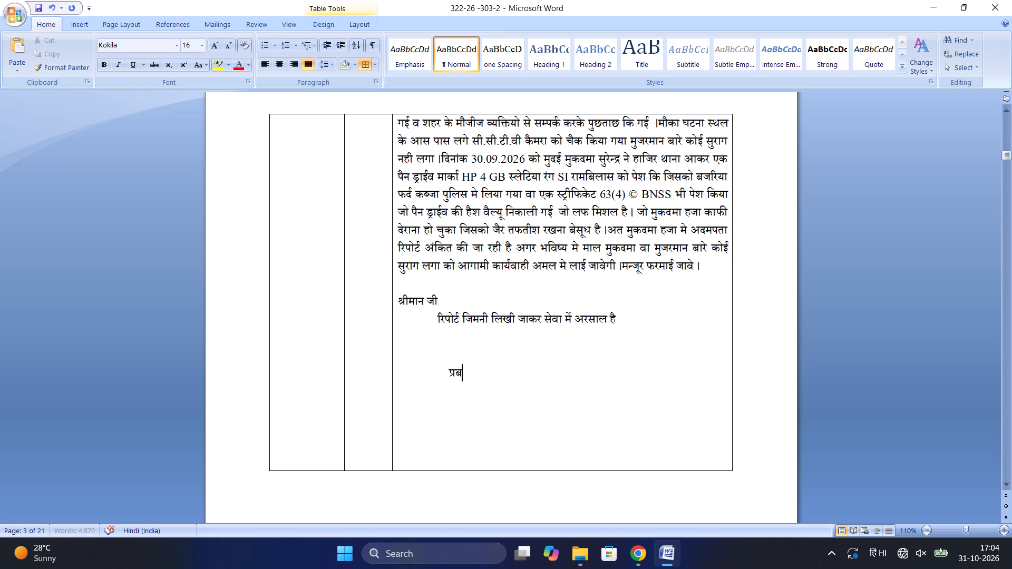
text(न्)
text(क)
key(space)
key(BackSpace)
key(BackSpace)
key(BackSpace)
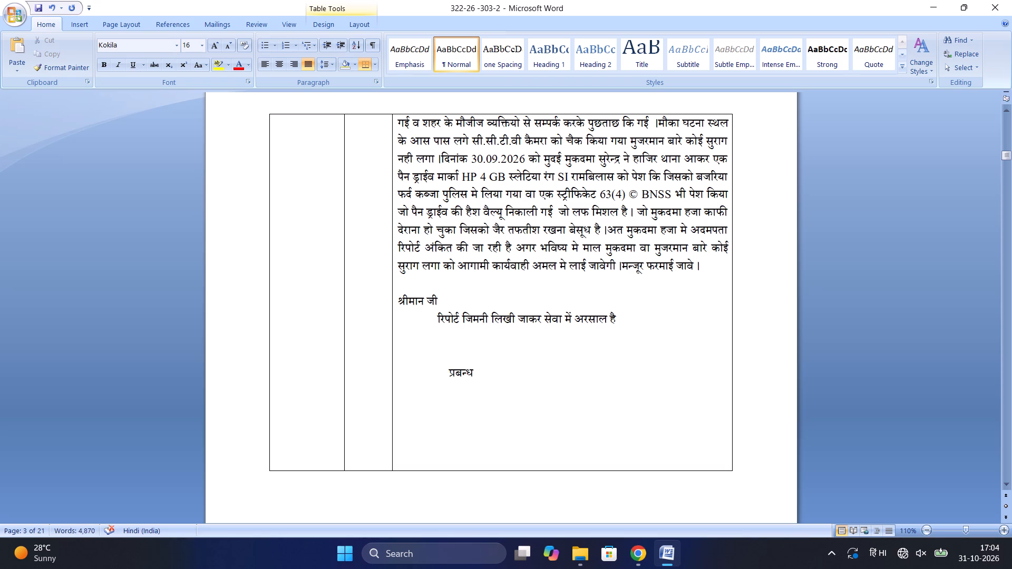
text(क)
key(space)
text(सर)
key(space)
Add थाना शहर जीन्द on the line directly under प्रबन्धक अफसर, aligned with it.
key(Return)
key(space)
key(space)
key(space)
key(space)
key(space)
key(space)
key(space)
key(space)
key(space)
key(space)
key(space)
key(space)
key(space)
key(space)
key(space)
key(space)
key(space)
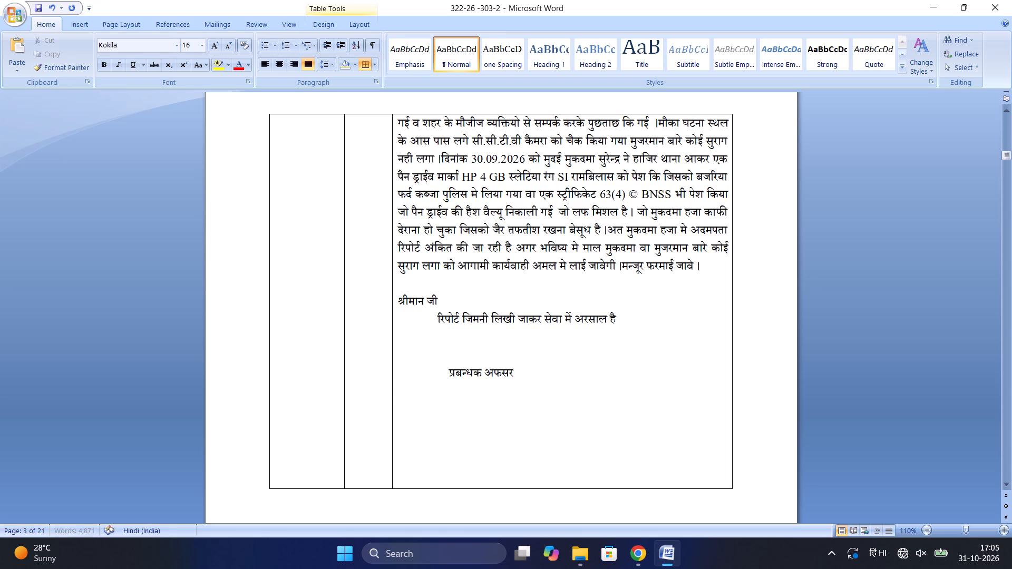
text(थाना)
key(space)
text(शहर जीन्द)
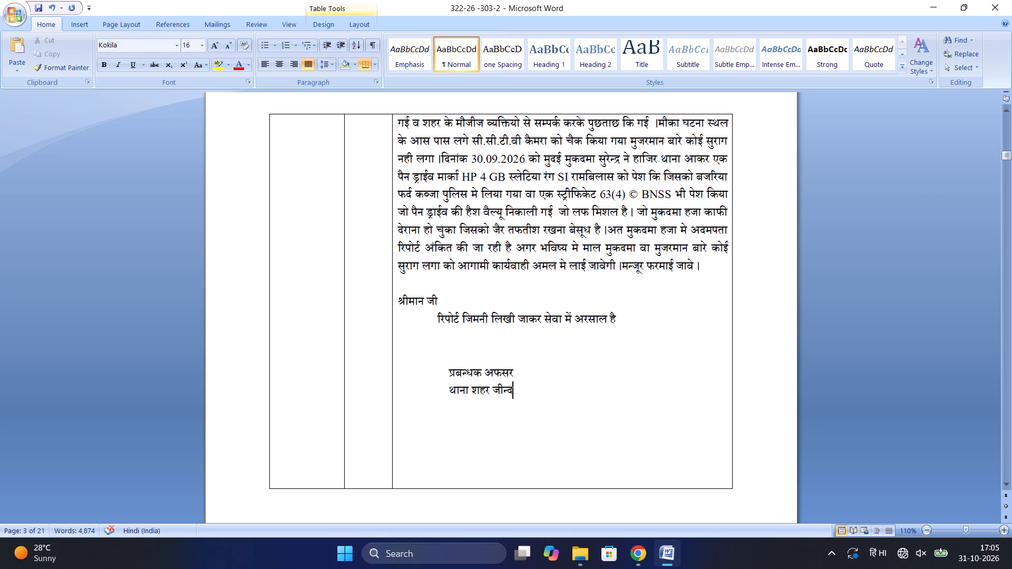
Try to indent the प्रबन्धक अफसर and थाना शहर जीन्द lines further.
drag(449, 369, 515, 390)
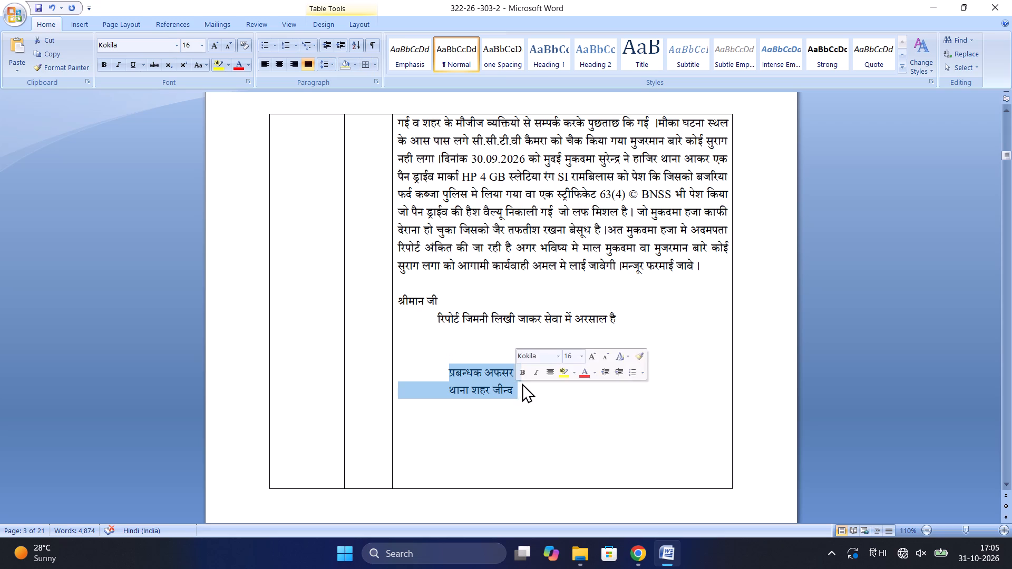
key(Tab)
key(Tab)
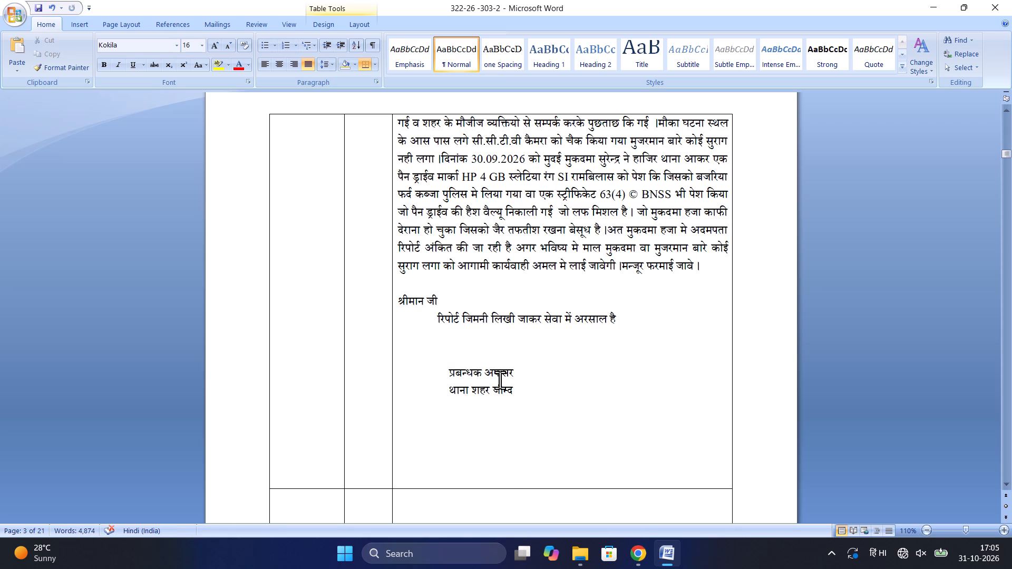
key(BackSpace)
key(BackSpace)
Add four blank lines at the end of the diary cell, below the थाना शहर जीन्द line.
scroll(446, 453, down, 10)
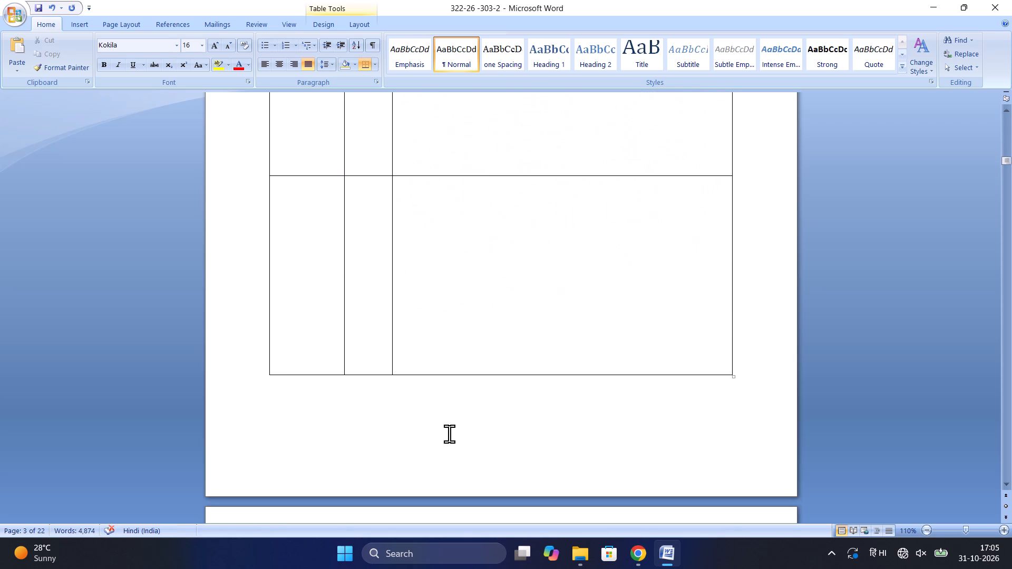
scroll(449, 433, up, 8)
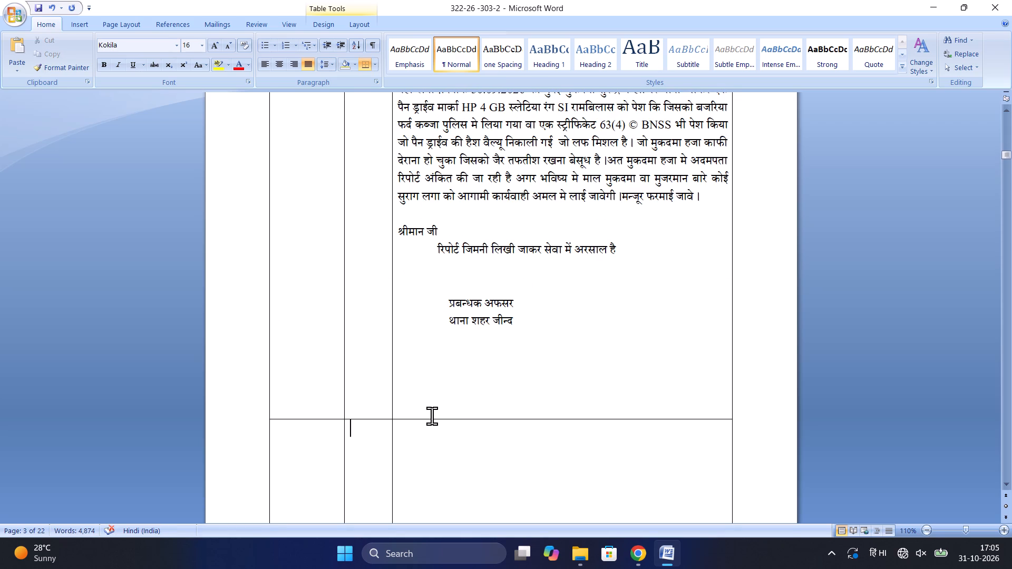
click(432, 416)
click(442, 429)
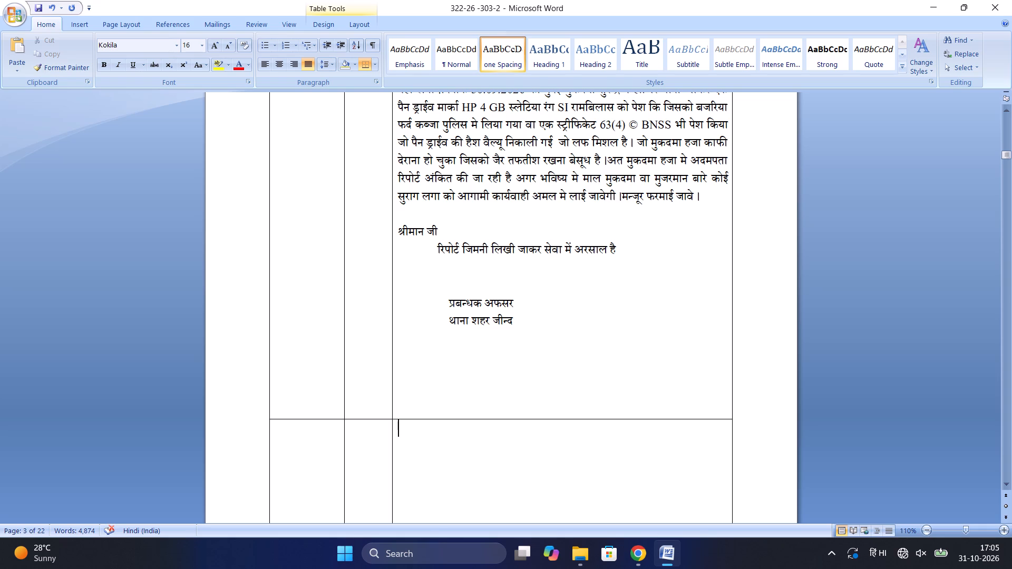
click(422, 393)
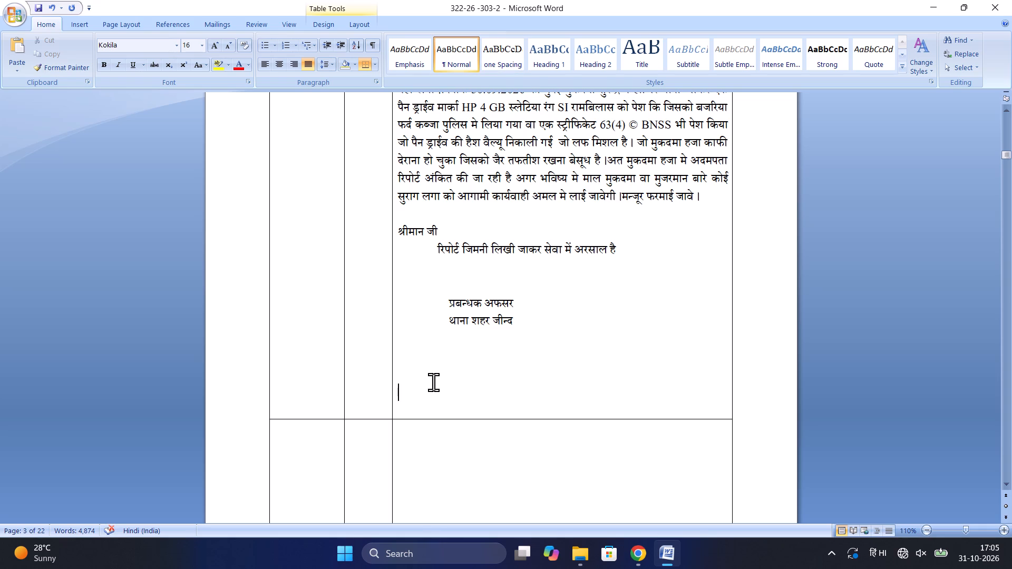
key(Return)
key(Return)
key(Return)
key(Return)
scroll(434, 381, down, 11)
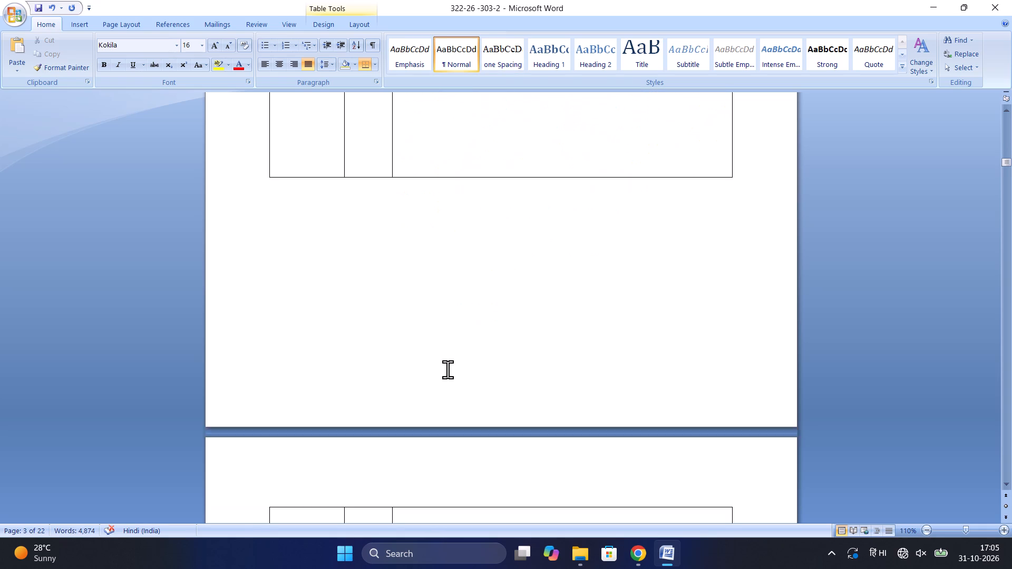
scroll(447, 369, down, 2)
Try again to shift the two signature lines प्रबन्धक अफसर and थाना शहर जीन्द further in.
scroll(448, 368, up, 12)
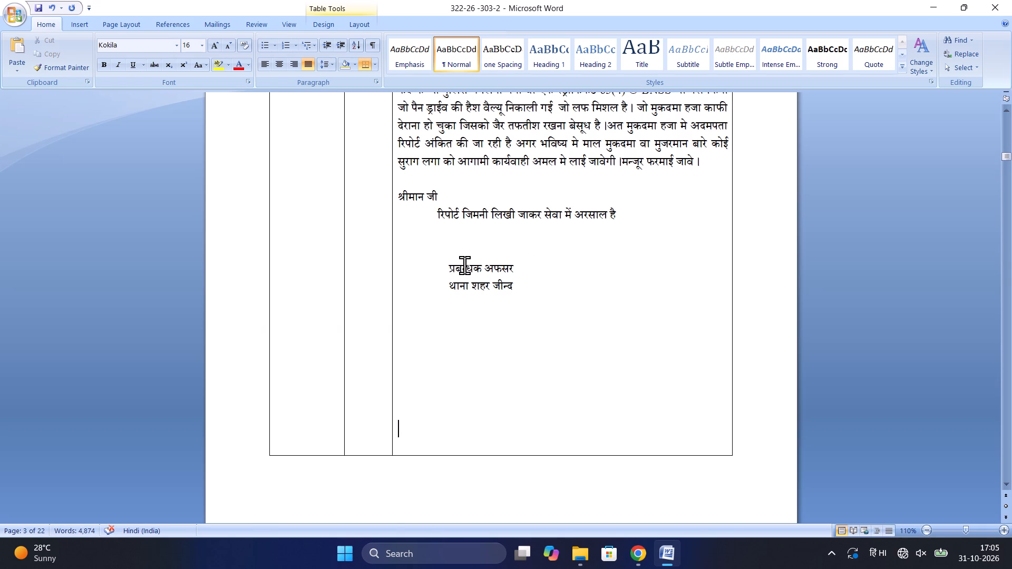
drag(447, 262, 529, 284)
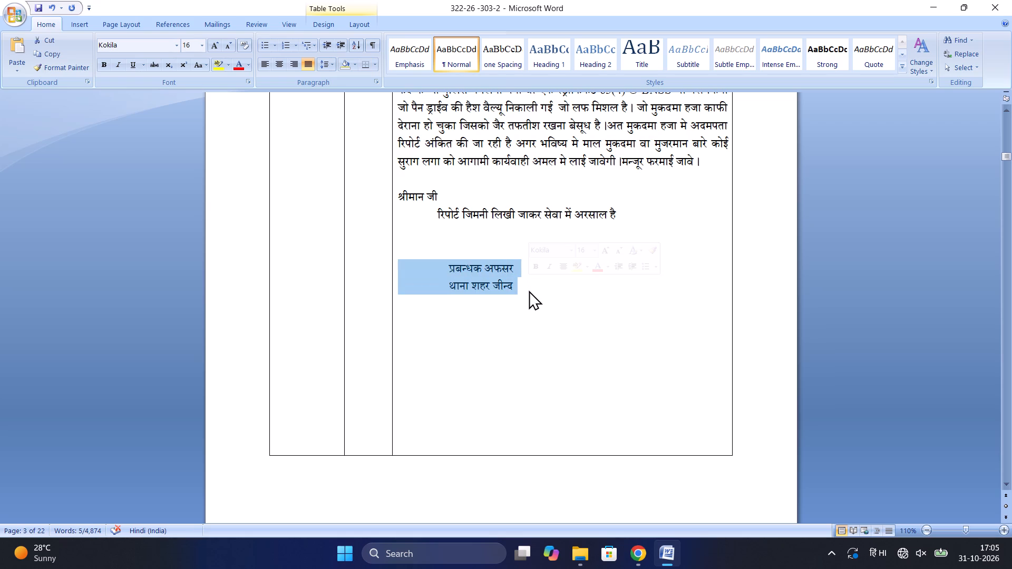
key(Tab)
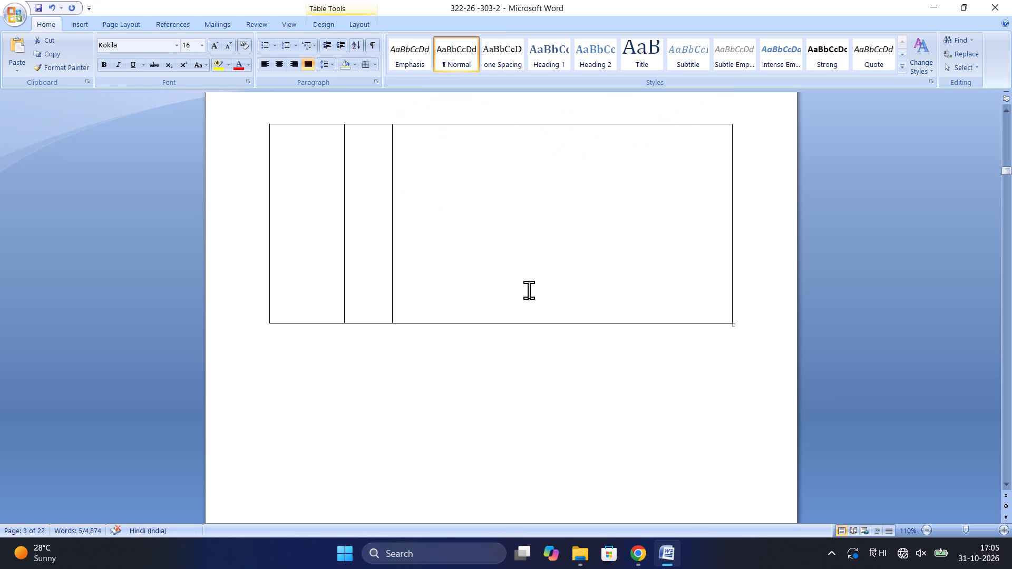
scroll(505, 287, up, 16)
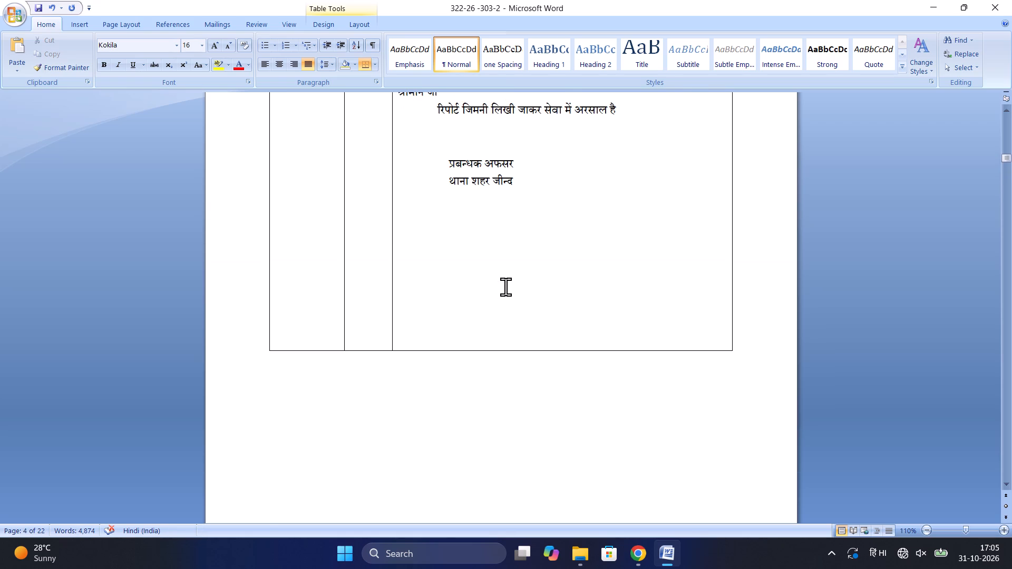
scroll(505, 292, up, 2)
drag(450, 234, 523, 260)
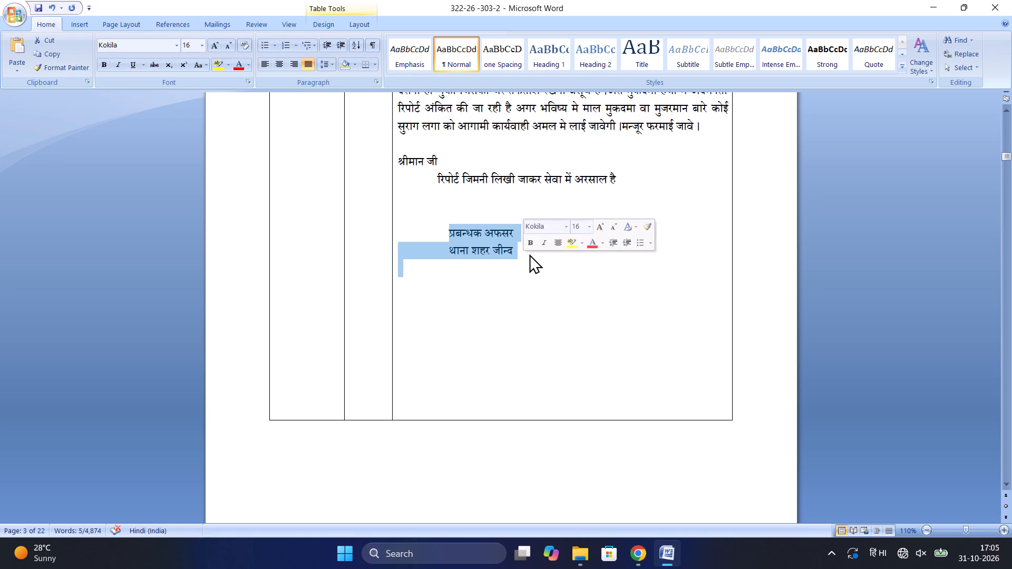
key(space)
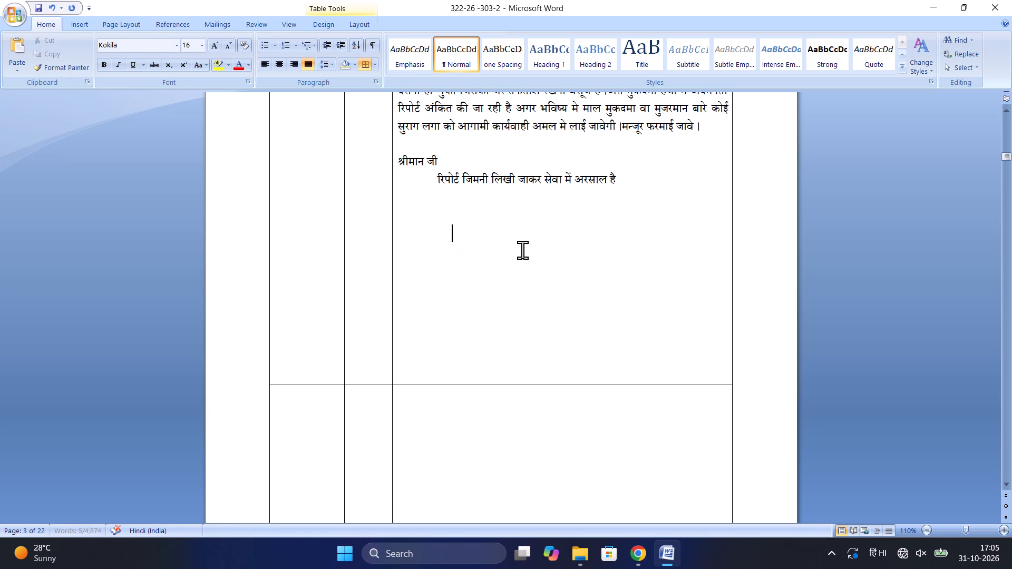
Add two more blank lines near the end of the diary cell, below the forwarding note.
scroll(507, 259, up, 2)
scroll(507, 259, down, 10)
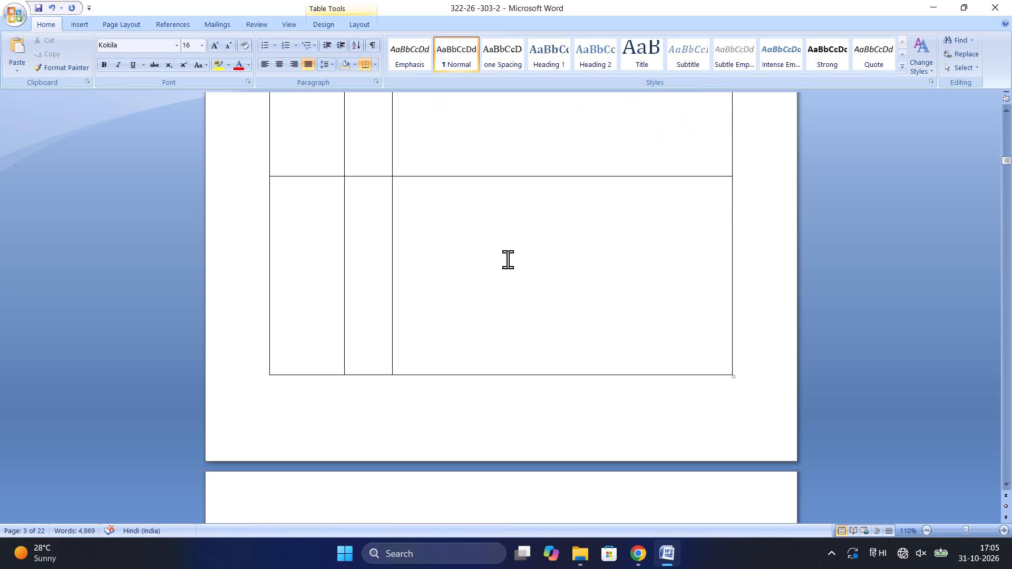
scroll(508, 259, down, 4)
scroll(508, 260, up, 15)
scroll(514, 264, down, 18)
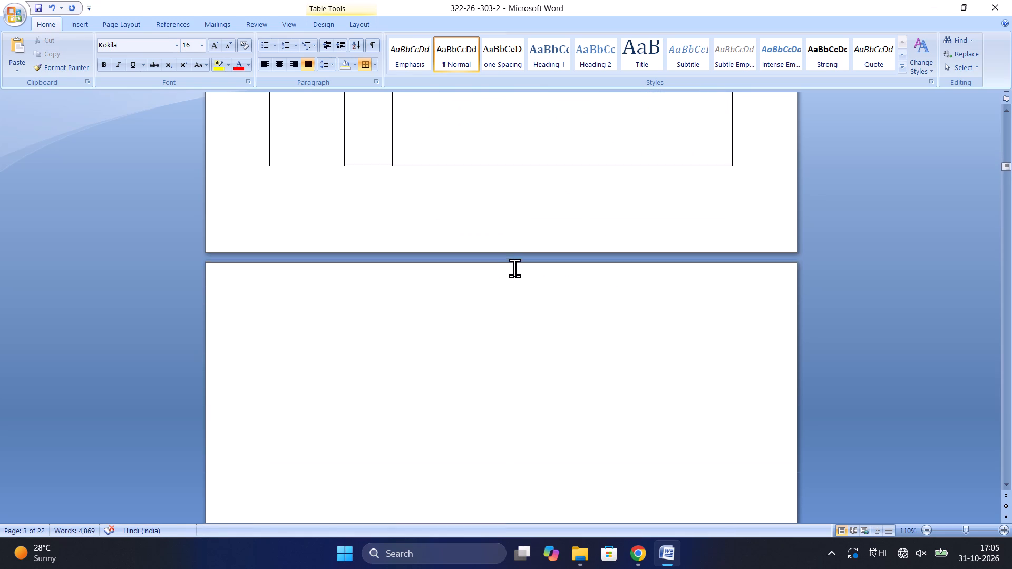
scroll(514, 268, down, 5)
scroll(520, 278, down, 20)
scroll(520, 278, down, 12)
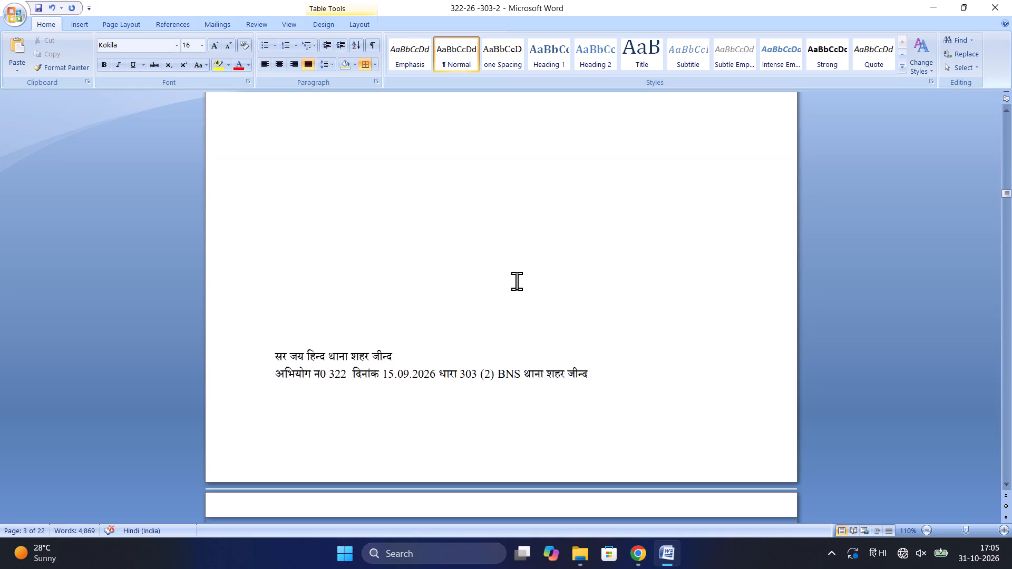
scroll(517, 278, up, 20)
scroll(517, 278, up, 20)
scroll(517, 278, up, 5)
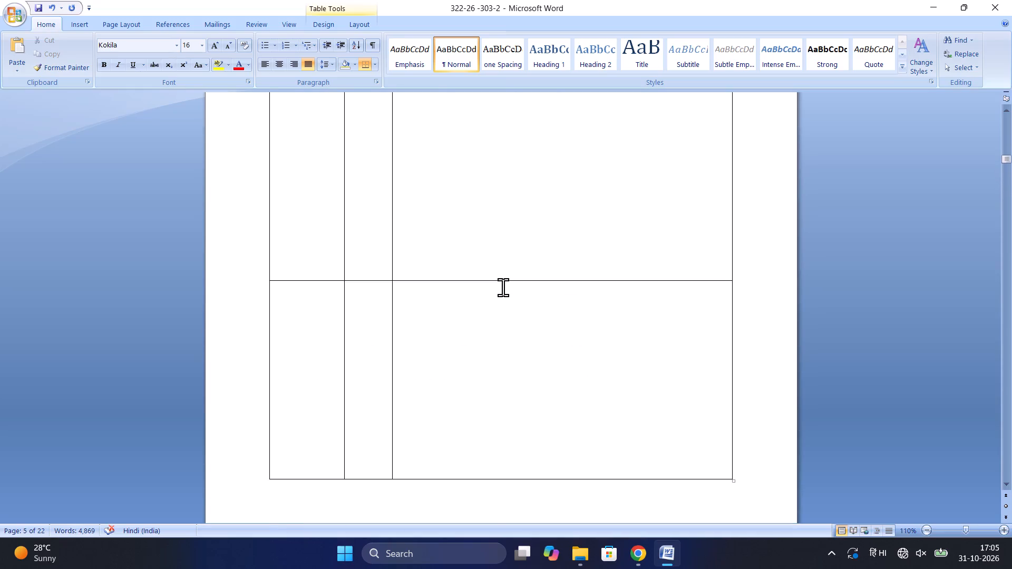
scroll(503, 287, up, 10)
scroll(502, 300, down, 5)
click(495, 277)
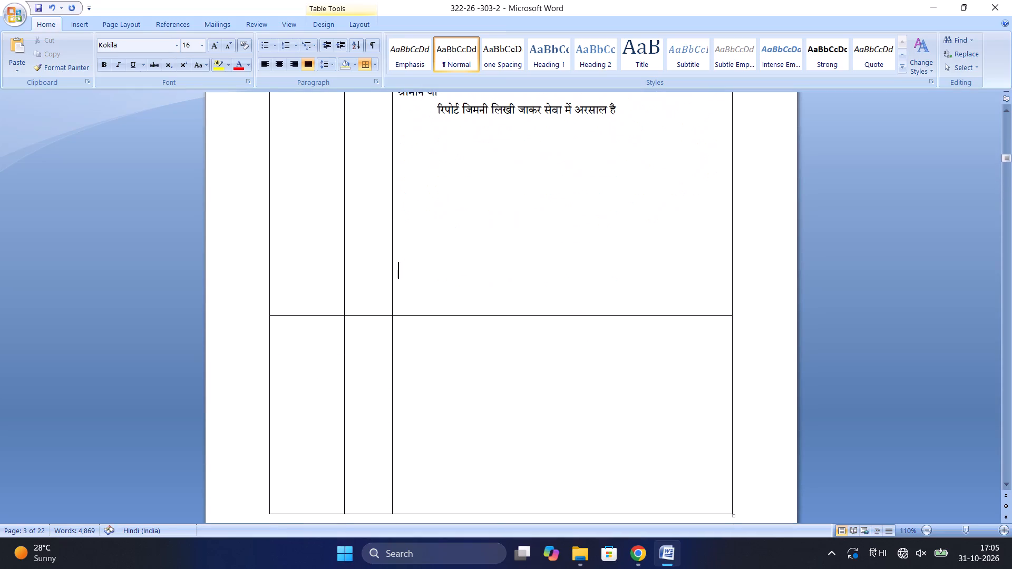
key(Return)
key(Return)
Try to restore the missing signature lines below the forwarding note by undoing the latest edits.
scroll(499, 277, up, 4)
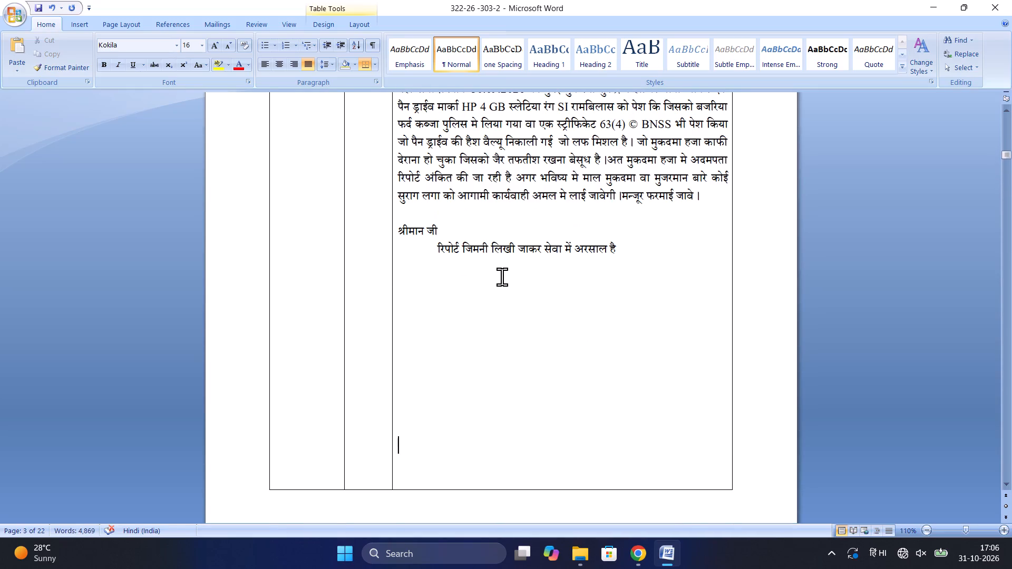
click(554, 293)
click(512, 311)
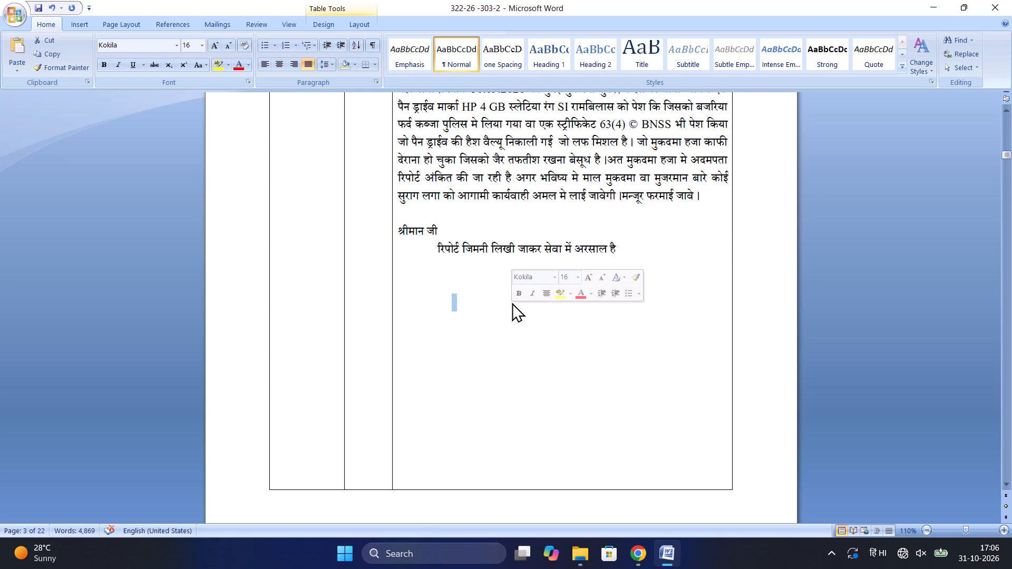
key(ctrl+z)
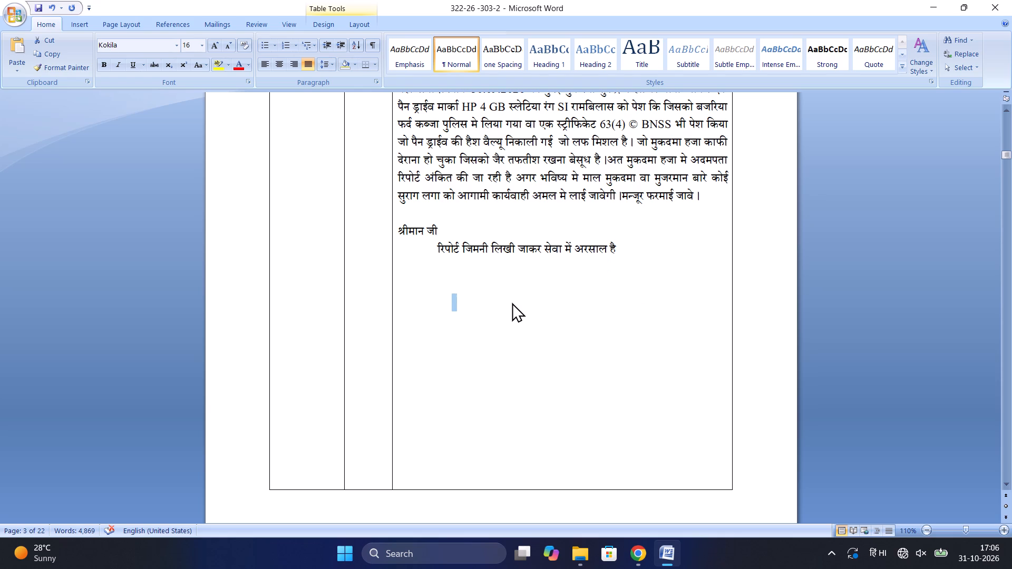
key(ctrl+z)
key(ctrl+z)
Enter थाना शहर जीन्द as the station line of the signature block below the forwarding note.
text(थी)
key(BackSpace)
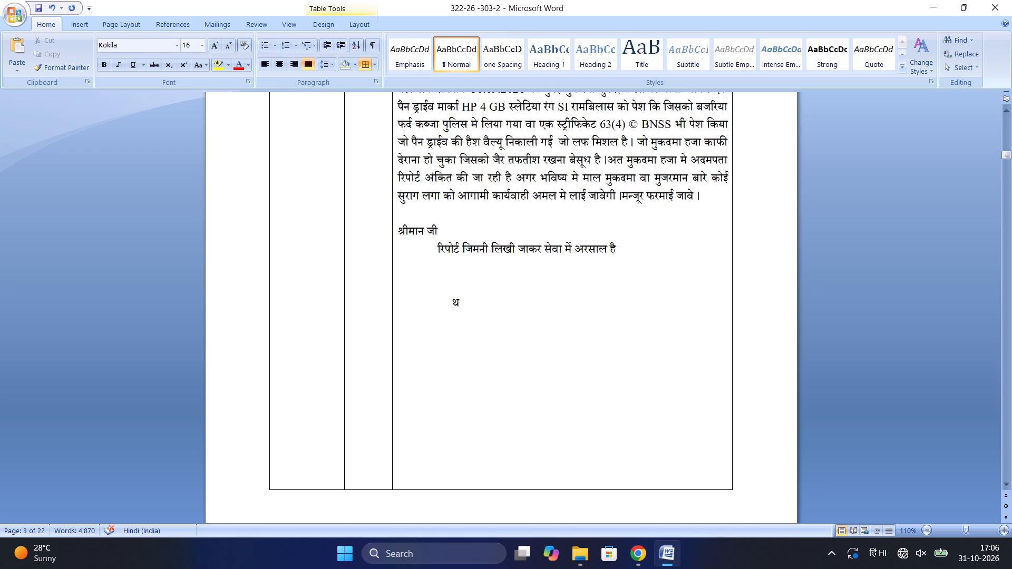
text(ाने)
key(space)
key(BackSpace)
key(BackSpace)
text(ा शहर जीन्द)
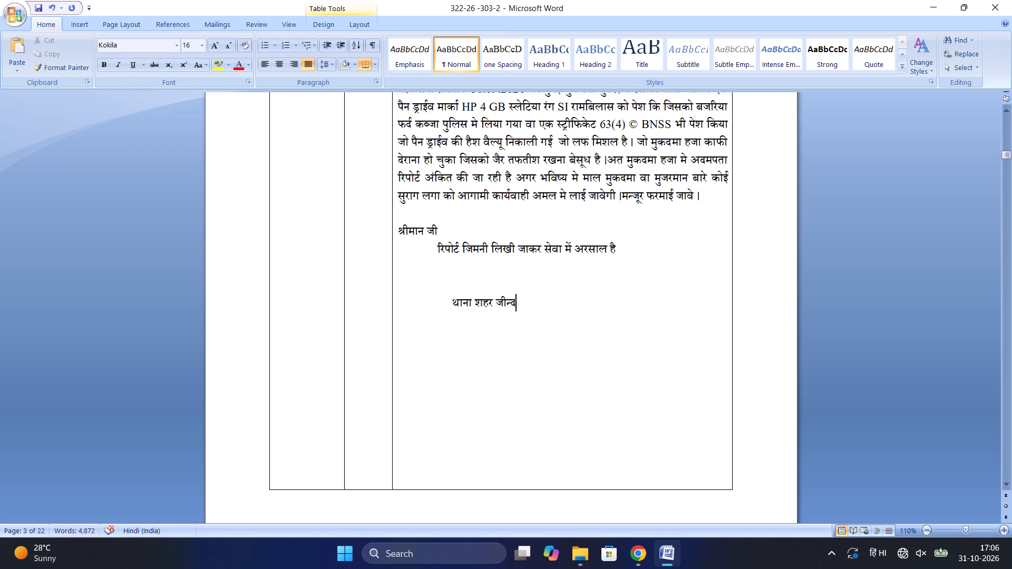
Enter प्रबन्धक अफसर on the line directly above थाना शहर जीन्द.
key(Up)
text(प्र)
text(बन्)
text(धक)
key(space)
text(सर)
key(space)
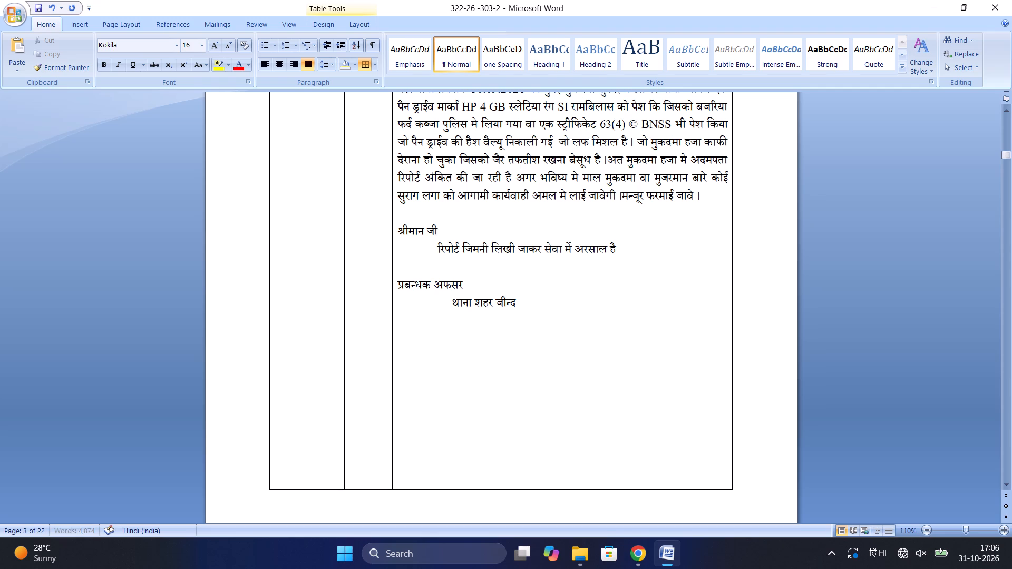
Add three blank lines between the forwarding note and the प्रबन्धक अफसर line to leave signature space.
click(404, 273)
key(Return)
key(Return)
key(Return)
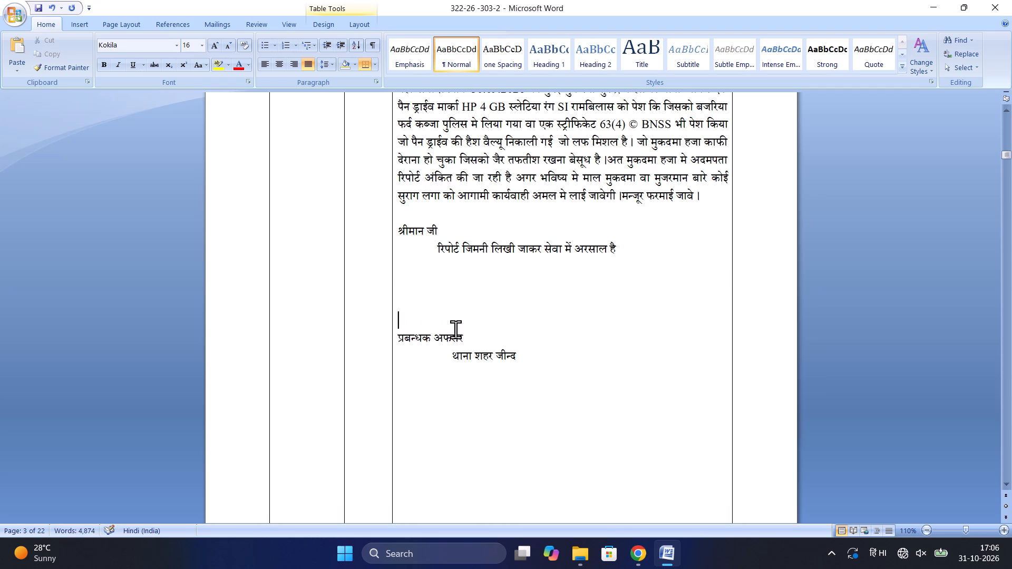
Indent the प्रबन्धक अफसर line with leading spaces so it sits near the right edge of the diary cell.
click(401, 335)
key(Left)
key(space)
key(space)
key(space)
key(space)
key(space)
key(space)
key(space)
key(space)
key(space)
key(space)
key(space)
key(space)
key(space)
key(space)
key(space)
key(space)
key(space)
key(space)
key(space)
key(space)
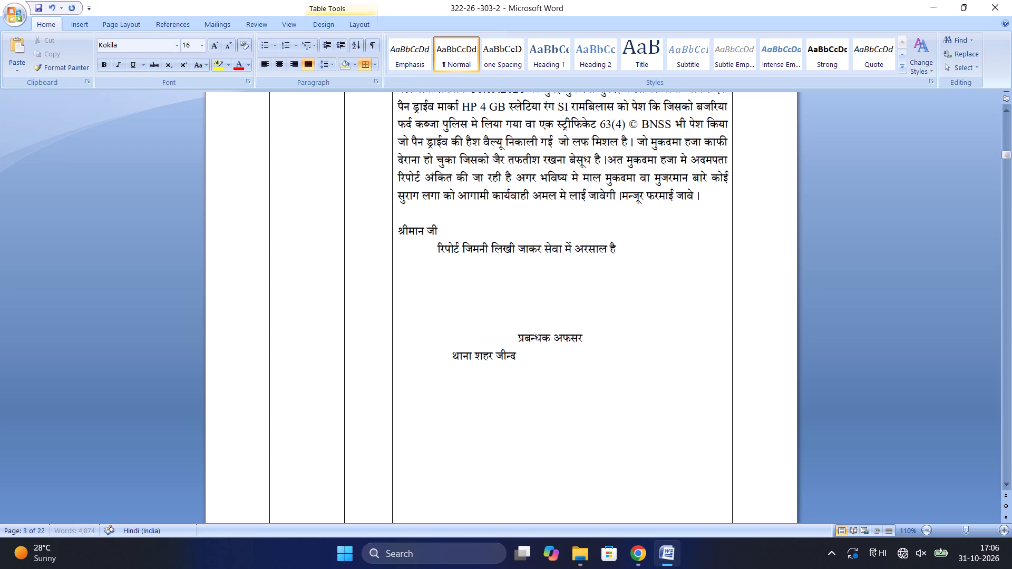
Indent the थाना शहर जीन्द line with leading spaces so it lines up beneath प्रबन्धक अफसर.
click(453, 358)
key(space)
key(space)
key(space)
key(space)
key(space)
key(space)
key(space)
key(space)
key(space)
key(space)
key(space)
key(space)
key(space)
key(space)
key(space)
key(space)
key(space)
key(space)
key(space)
key(space)
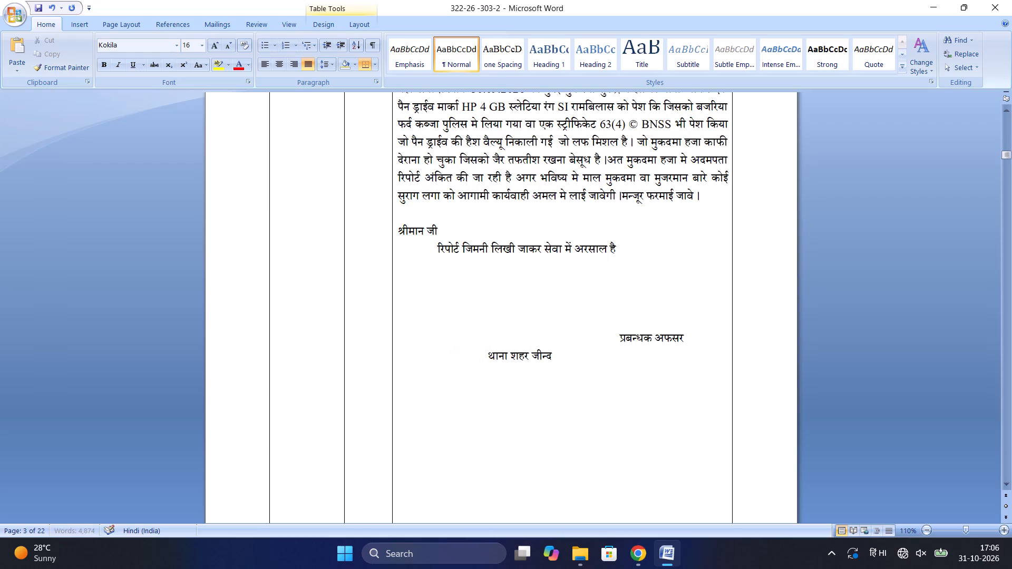
key(space)
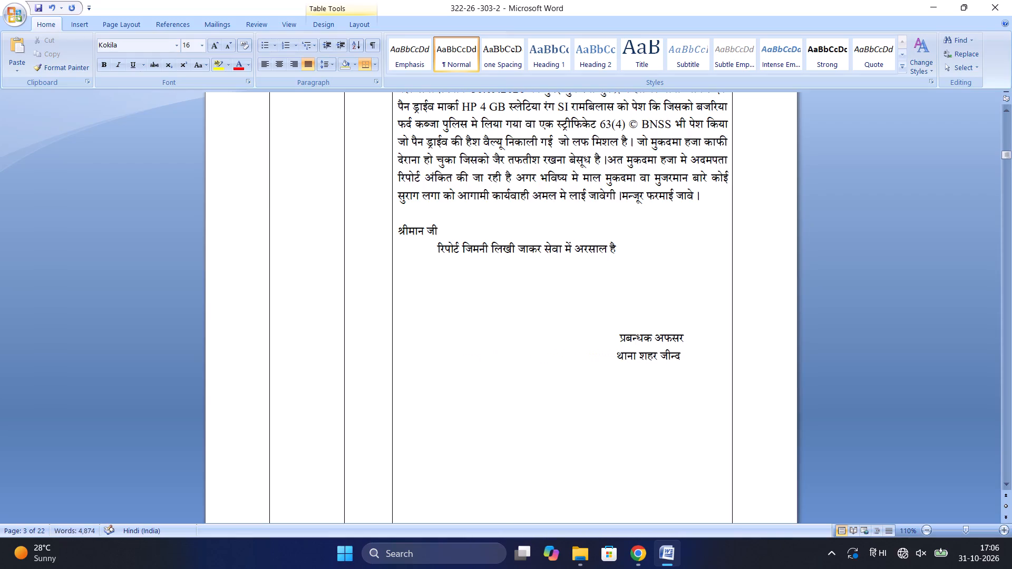
Proofread the case diary from its heading details through the report text to the forwarding note.
scroll(509, 330, up, 7)
scroll(474, 246, up, 15)
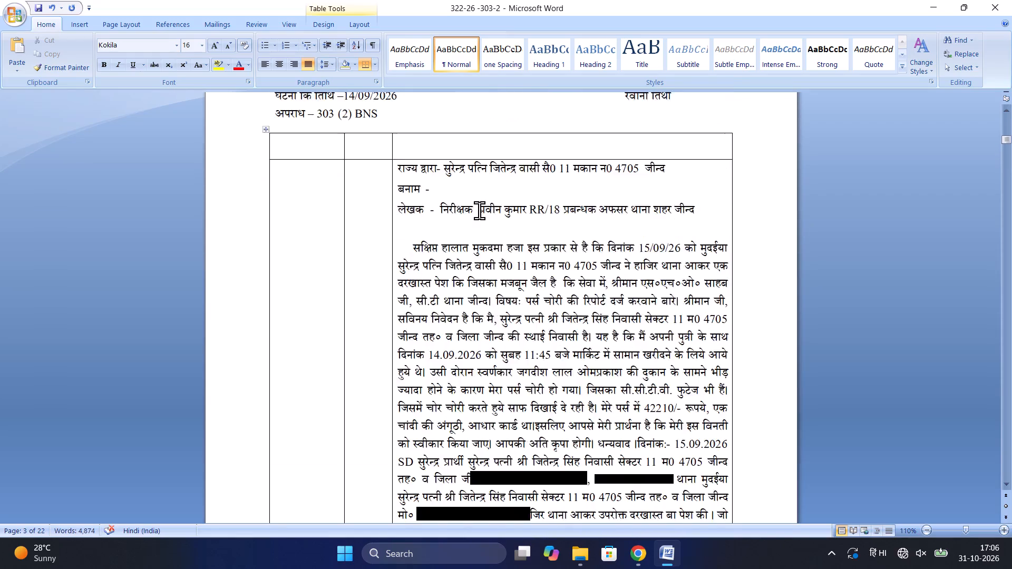
scroll(479, 210, up, 3)
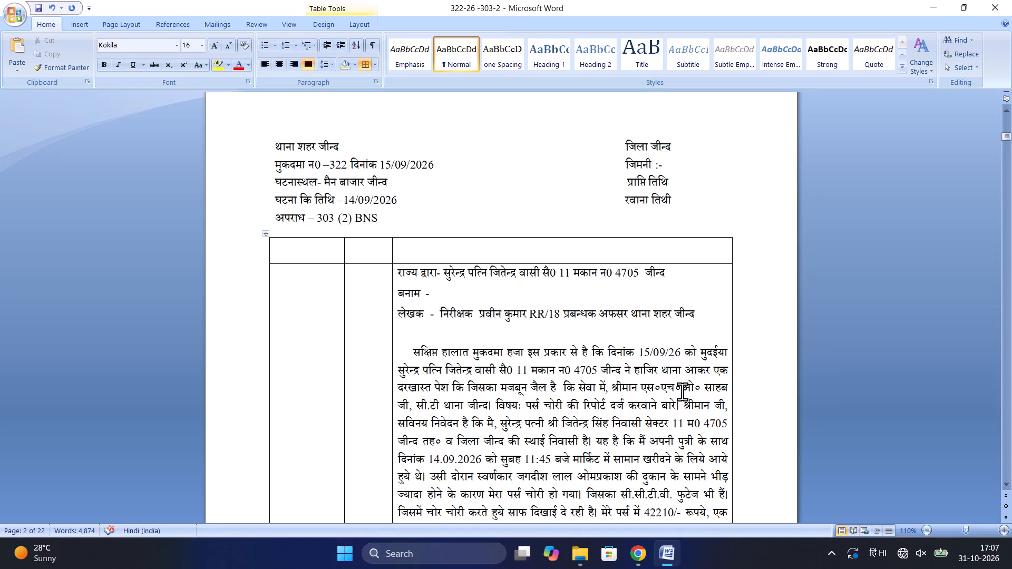
scroll(514, 397, down, 3)
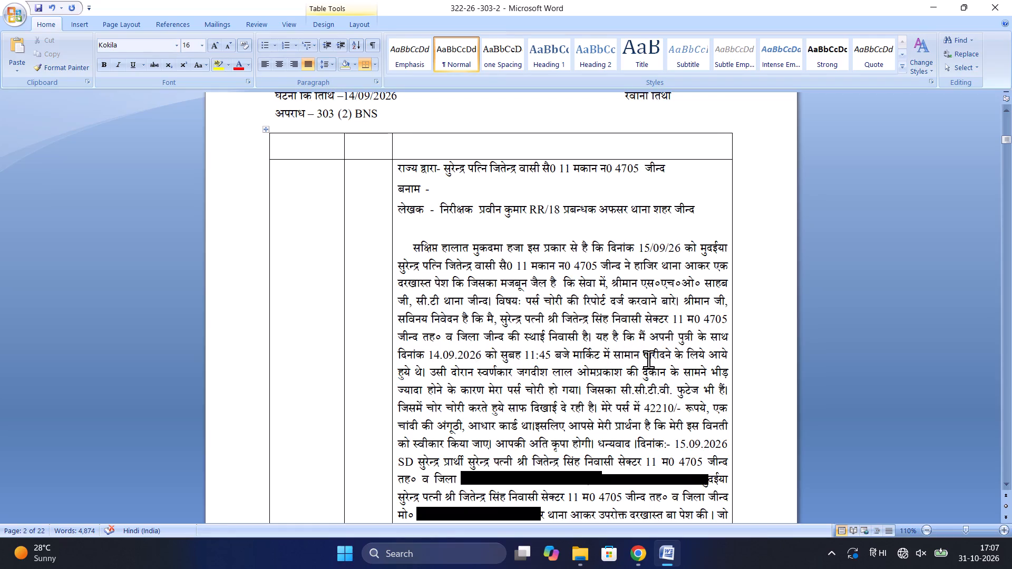
scroll(573, 398, down, 4)
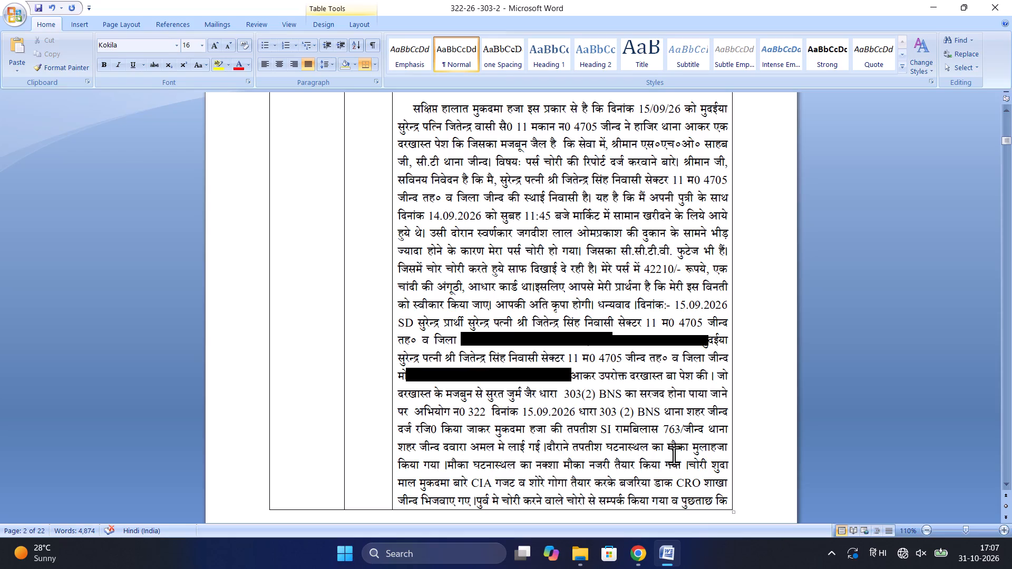
scroll(674, 455, down, 1)
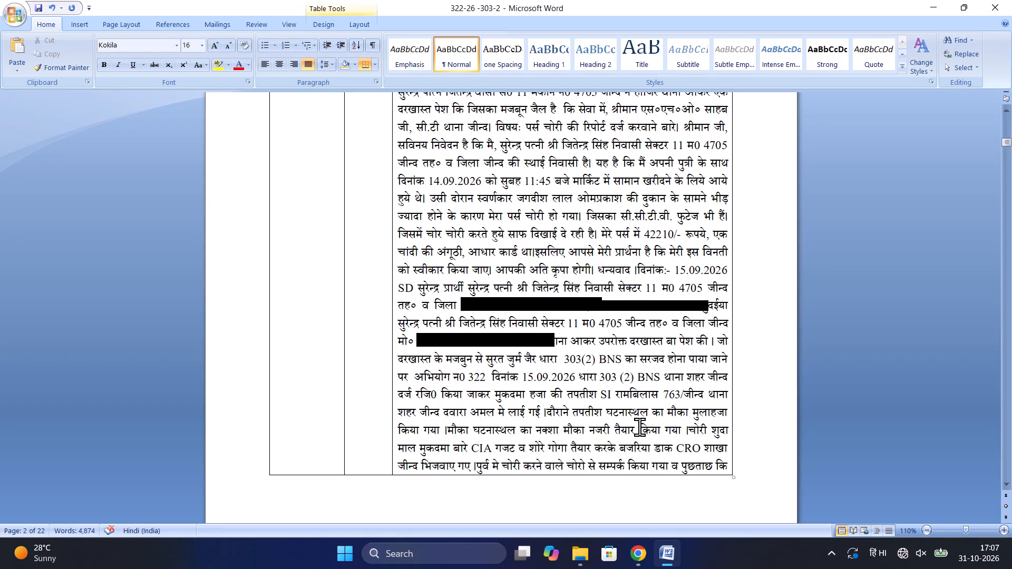
scroll(640, 381, down, 7)
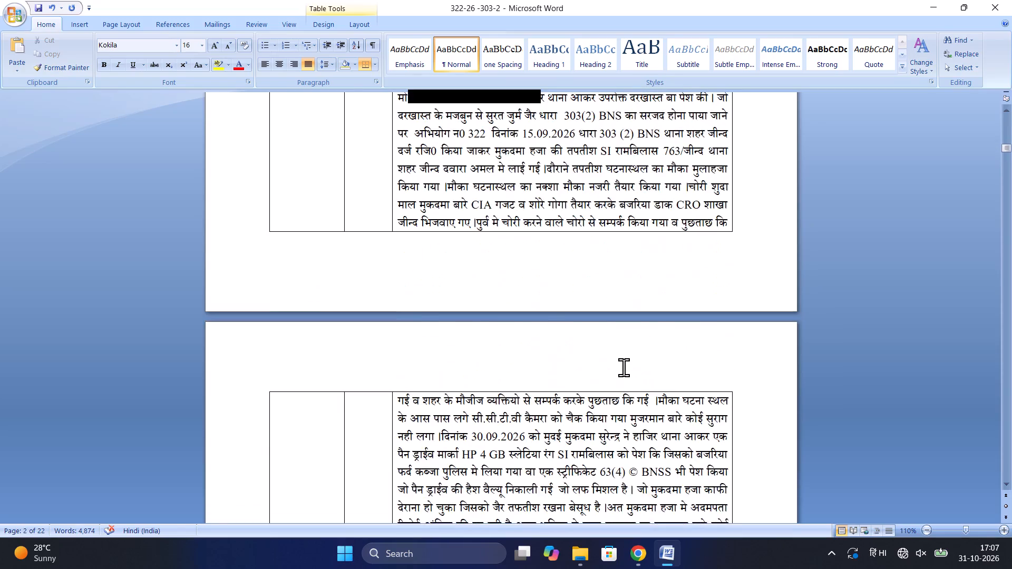
scroll(624, 367, down, 3)
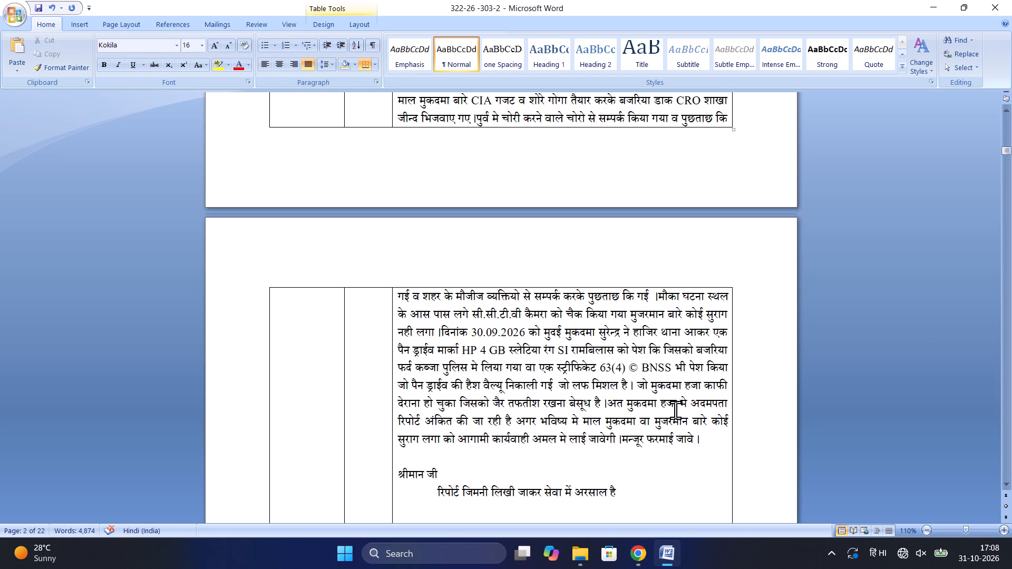
Remove one character inside the word देराना near the end of the report paragraph to correct its spelling.
click(410, 406)
key(BackSpace)
Enter the heading तिथि व समय in the first cell of the diary table's empty top row.
scroll(508, 480, down, 1)
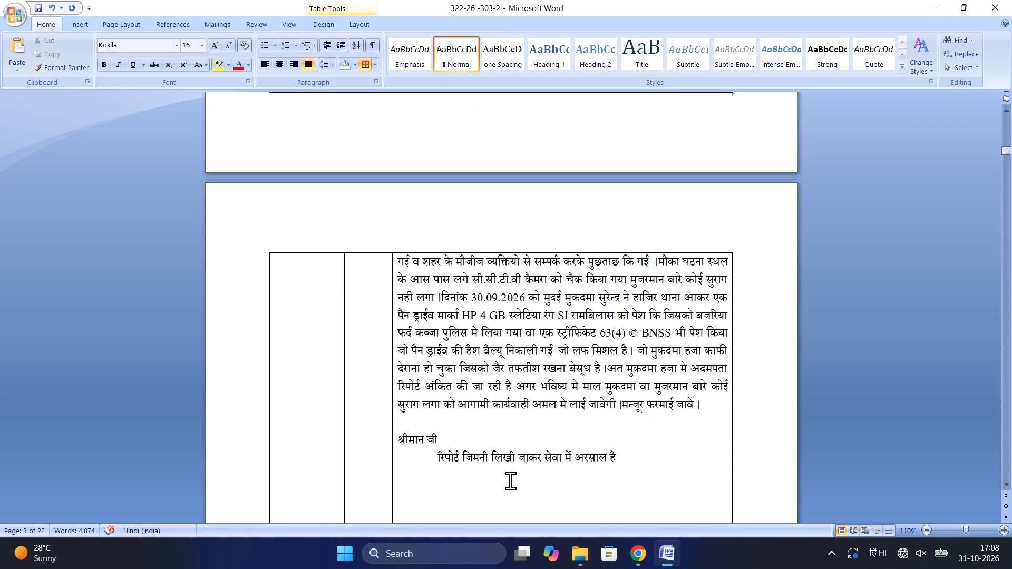
scroll(511, 477, down, 6)
scroll(511, 459, up, 16)
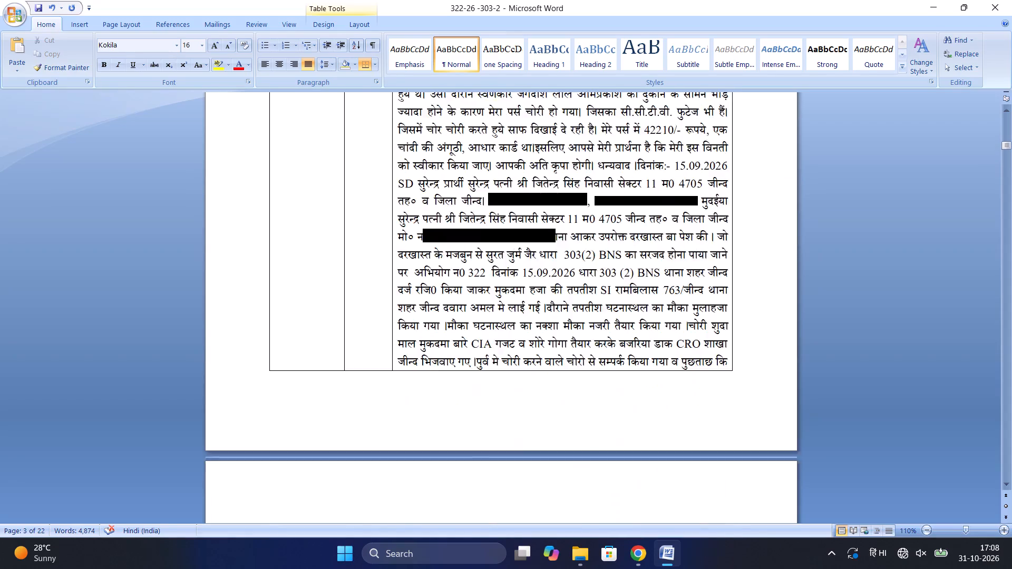
scroll(512, 454, up, 10)
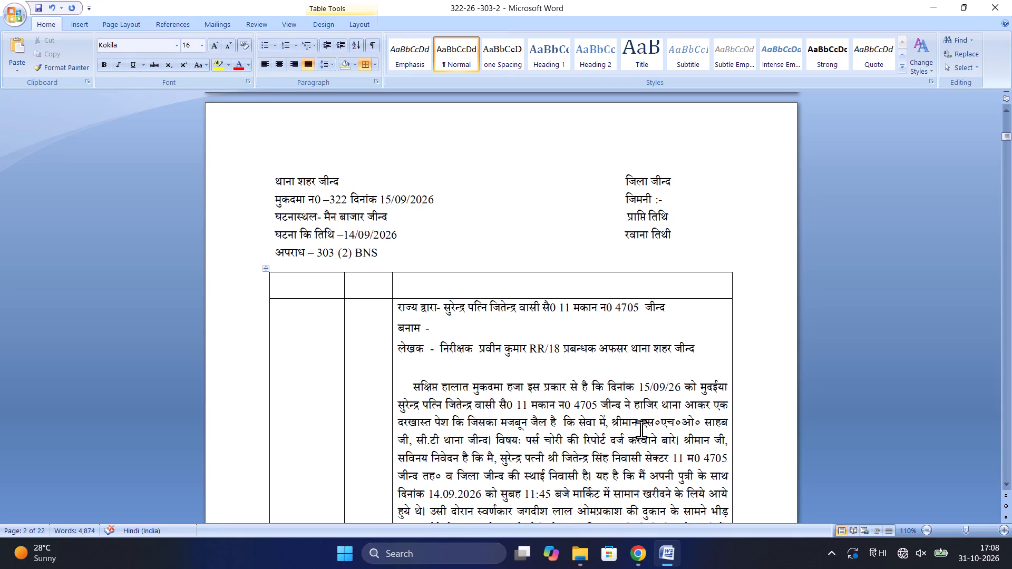
scroll(434, 409, down, 3)
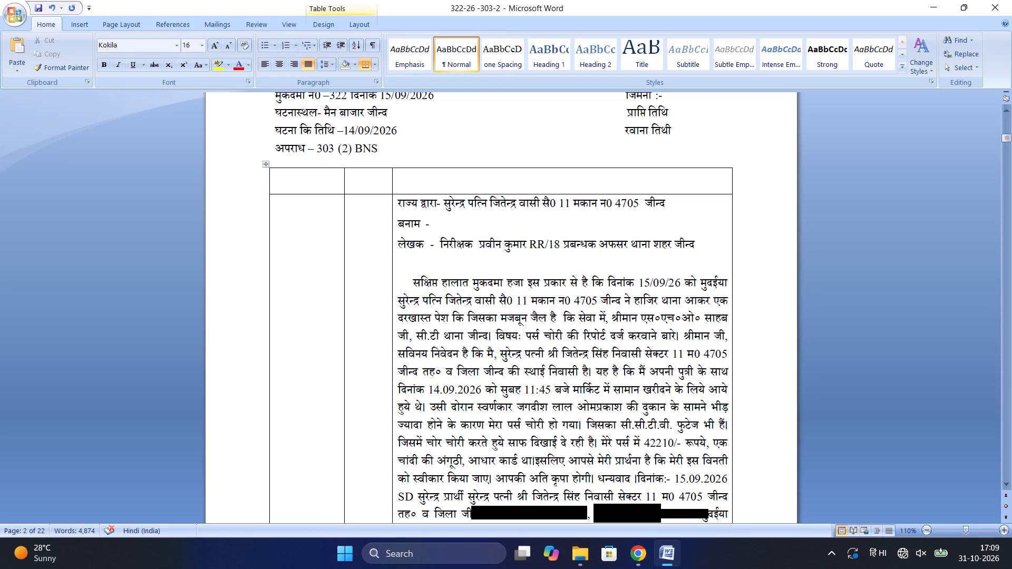
click(297, 184)
text(ति)
text(ि)
key(space)
text(व समय)
key(space)
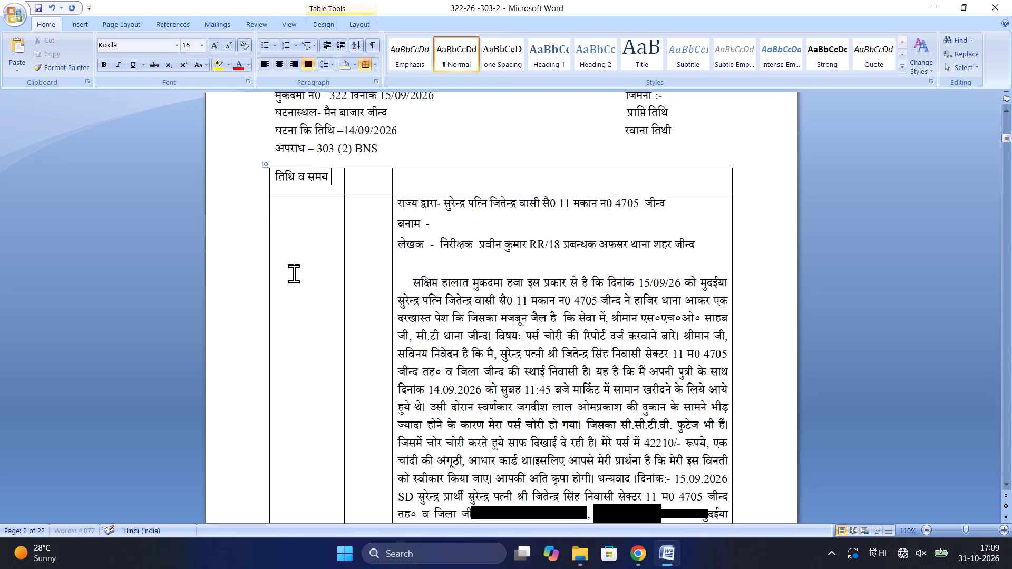
Enter the heading क्र. स. in the second cell of the diary table's top row.
key(Right)
text(क्र)
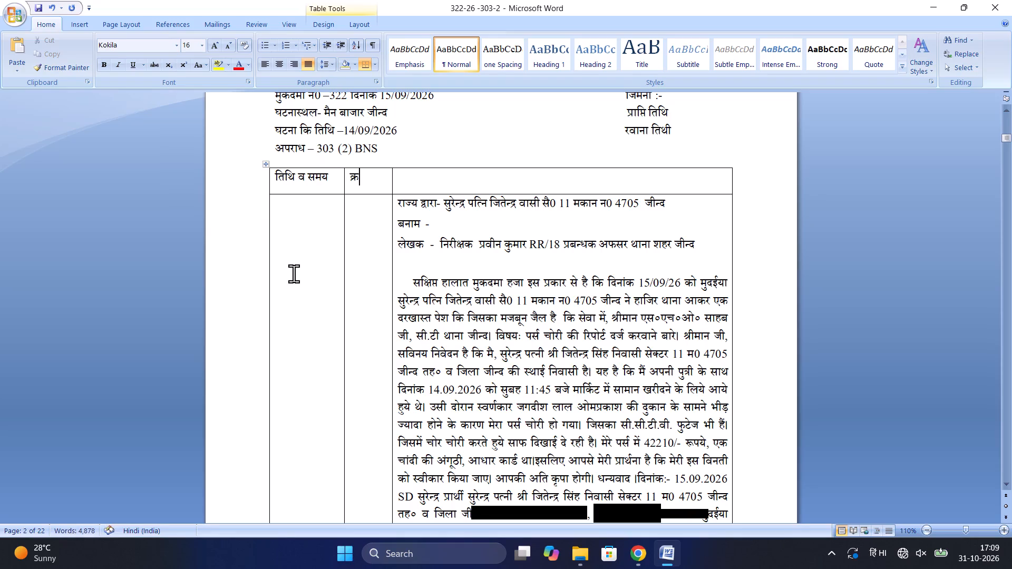
text(.)
key(space)
text(स.)
Enter the heading अनुसंधान का विवरण, indented with leading spaces, in the third cell of the table's top row.
key(Right)
key(space)
key(space)
key(space)
key(space)
key(space)
key(space)
key(space)
key(space)
key(space)
key(space)
key(space)
key(space)
key(space)
key(space)
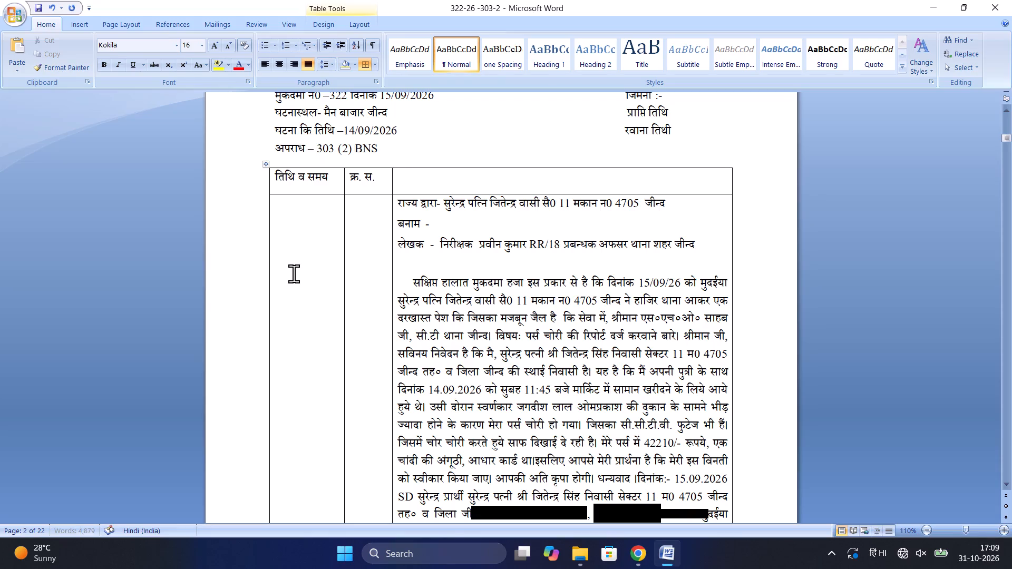
key(space)
key(space)
key(space)
key(space)
text(सं)
text(धान)
key(space)
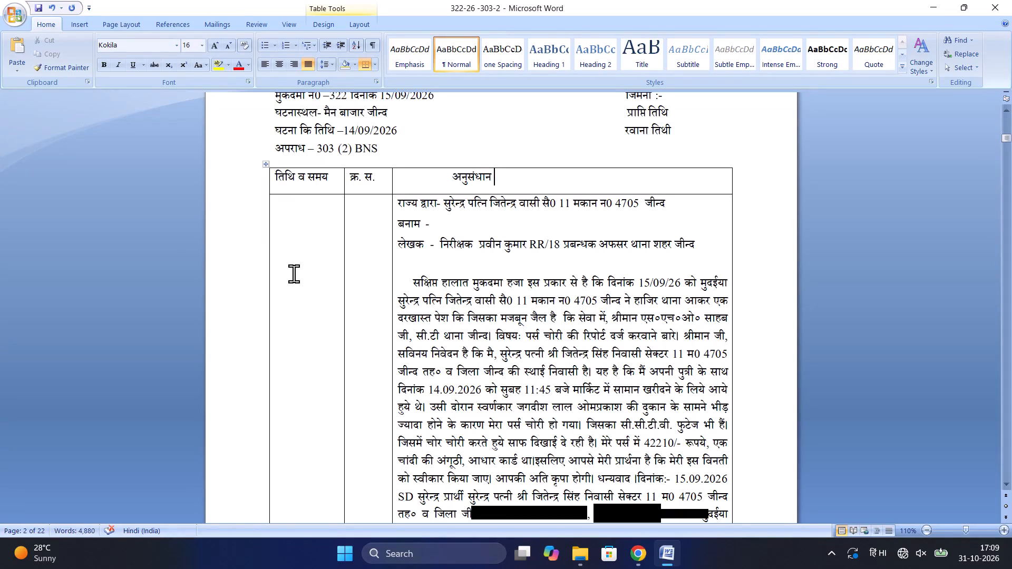
text(का)
key(space)
text(विवर)
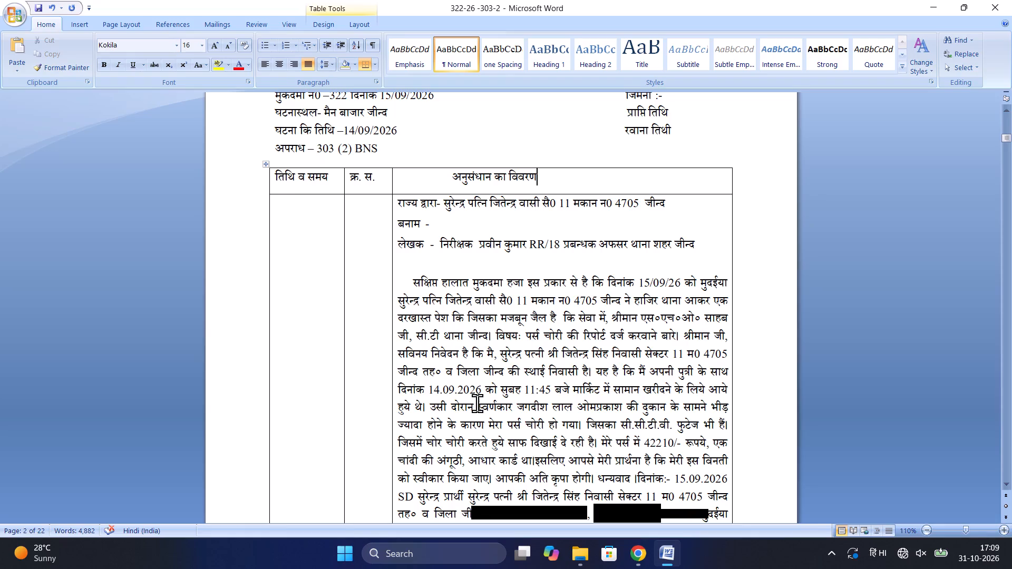
Enter दिनांक 31-10-2026 in the तिथि व समय column, eleven lines down beside the report paragraph.
click(297, 278)
key(Return)
key(Return)
key(Return)
key(Return)
key(Return)
key(Return)
key(Return)
key(Return)
key(Return)
key(Return)
key(Return)
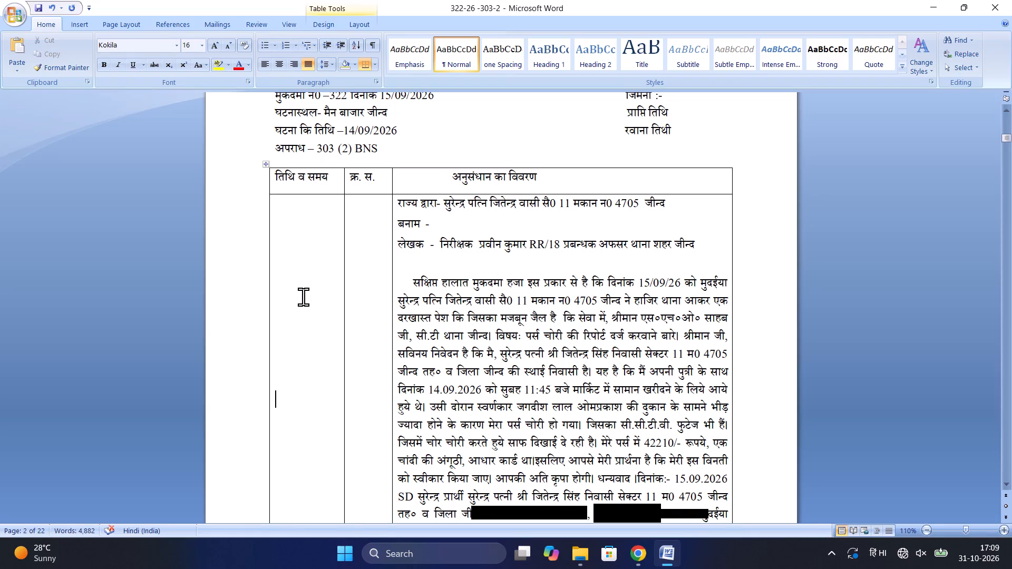
text(दि 31-)
text(10-2026)
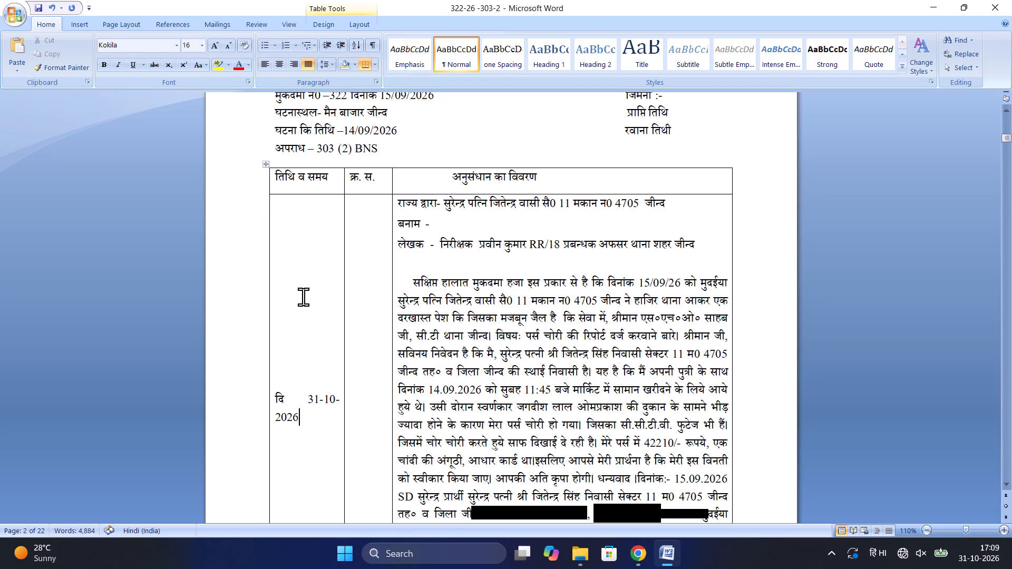
click(295, 396)
text(ना)
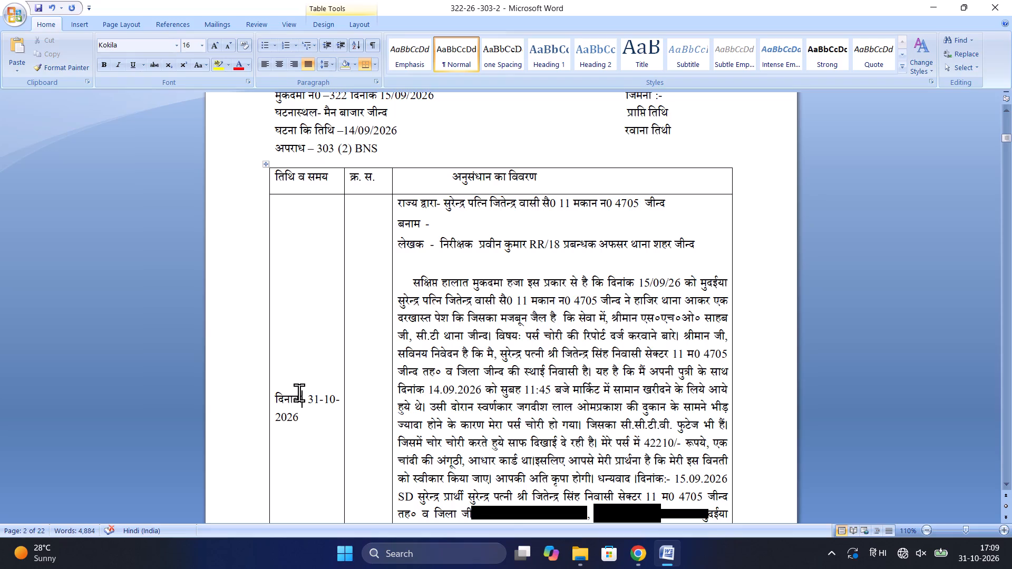
key(Left)
Review the case diary pages from the heading details through the table to the signature block.
scroll(538, 386, up, 11)
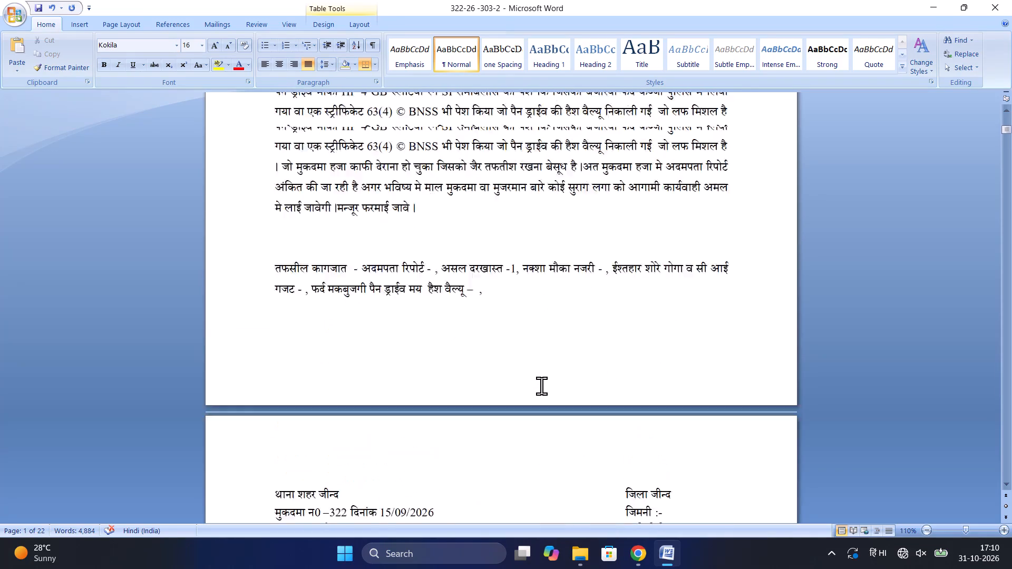
scroll(541, 386, up, 2)
scroll(541, 386, down, 20)
scroll(541, 386, down, 6)
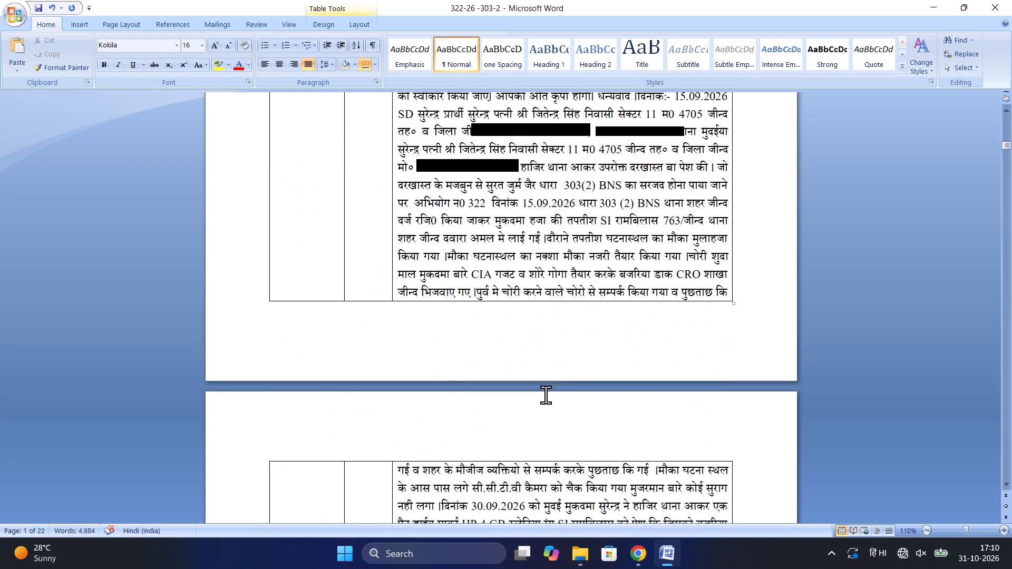
scroll(546, 393, down, 17)
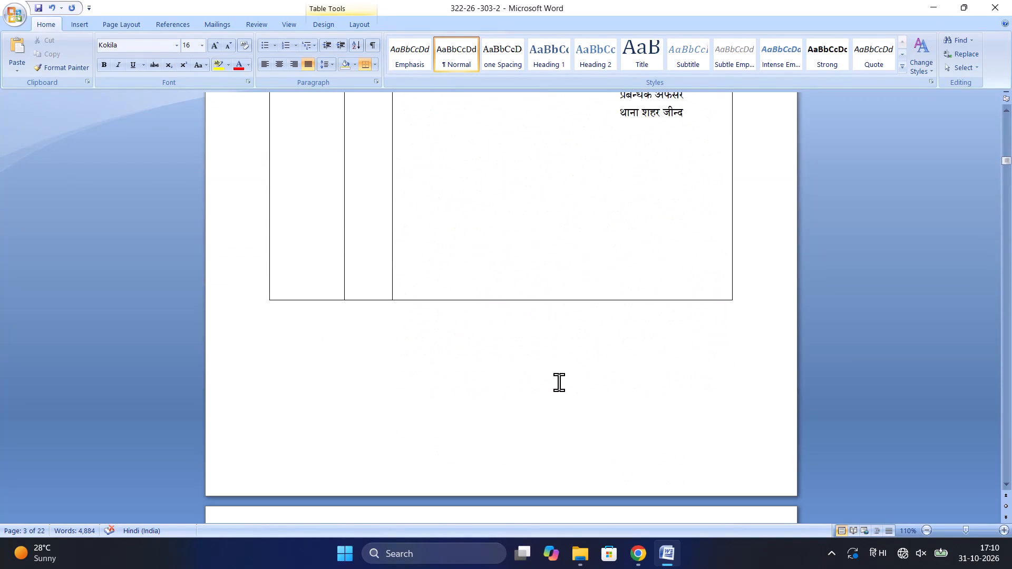
scroll(559, 382, down, 1)
scroll(559, 382, up, 20)
scroll(559, 382, up, 9)
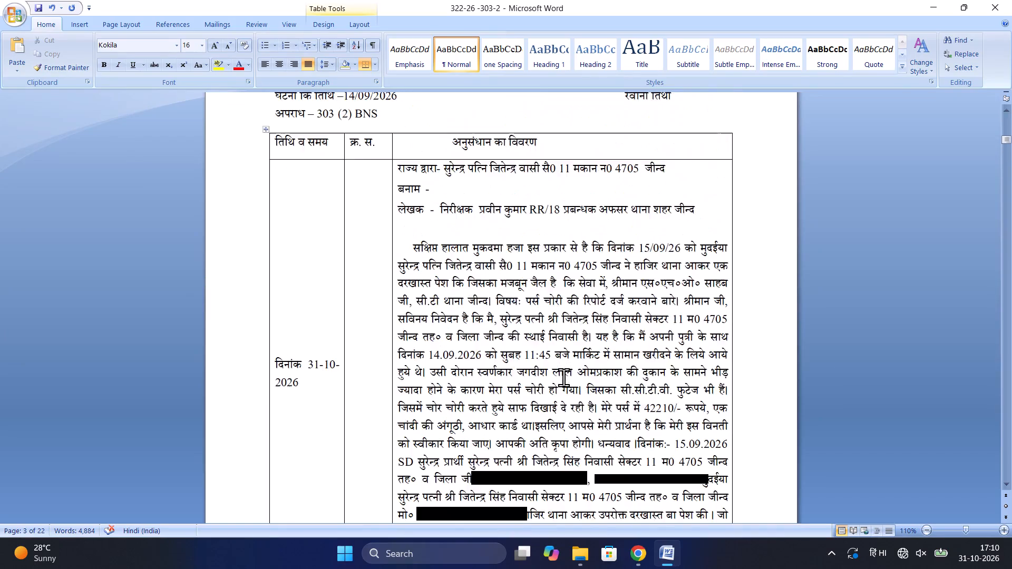
scroll(563, 377, up, 8)
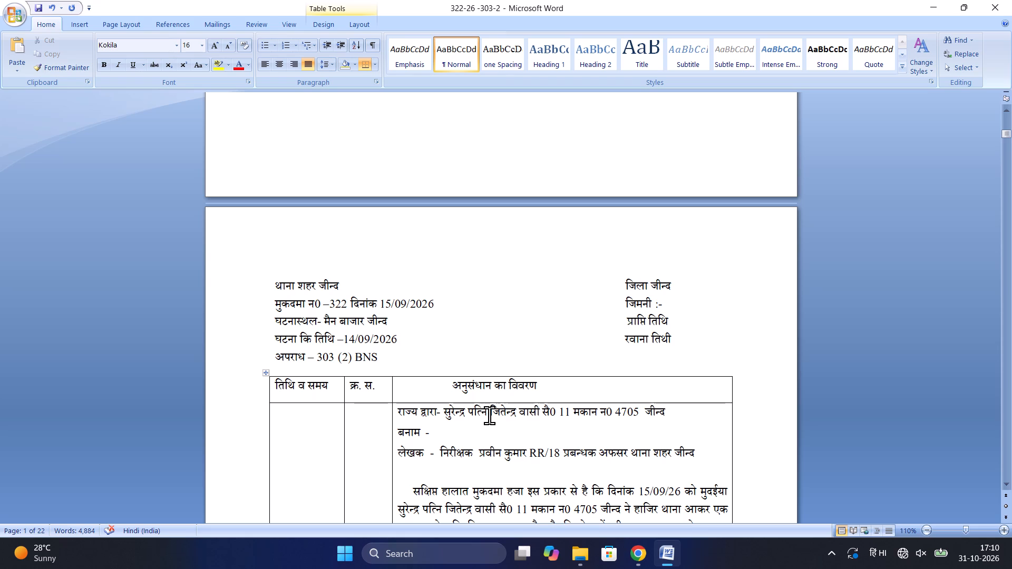
scroll(467, 410, down, 5)
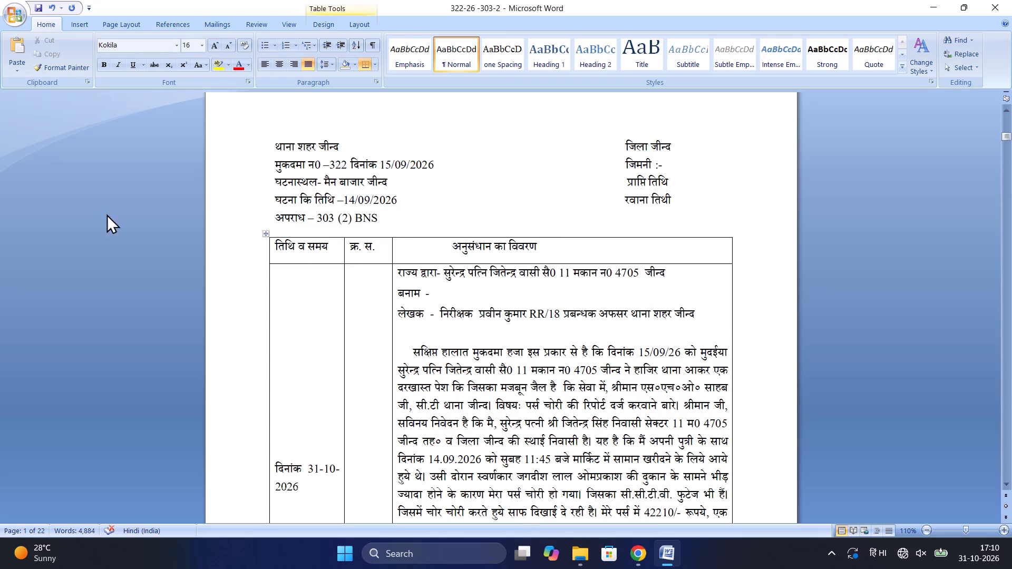
Select the case diary from its heading details through the signature block, save the document and clear the selection.
drag(274, 105, 697, 558)
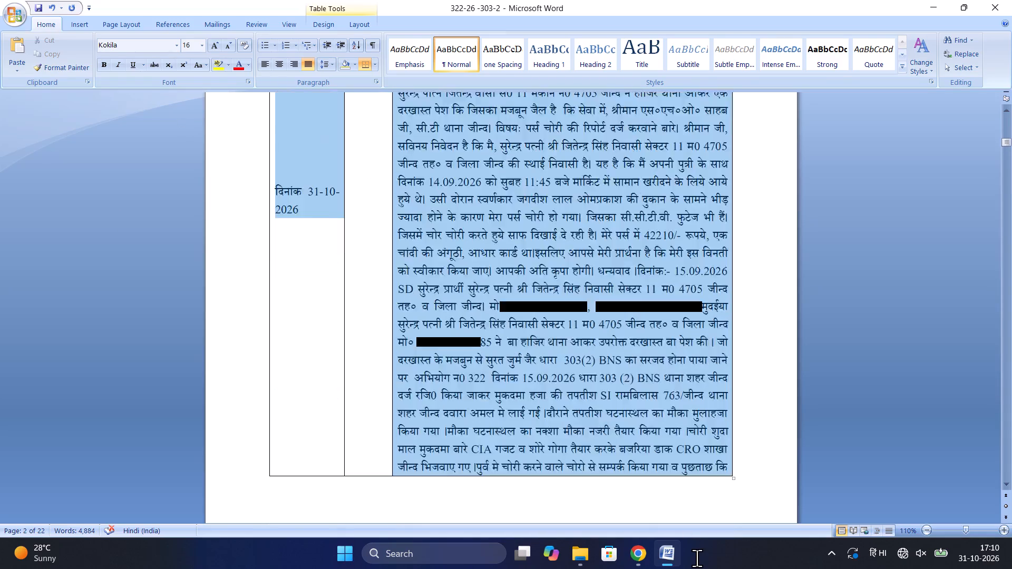
drag(697, 558, 677, 521)
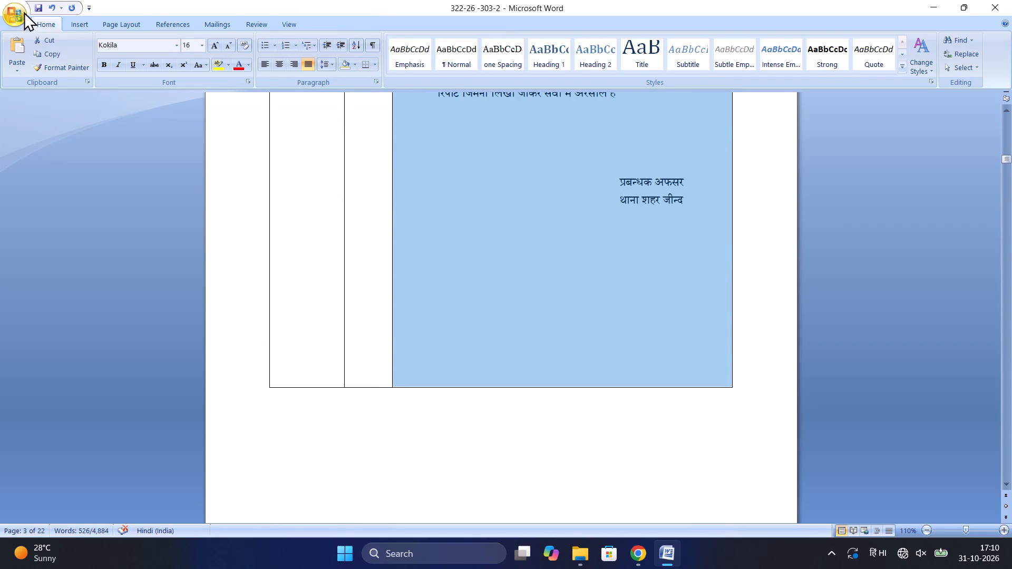
click(37, 5)
click(435, 286)
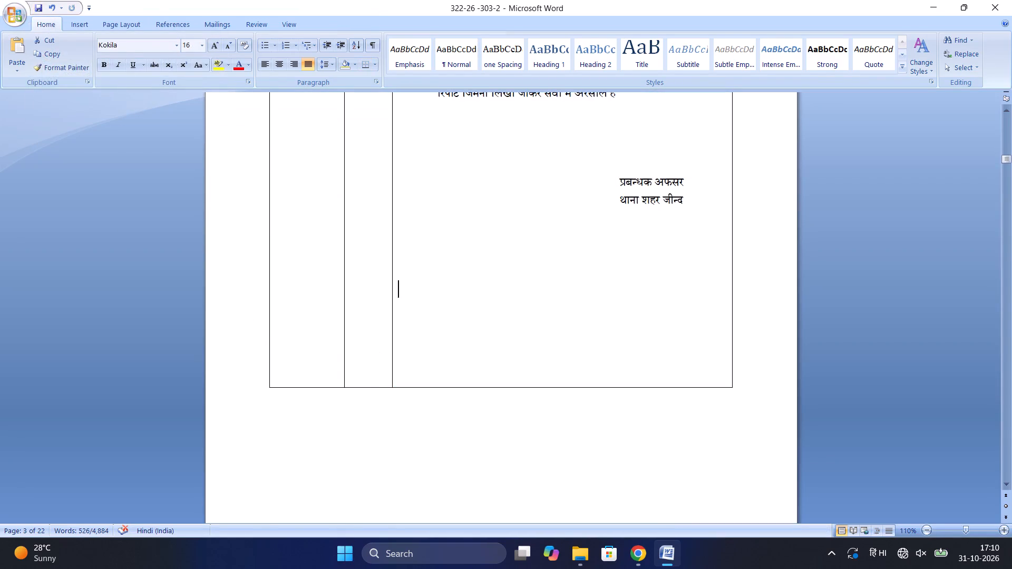
Add a closing । after है at the end of the forwarding note रिपोर्ट जिमनी लिखी जाकर सेवा में अरसाल है.
scroll(440, 319, up, 7)
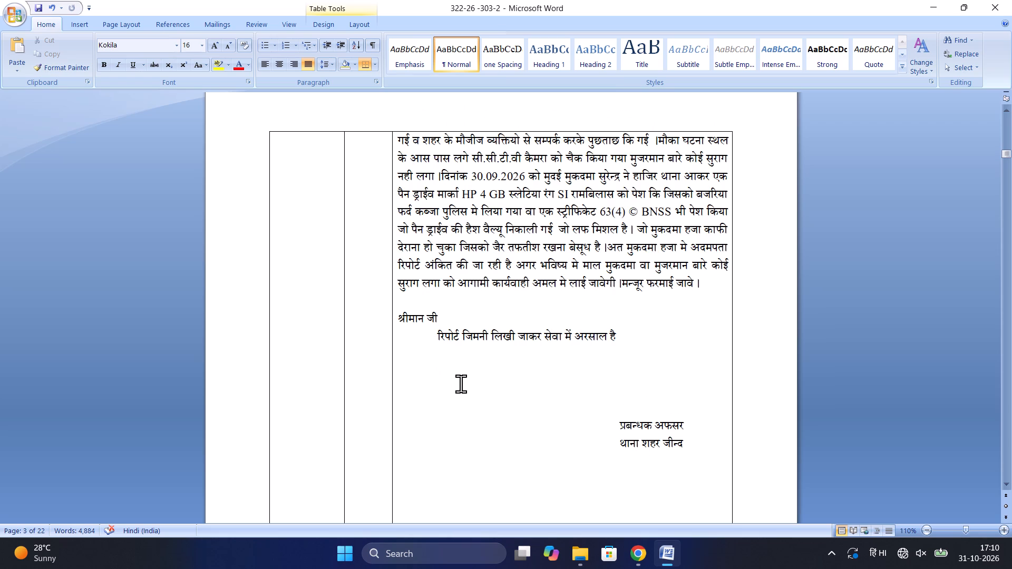
click(618, 335)
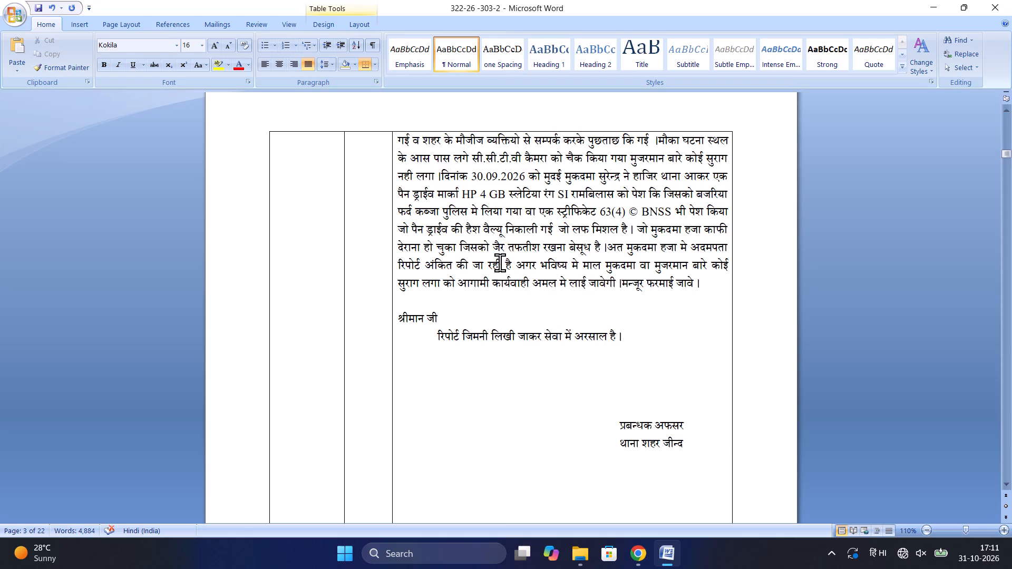
Print only the case diary's first page, with the heading details, as the current page on the HP LaserJet Tank 1020.
scroll(494, 273, up, 4)
scroll(494, 273, up, 20)
scroll(494, 273, up, 3)
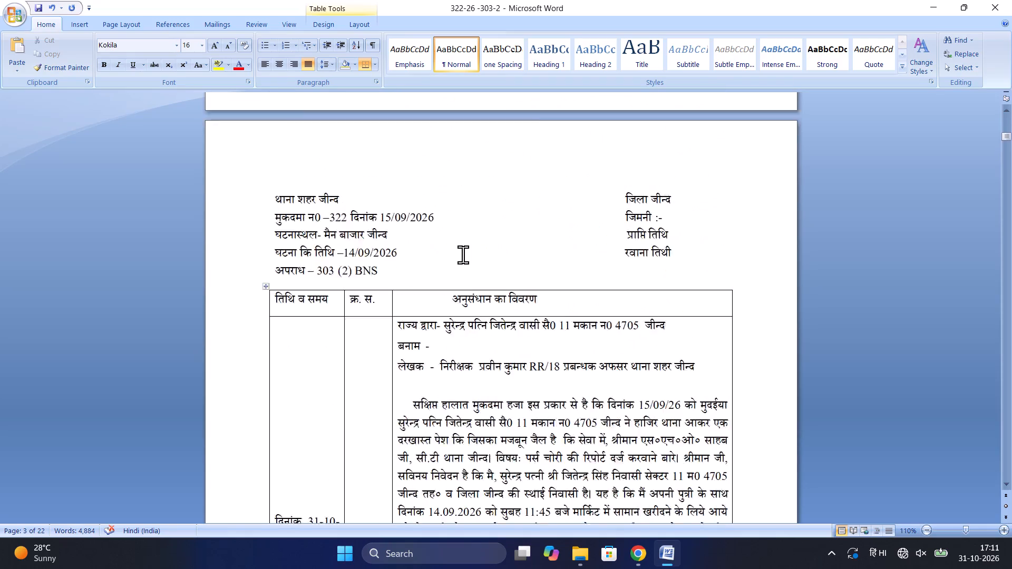
scroll(463, 254, up, 3)
scroll(610, 443, down, 4)
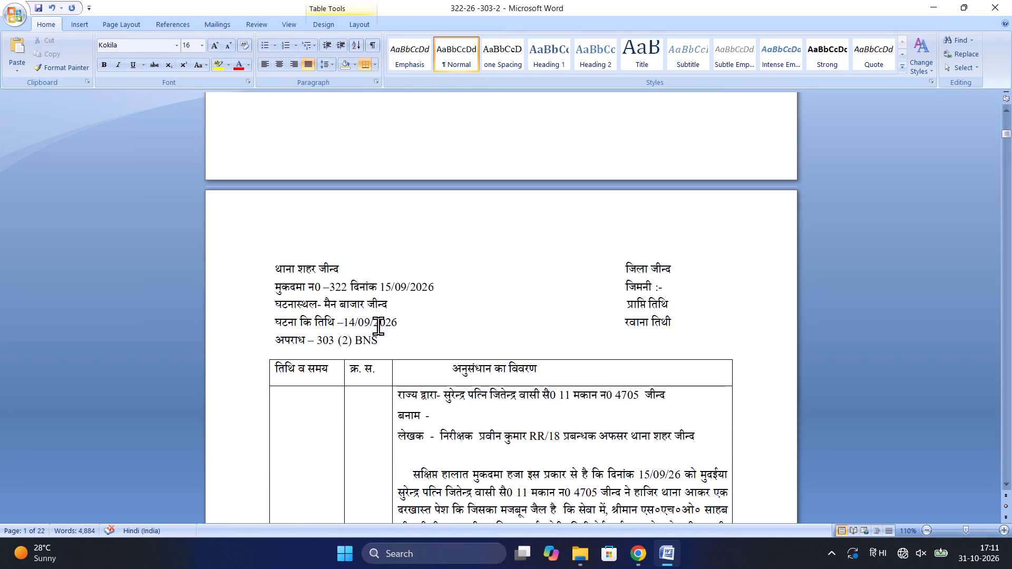
click(366, 317)
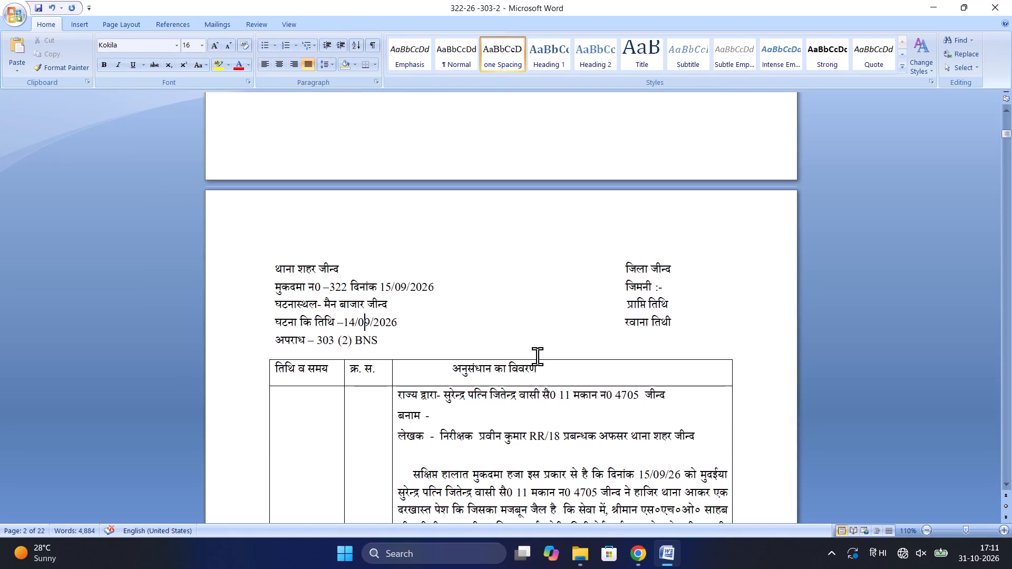
key(ctrl+p)
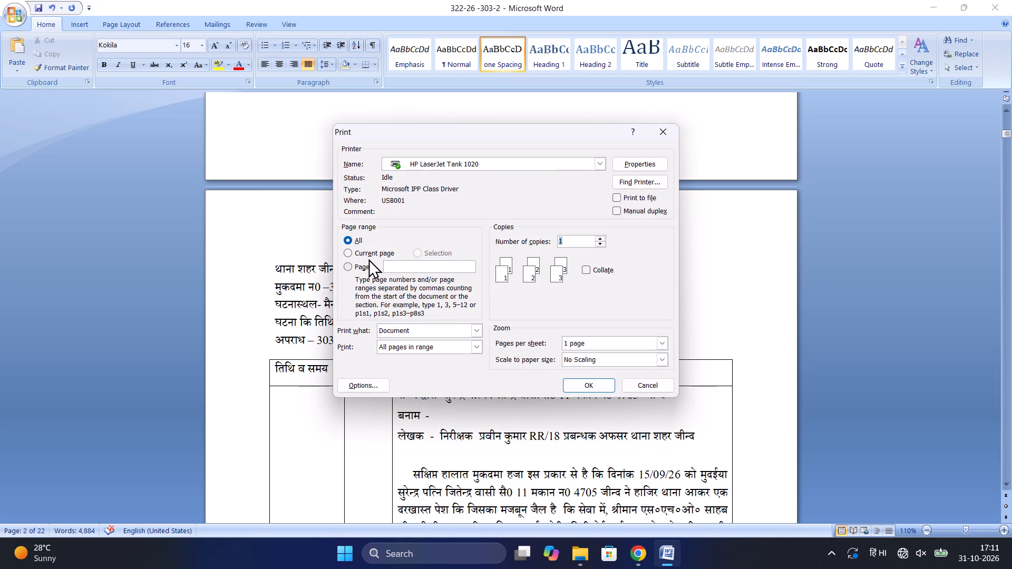
click(364, 254)
click(600, 384)
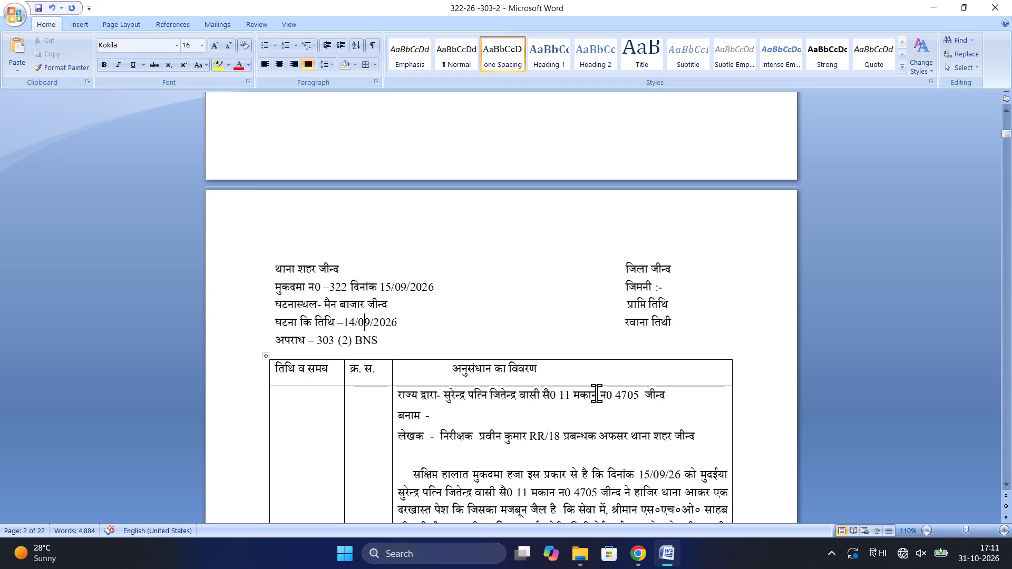
Print only the case diary's second page, with the forwarding note, as the current page on the HP LaserJet Tank 1020.
scroll(820, 426, down, 12)
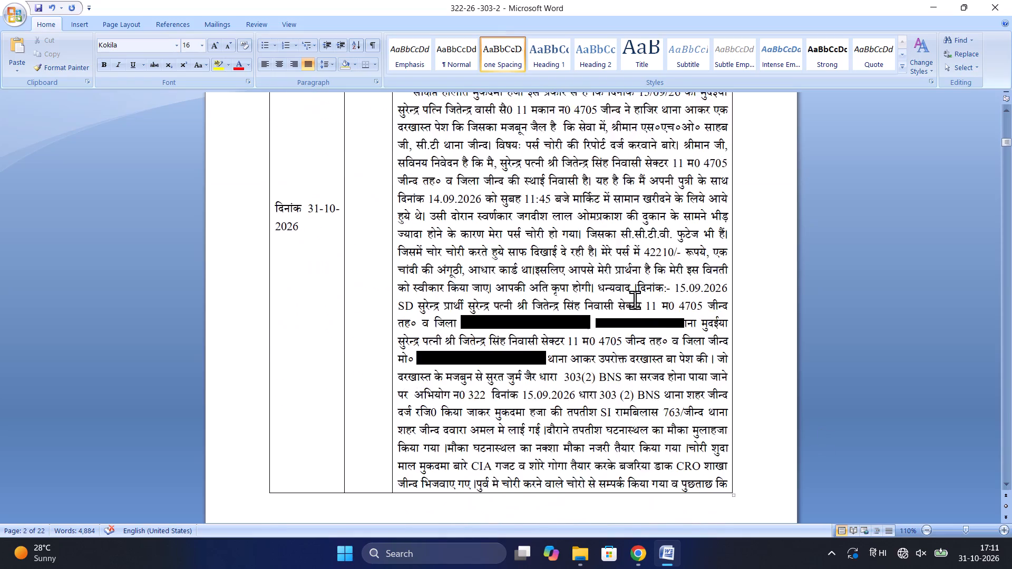
scroll(635, 300, down, 10)
click(595, 345)
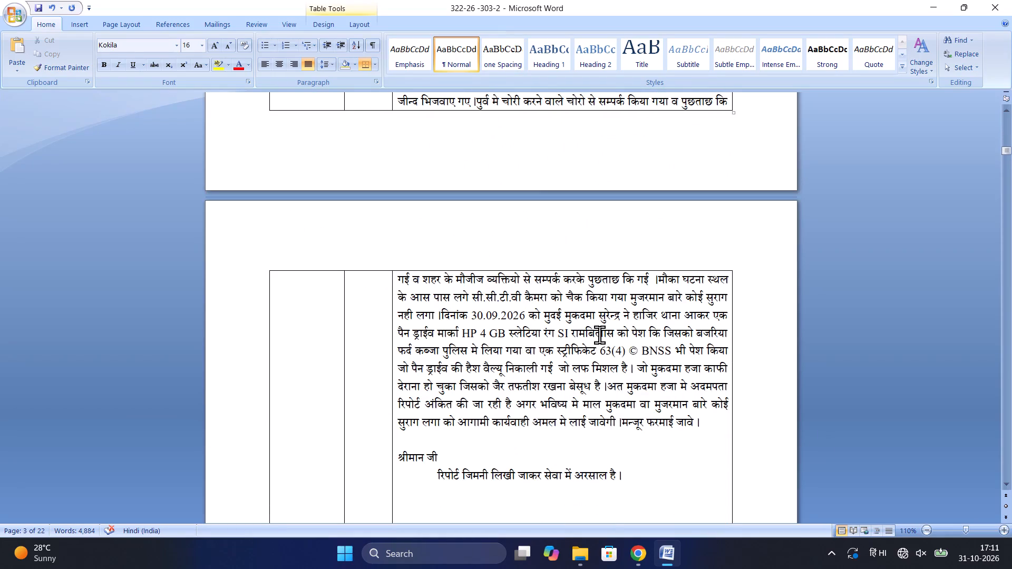
key(ctrl+p)
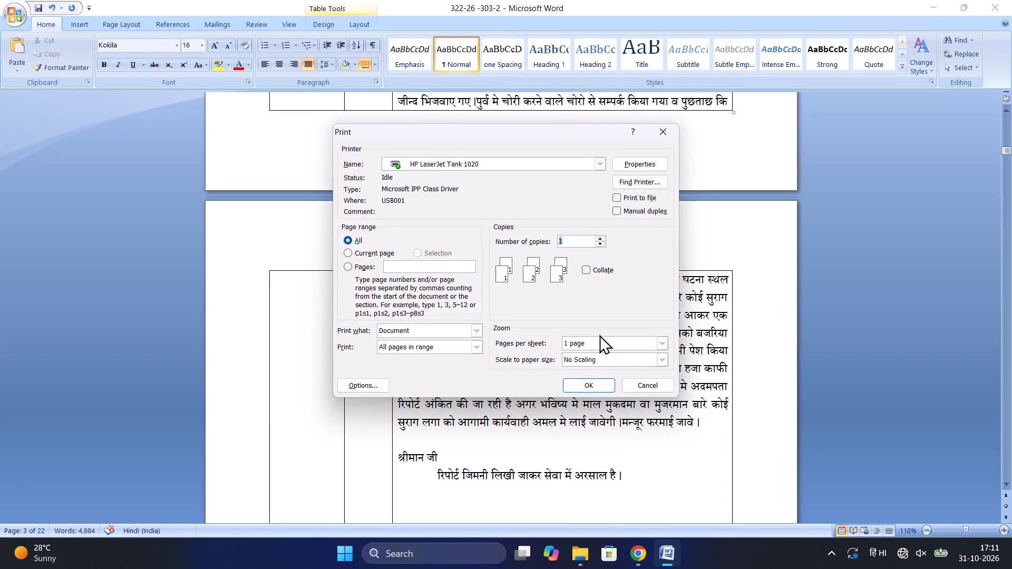
click(346, 252)
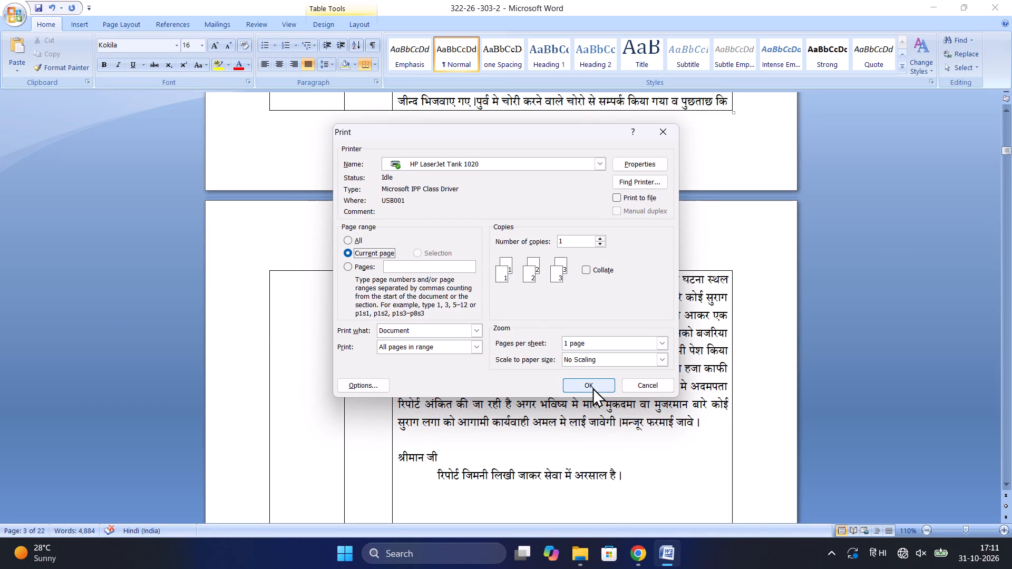
click(592, 387)
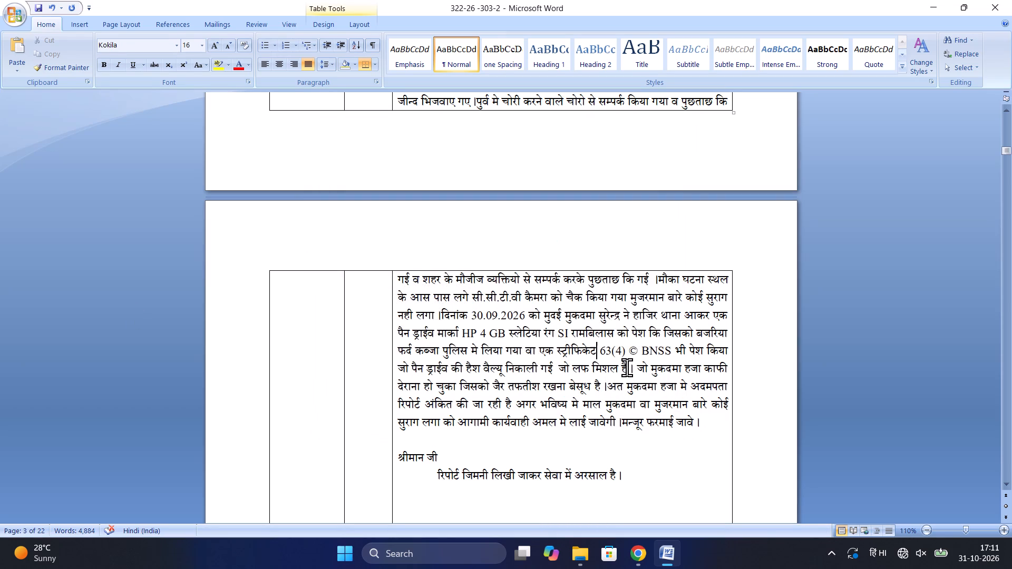
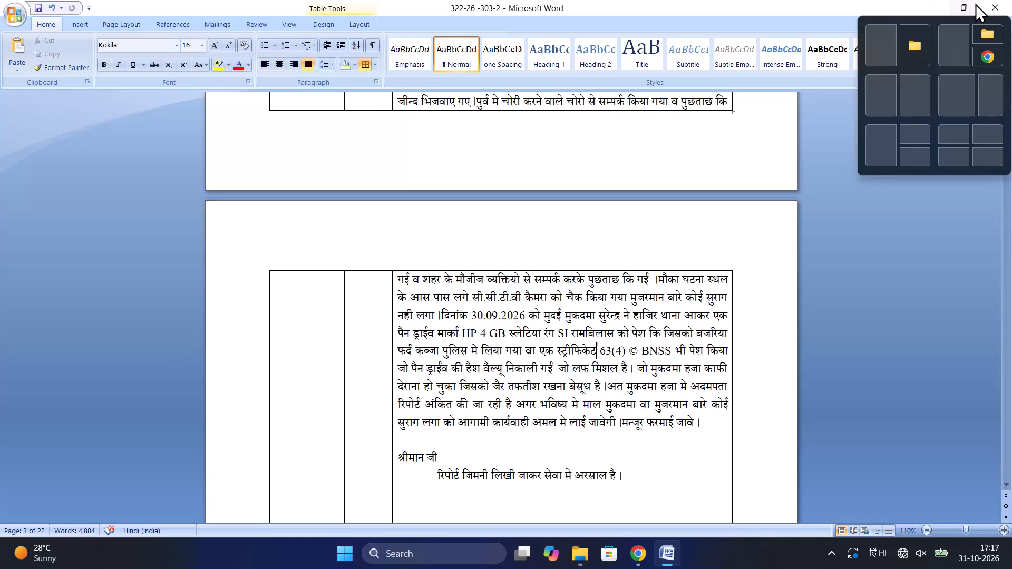
Copy the first page's whole case report, from its opening line सक्षिप्त हालात मुकदमा हजा through the तफसील कागजात document list.
scroll(0, 0, up, 1)
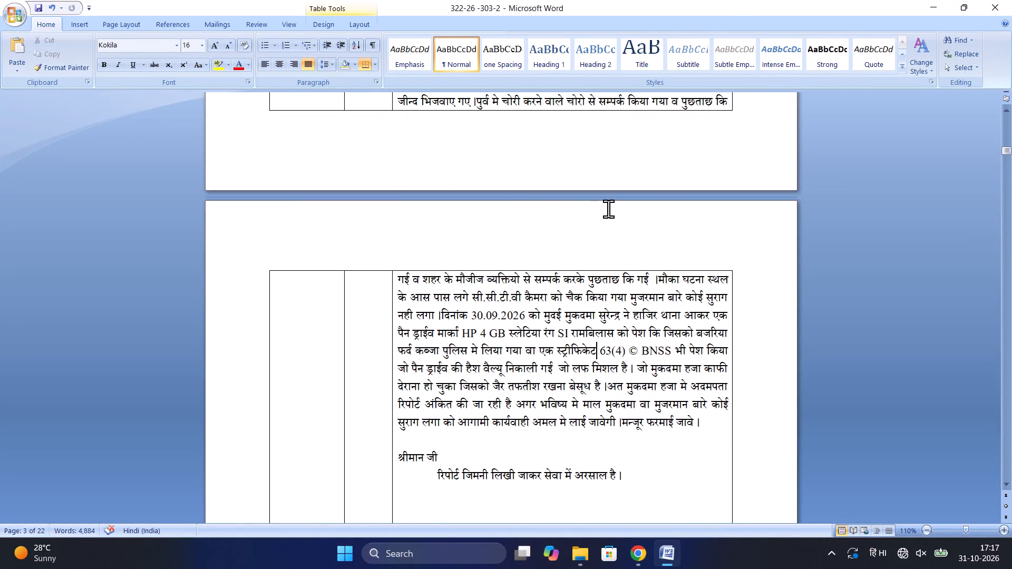
scroll(564, 248, up, 15)
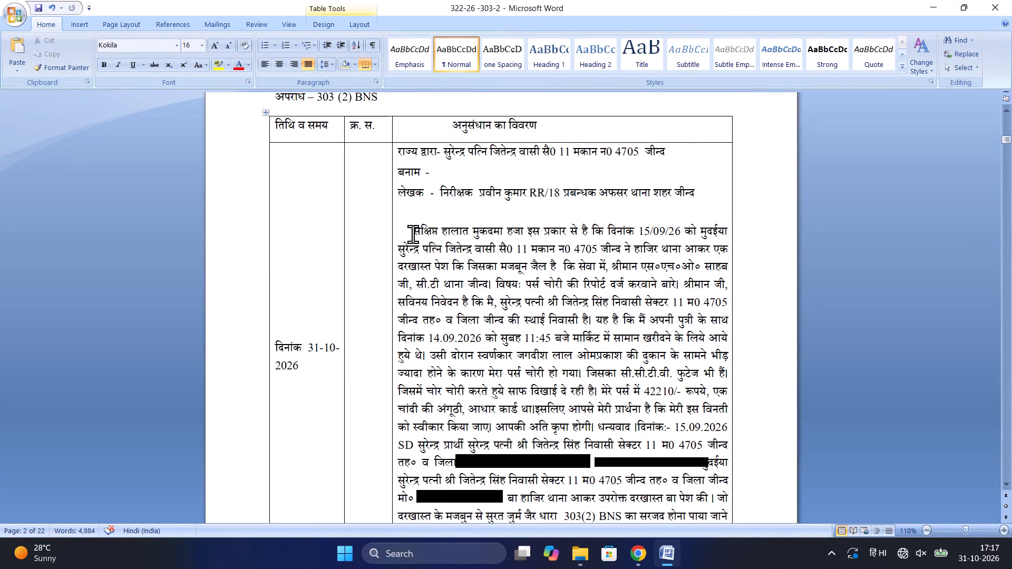
scroll(572, 271, up, 20)
scroll(572, 271, up, 6)
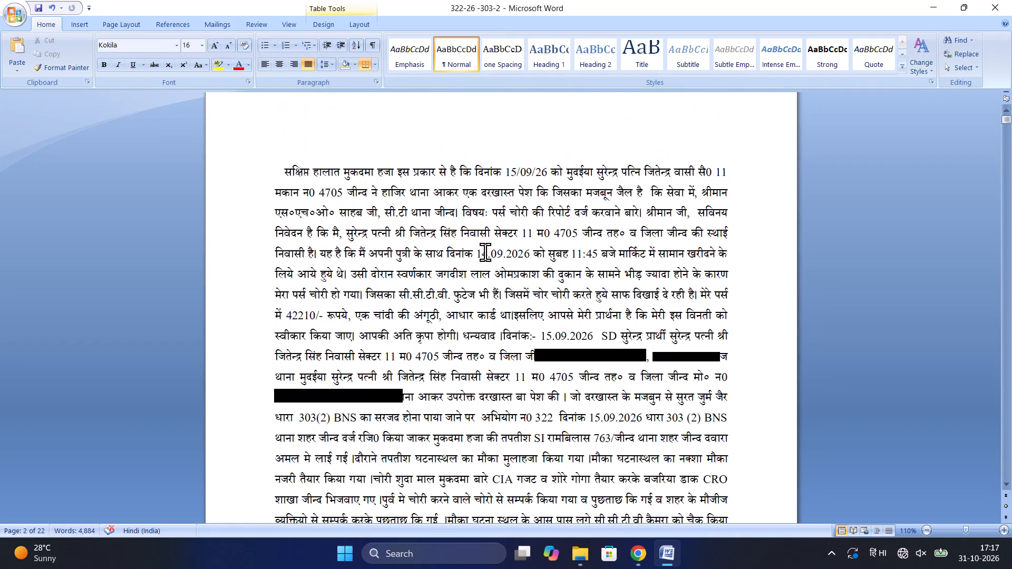
drag(284, 170, 571, 523)
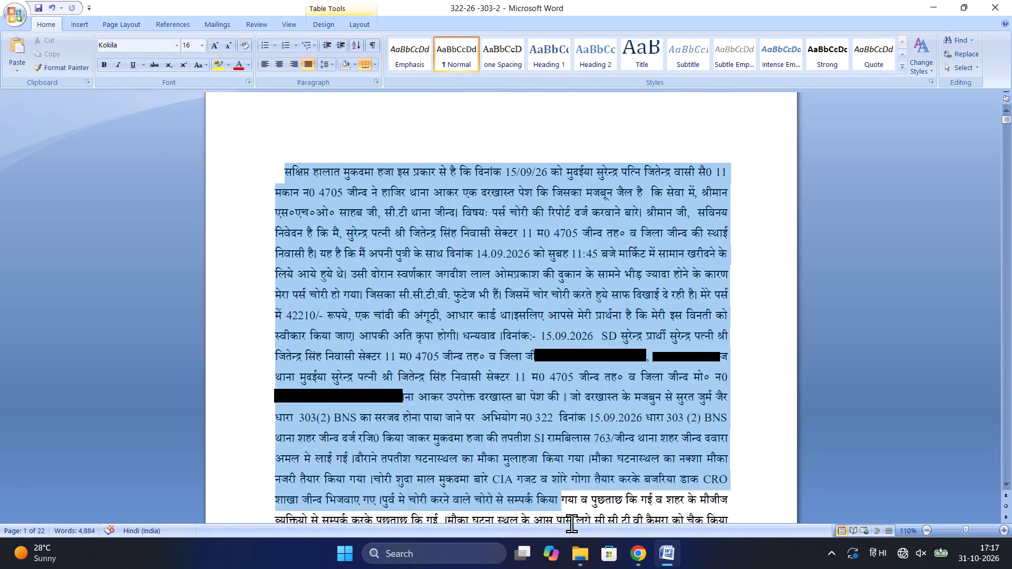
drag(571, 523, 545, 324)
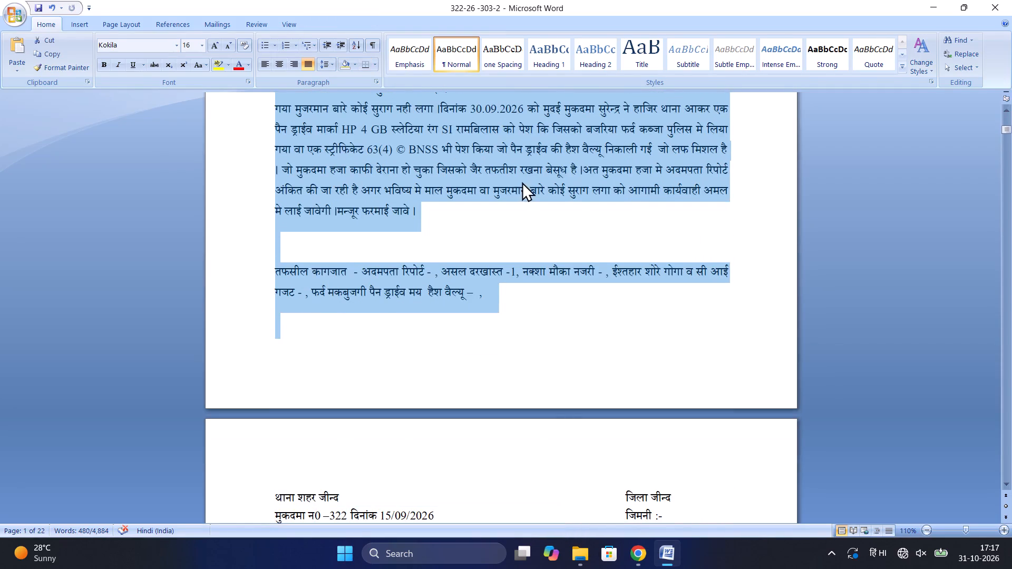
right_click(525, 171)
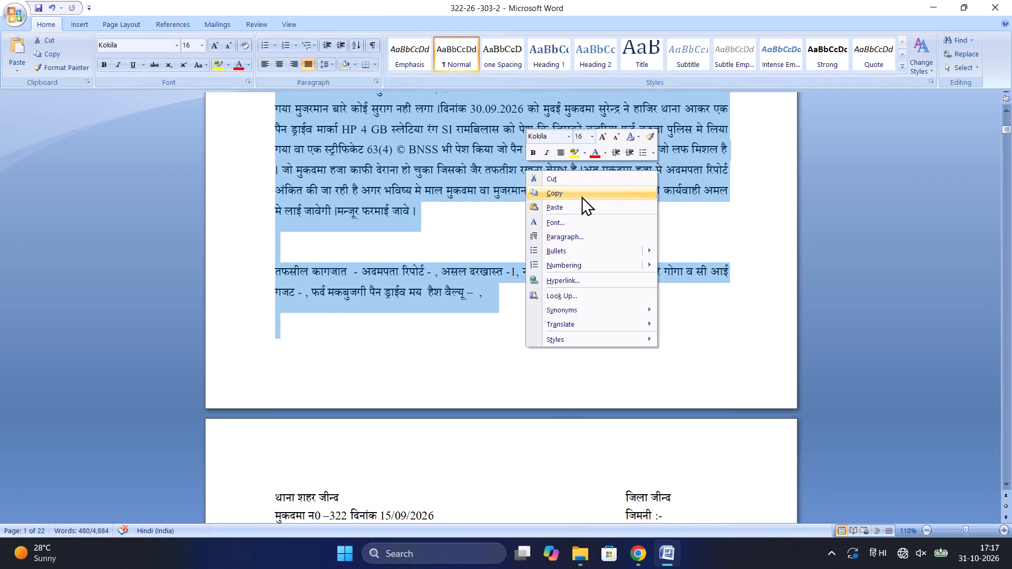
click(581, 193)
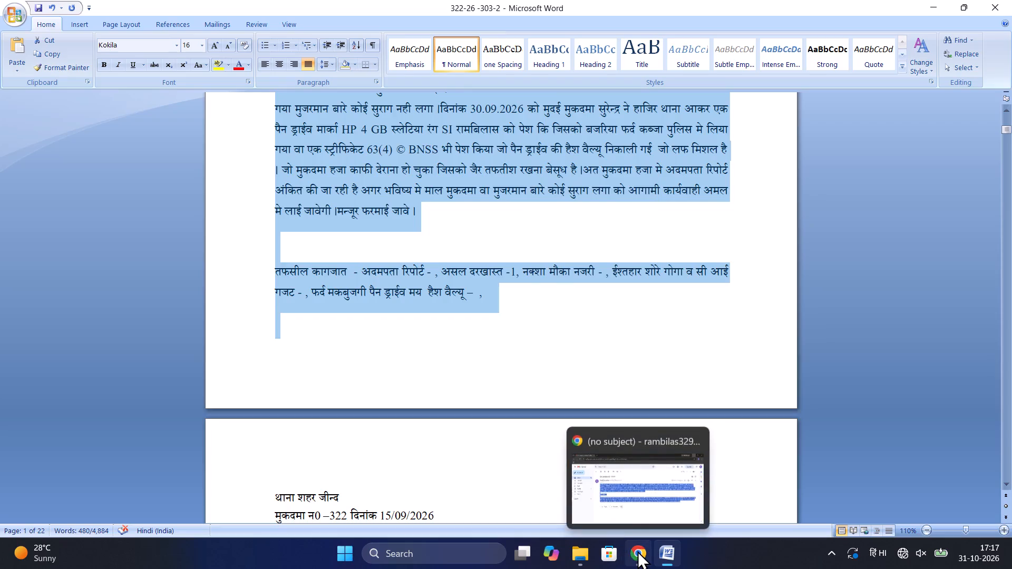
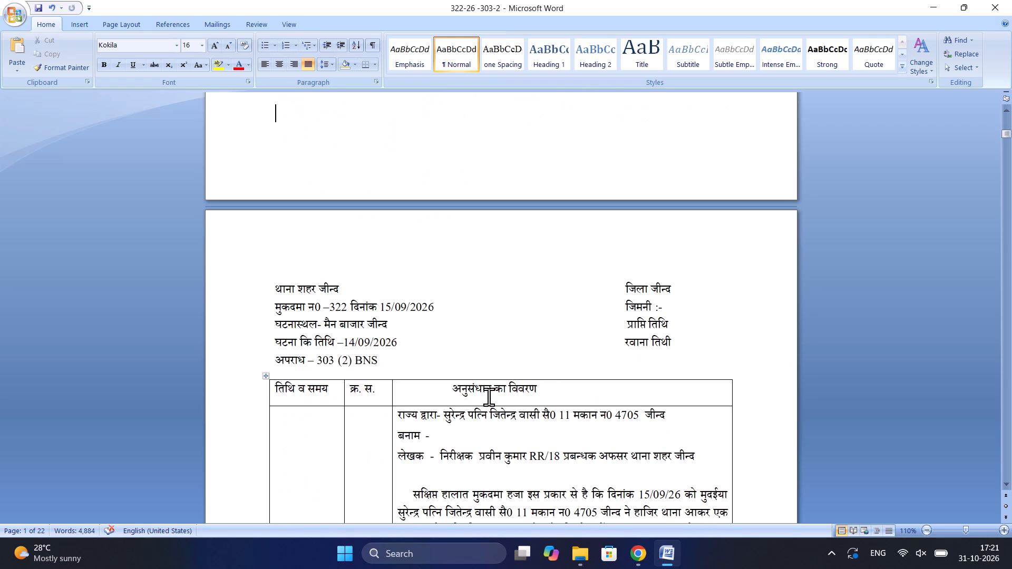
Open the print settings for the page with the थाना शहर जीन्द heading details and the start of the अनुसंधान का विवरण table.
scroll(498, 410, down, 2)
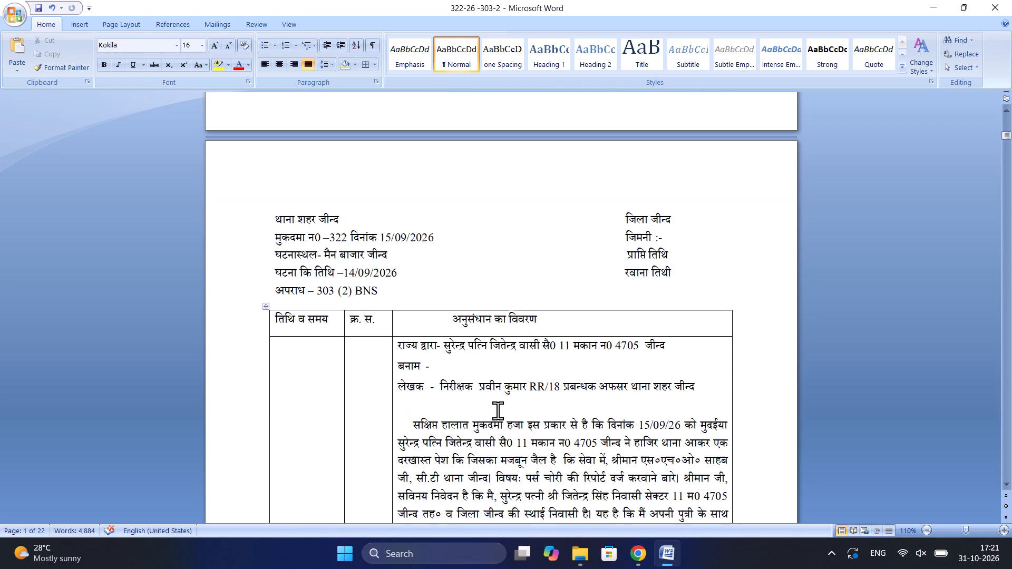
click(636, 434)
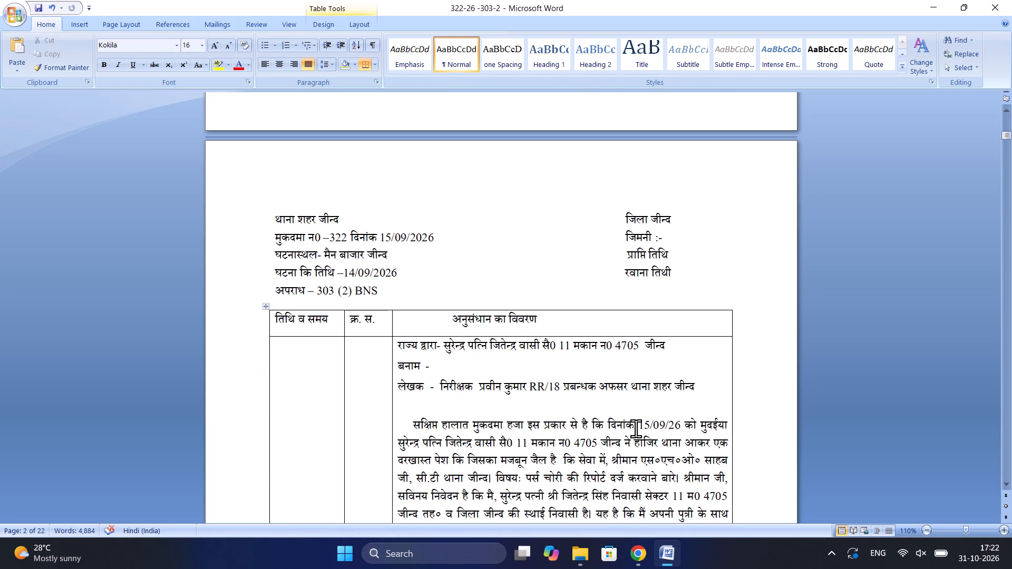
key(ctrl+p)
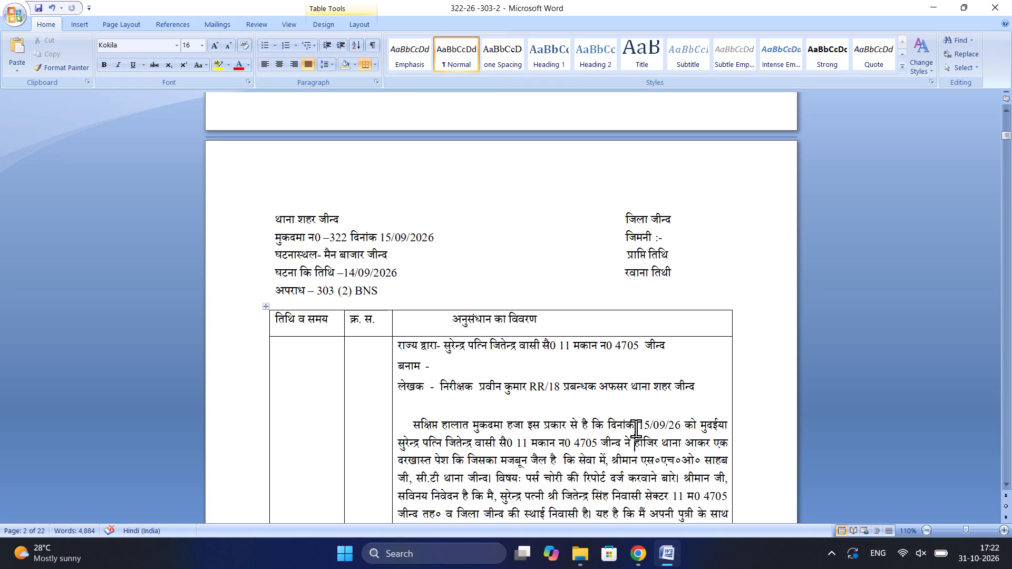
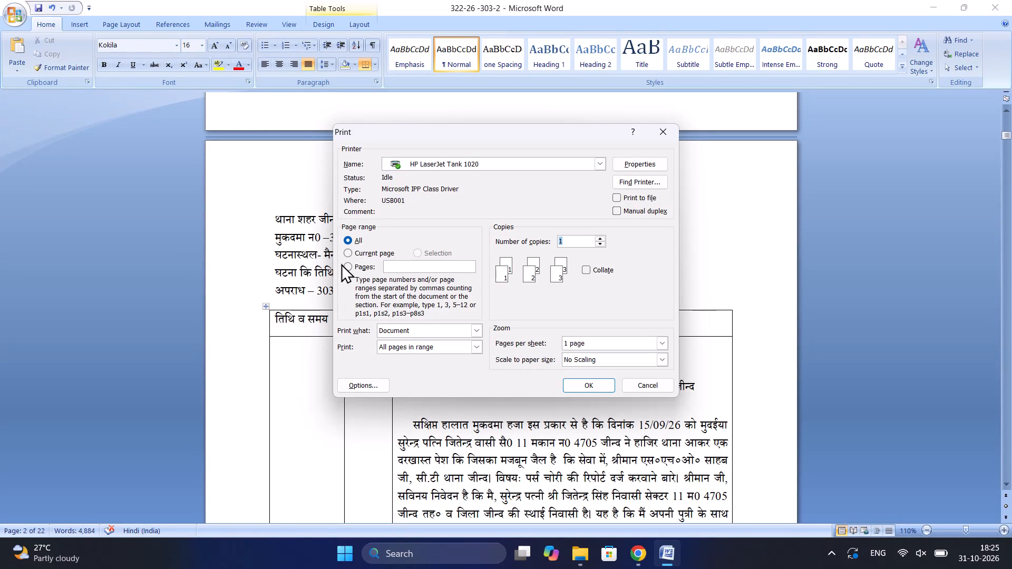
Print only the current page, one copy, on the HP LaserJet Tank 1020.
click(368, 251)
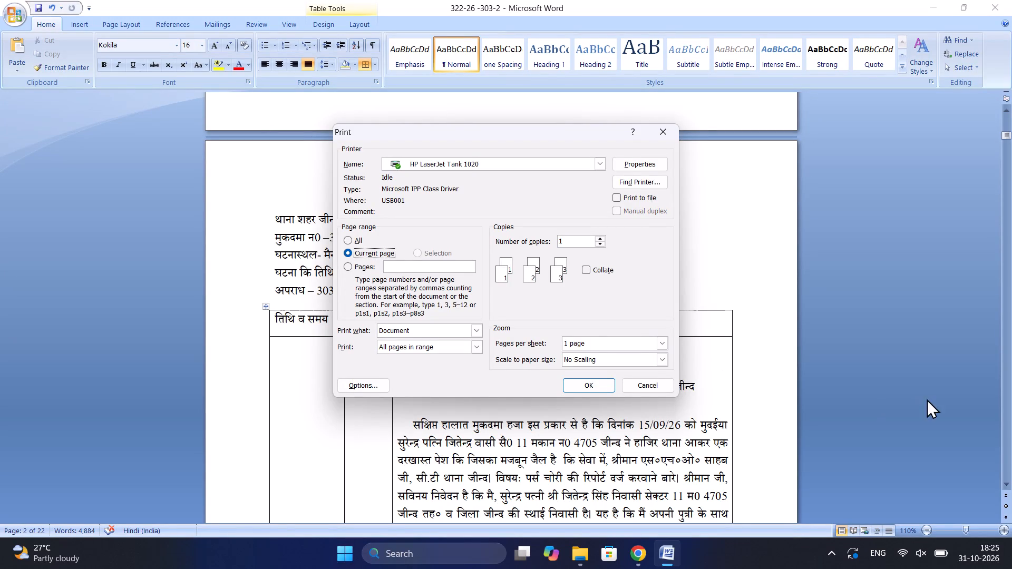
click(593, 384)
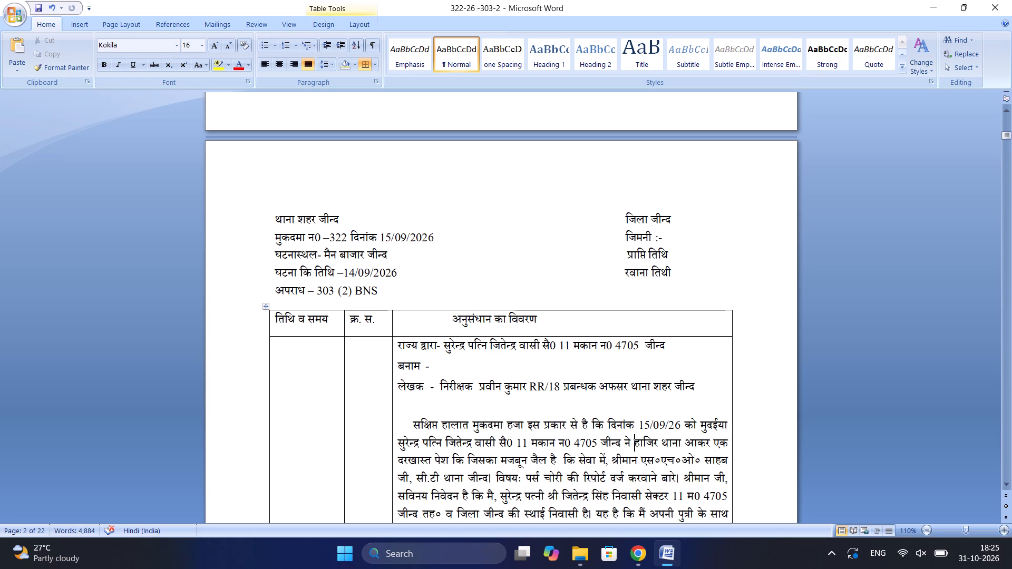
Print another single copy of the same current page with the थाना शहर जीन्द heading on the HP LaserJet Tank 1020.
key(ctrl+p)
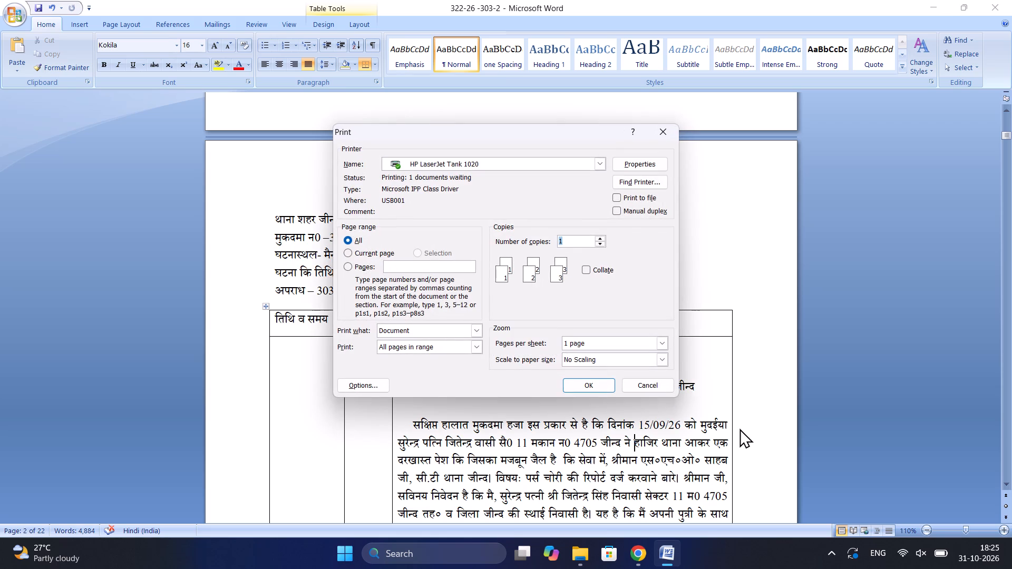
click(359, 254)
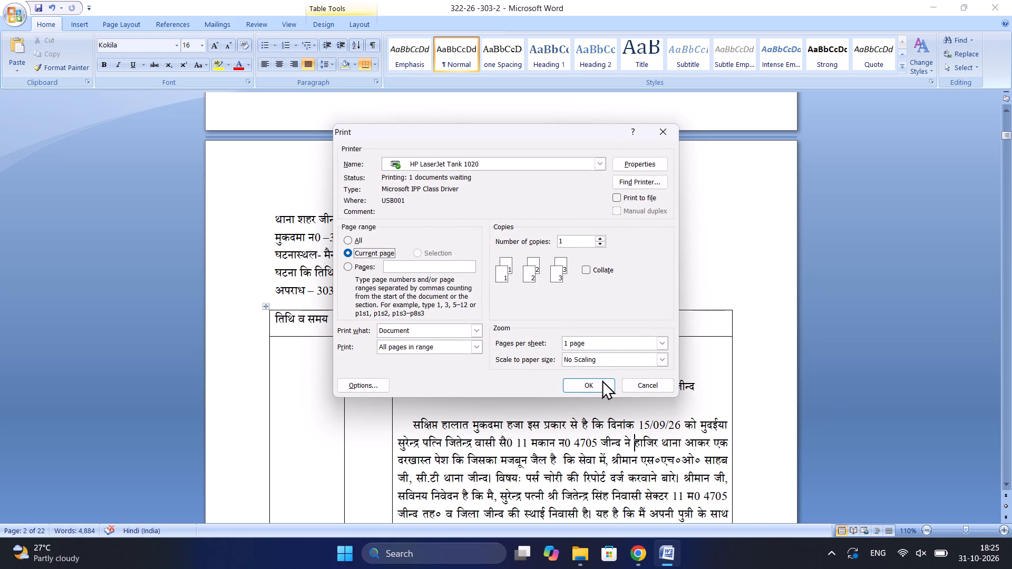
click(602, 380)
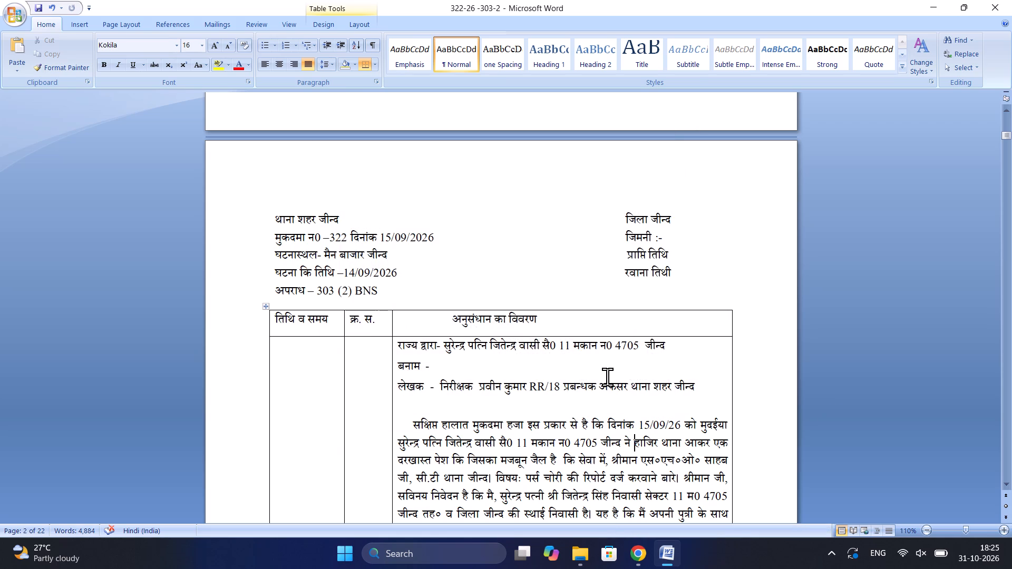
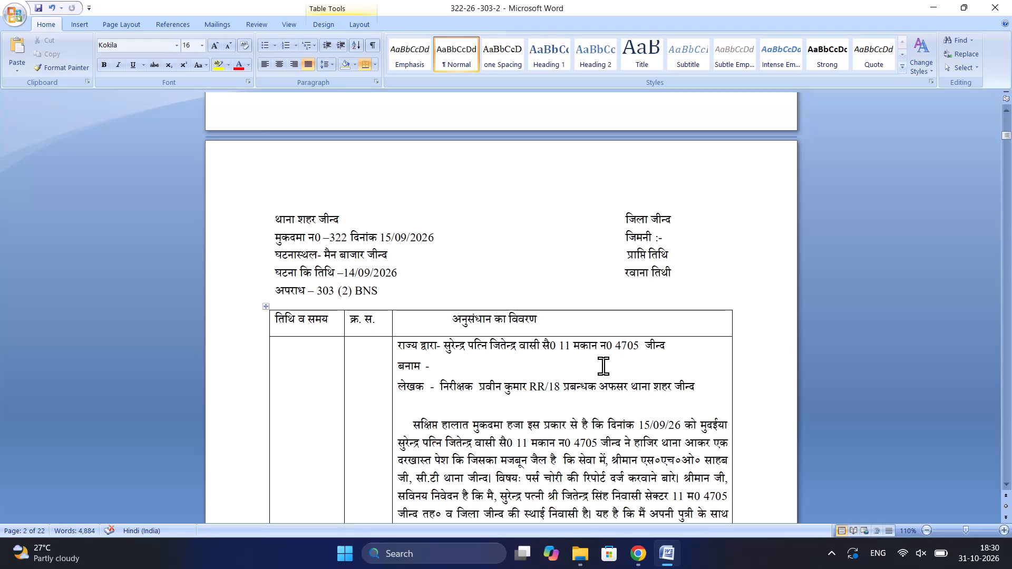
Print one more copy of only the current page, page 2 with the थाना शहर जीन्द heading, on the HP LaserJet Tank 1020.
key(ctrl+p)
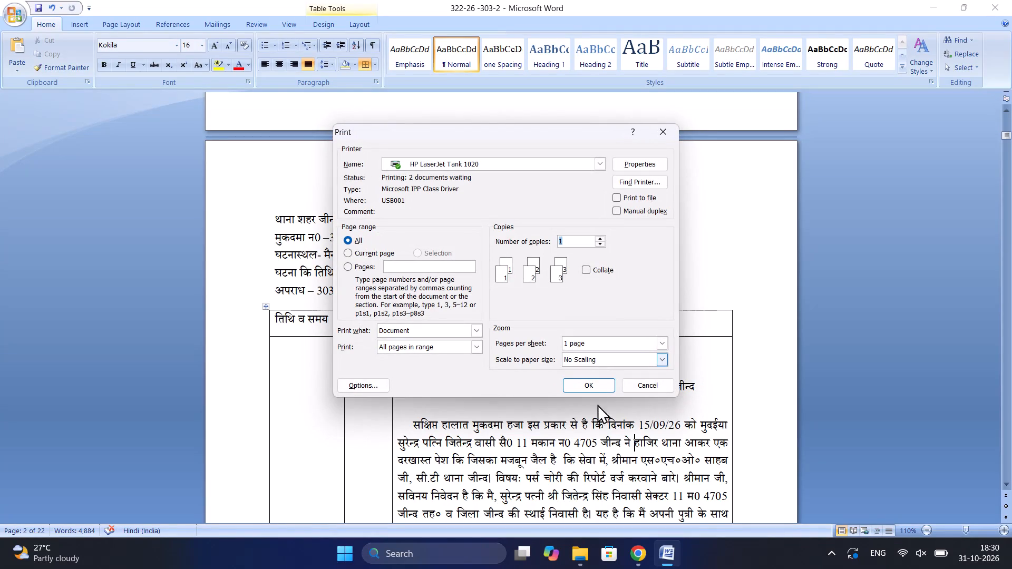
click(364, 251)
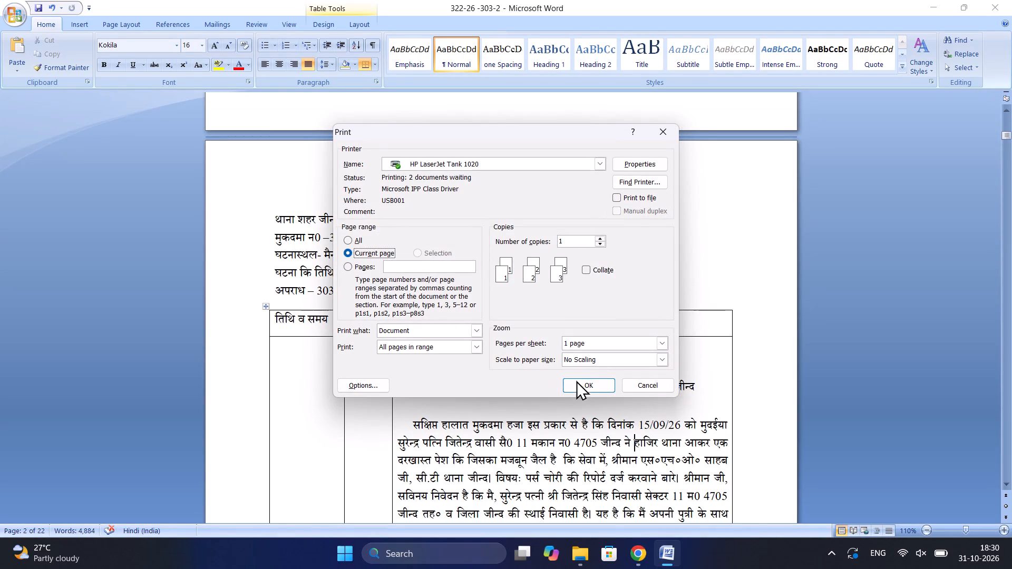
click(578, 385)
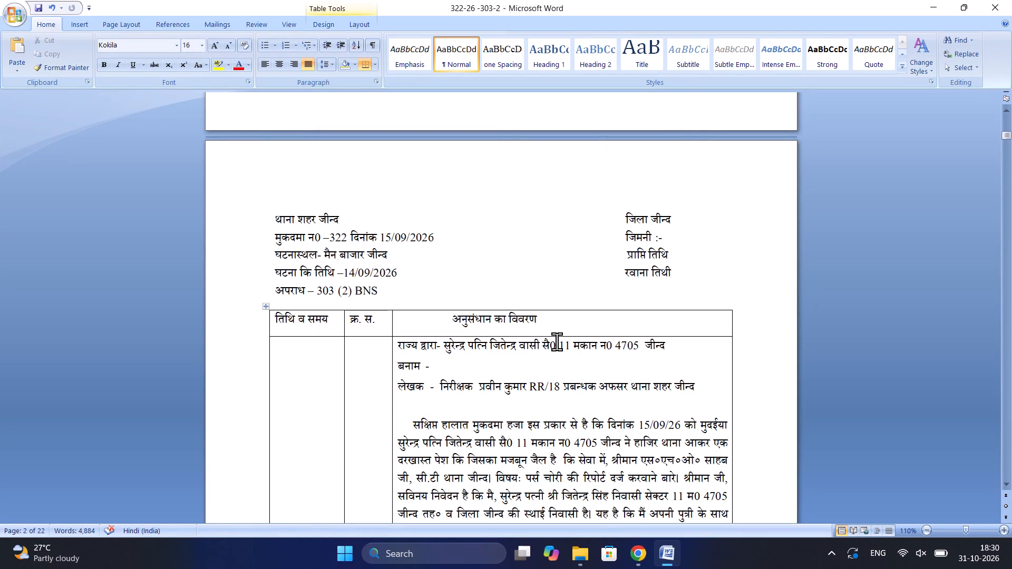
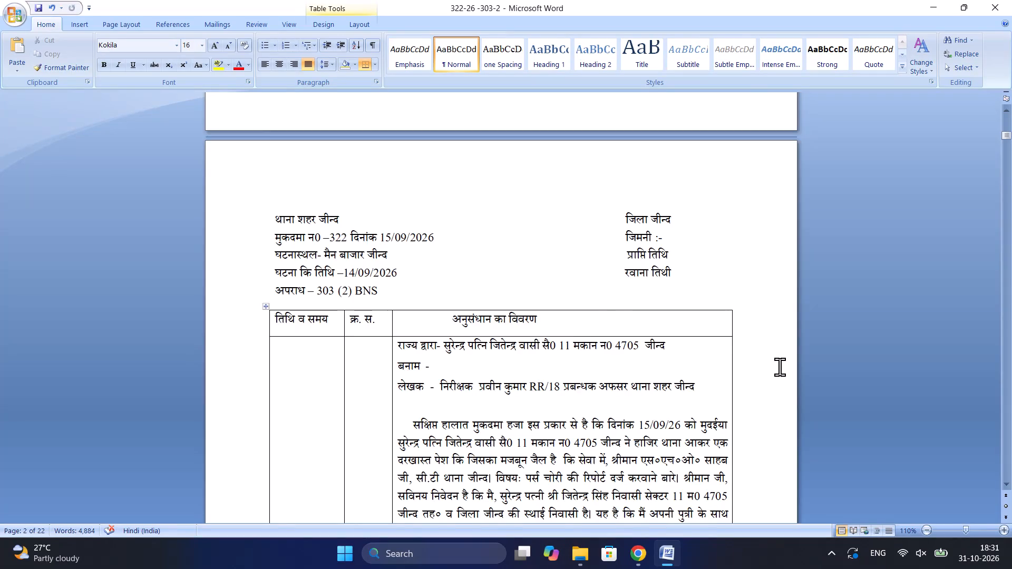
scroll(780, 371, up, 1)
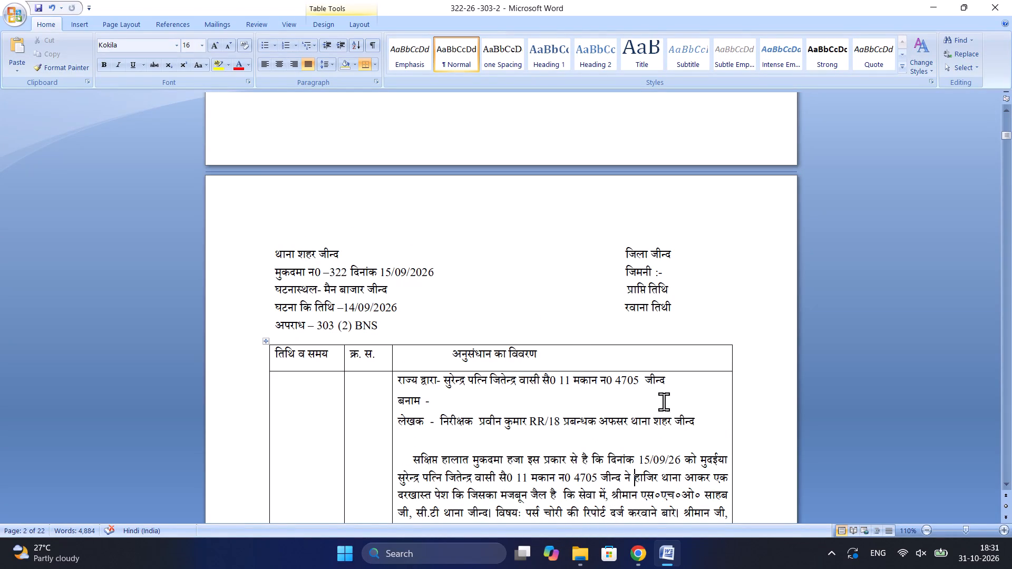
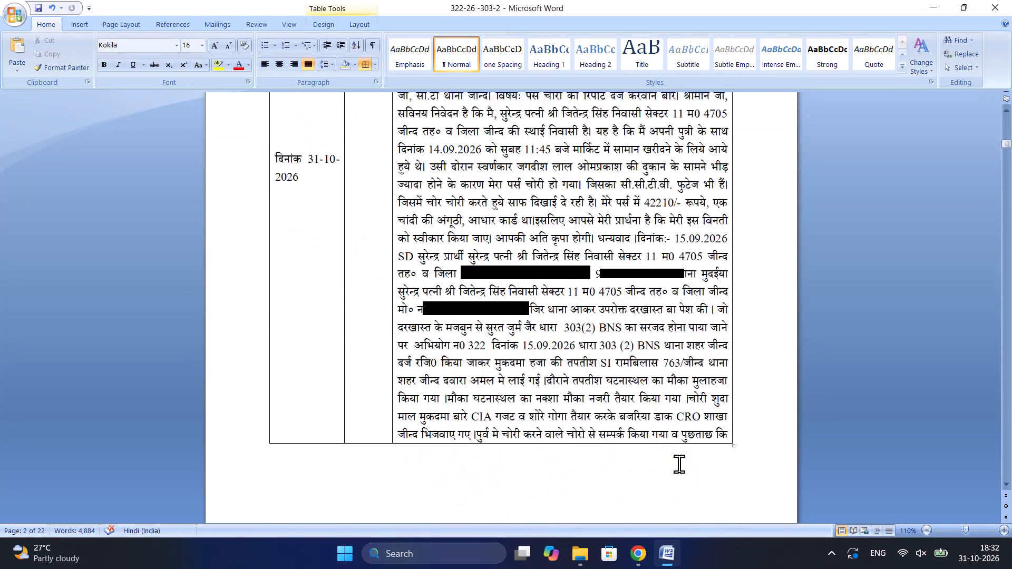
Print only the current page, page 3, containing the end of the case diary table.
click(542, 296)
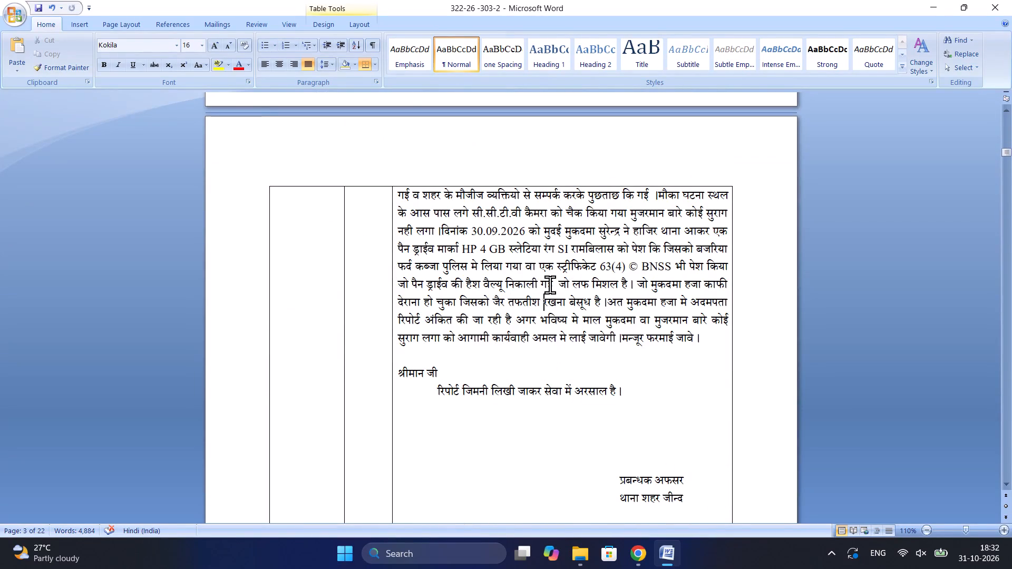
key(ctrl+p)
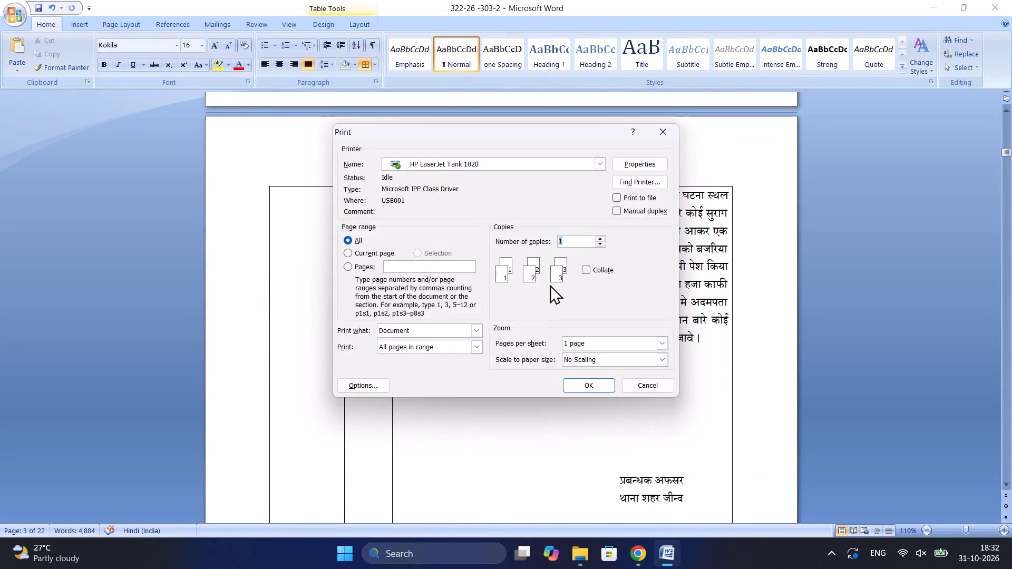
click(357, 253)
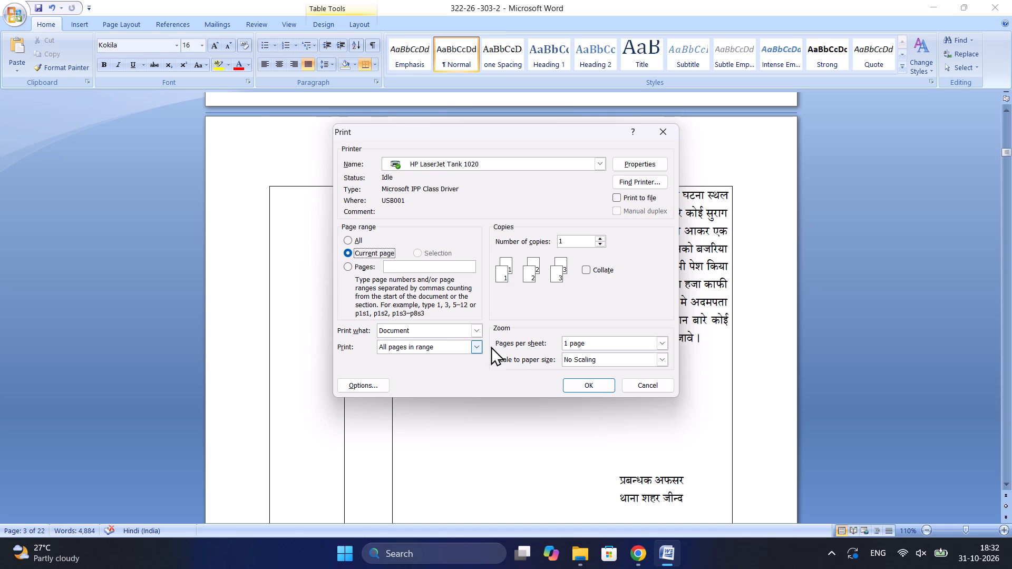
click(585, 388)
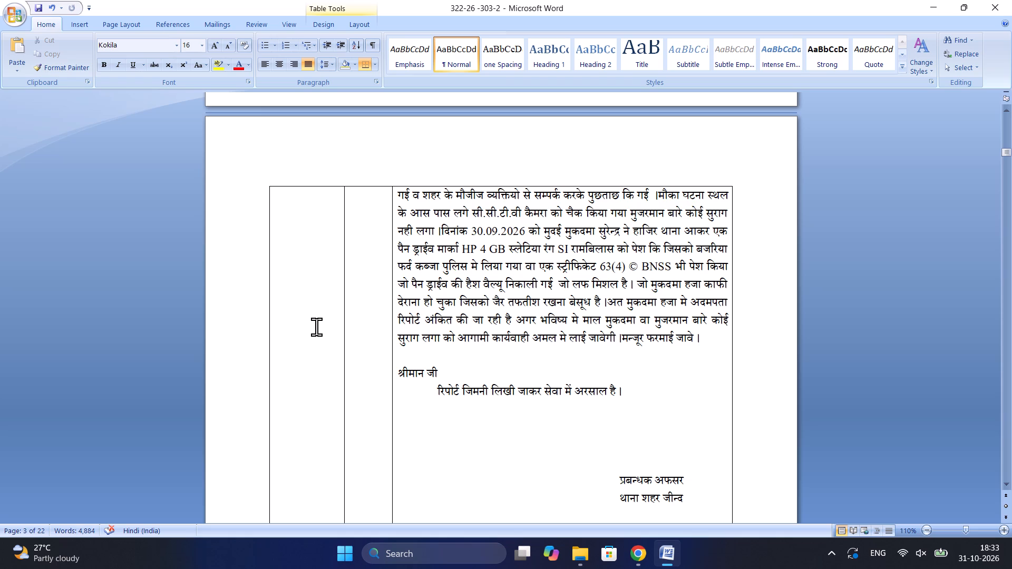
scroll(309, 326, up, 1)
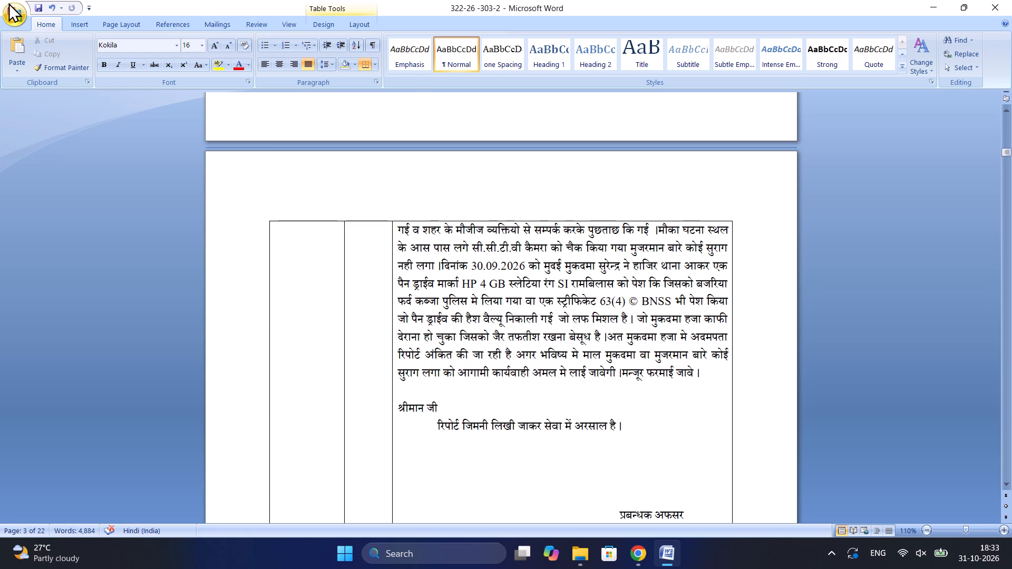
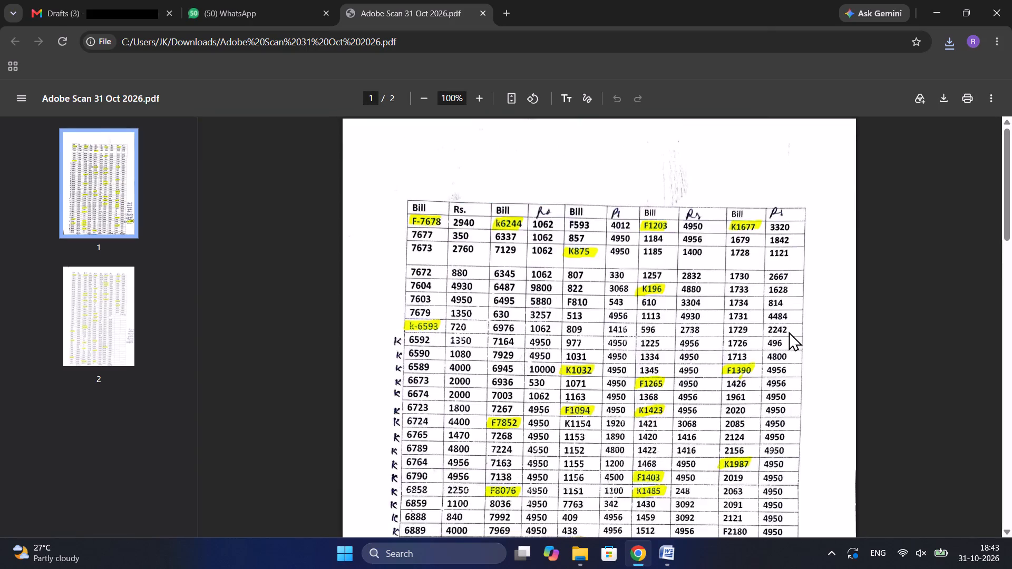
Open the print preview for the scanned bill list Adobe Scan 31 Oct 2026.pdf.
key(ctrl+p)
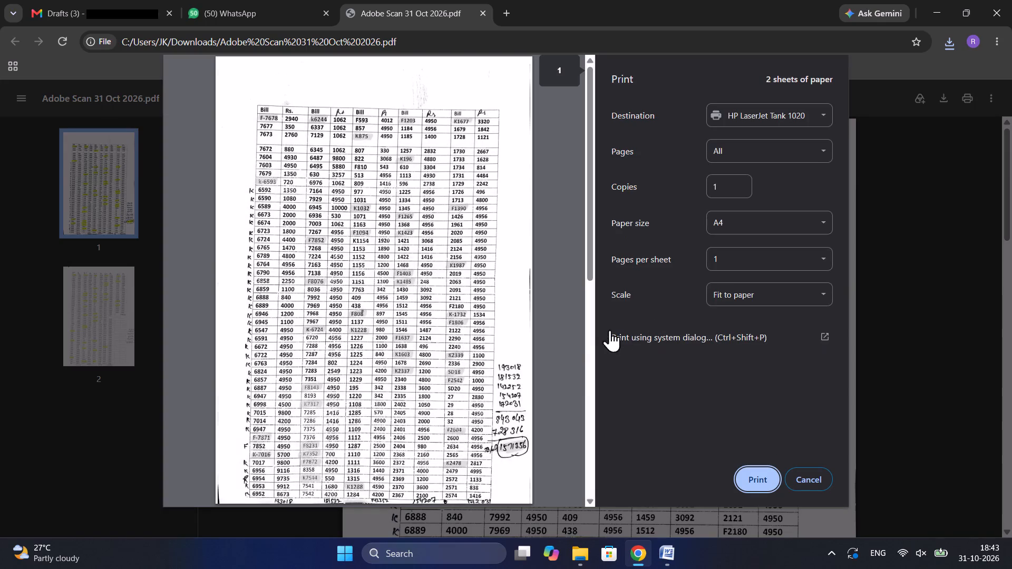
Print one A4 copy of both pages of the Adobe Scan 31 Oct 2026 PDF on the HP LaserJet Tank 1020.
scroll(578, 347, down, 2)
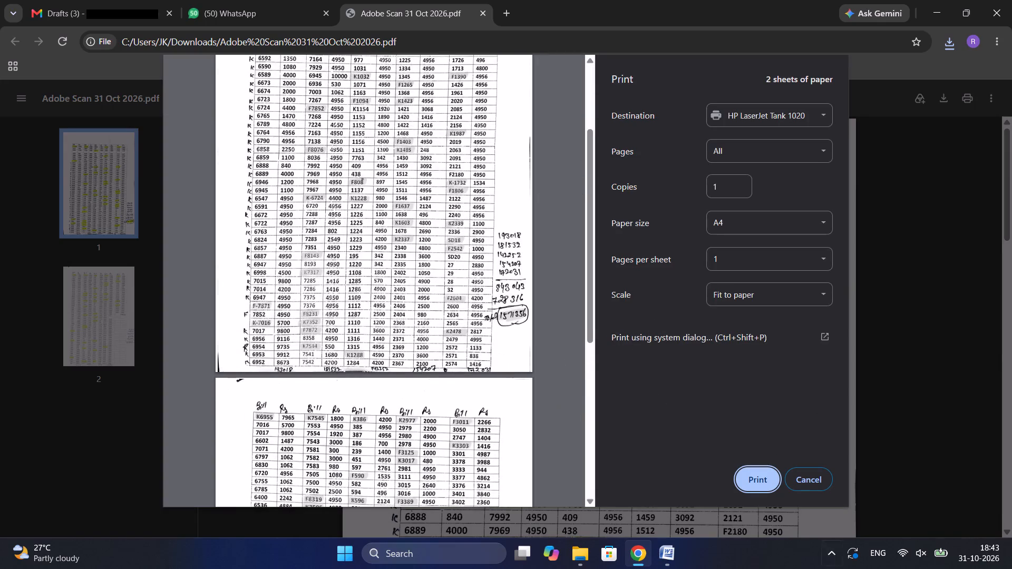
click(760, 477)
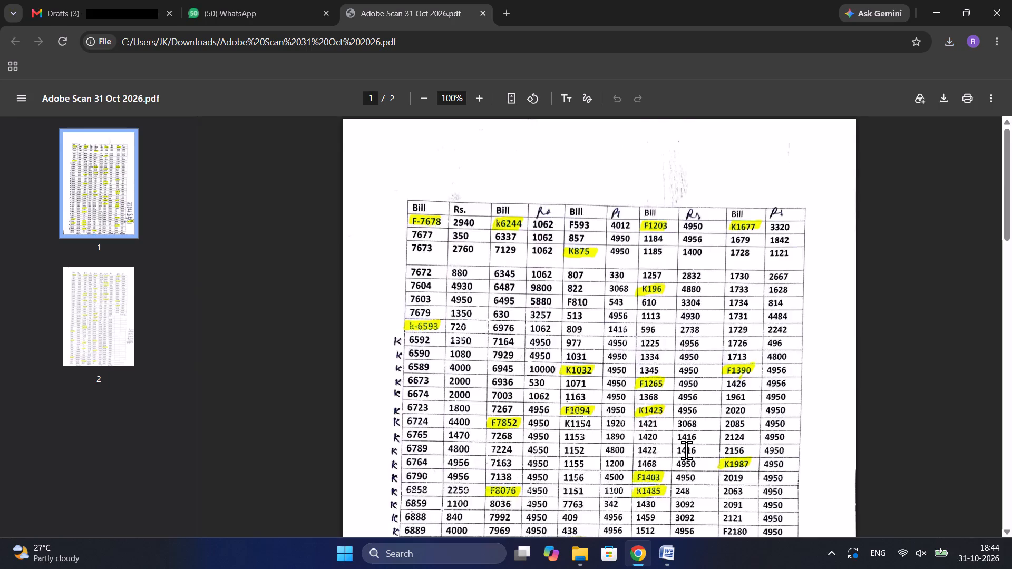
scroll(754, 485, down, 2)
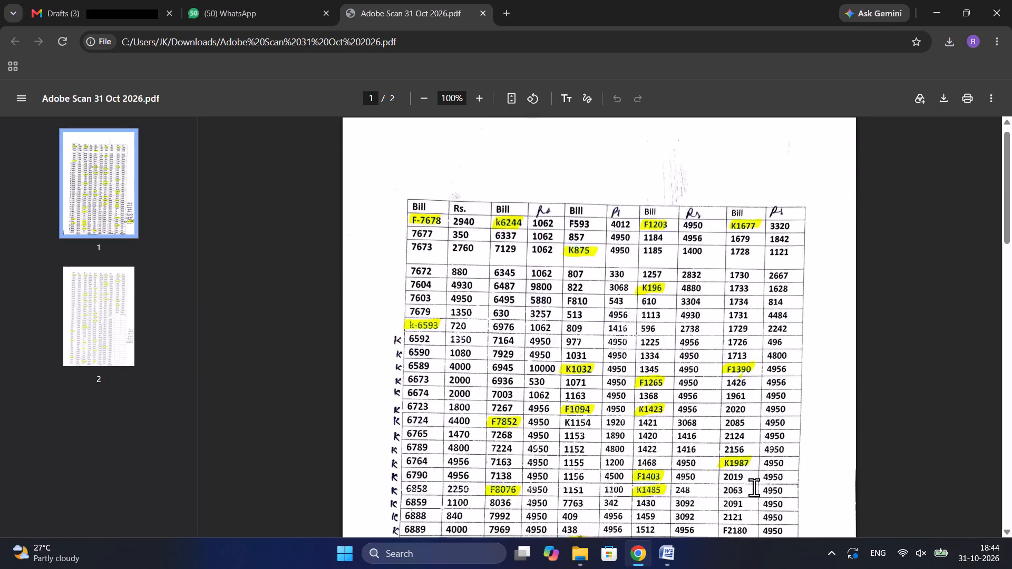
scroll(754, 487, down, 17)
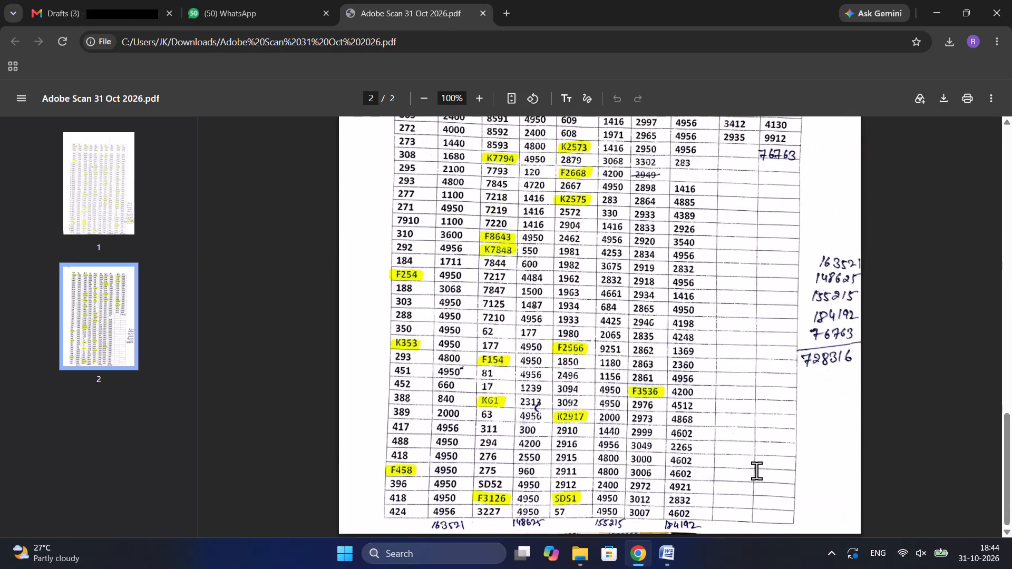
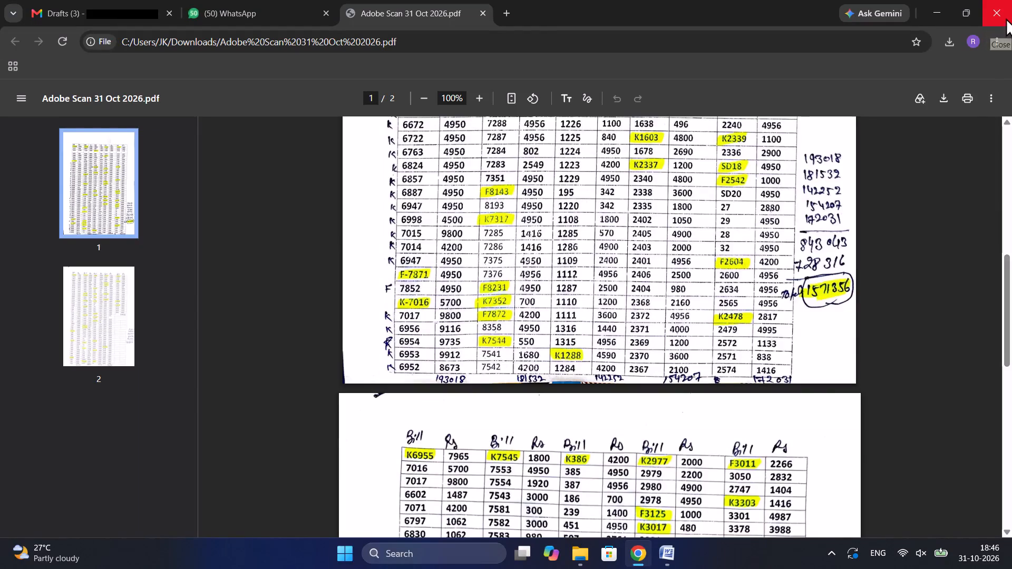
Close the browser showing the scanned PDF and the Downloads folder window to return to the Word document 322-26 -303-2.
click(1004, 9)
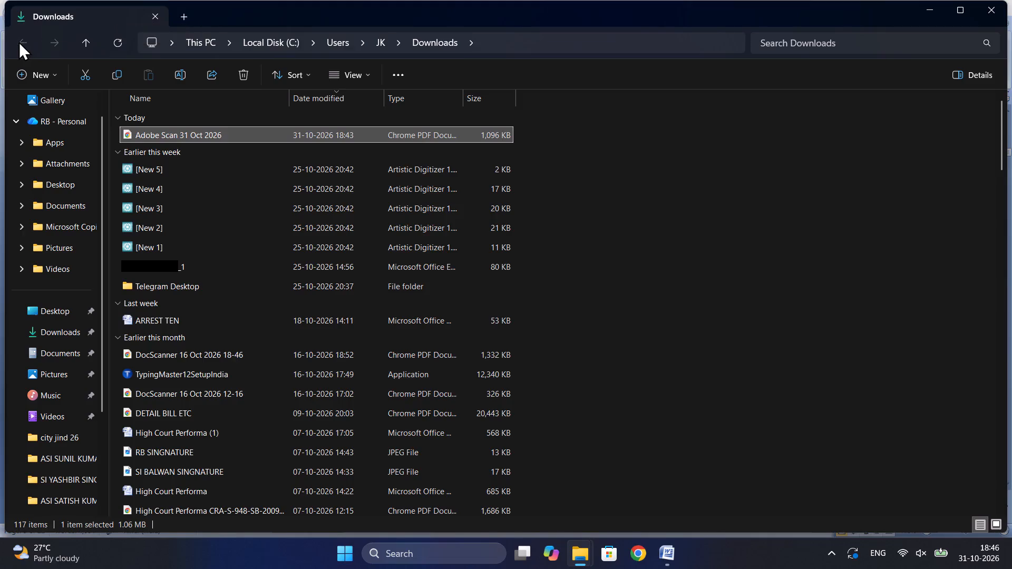
drag(25, 43, 46, 49)
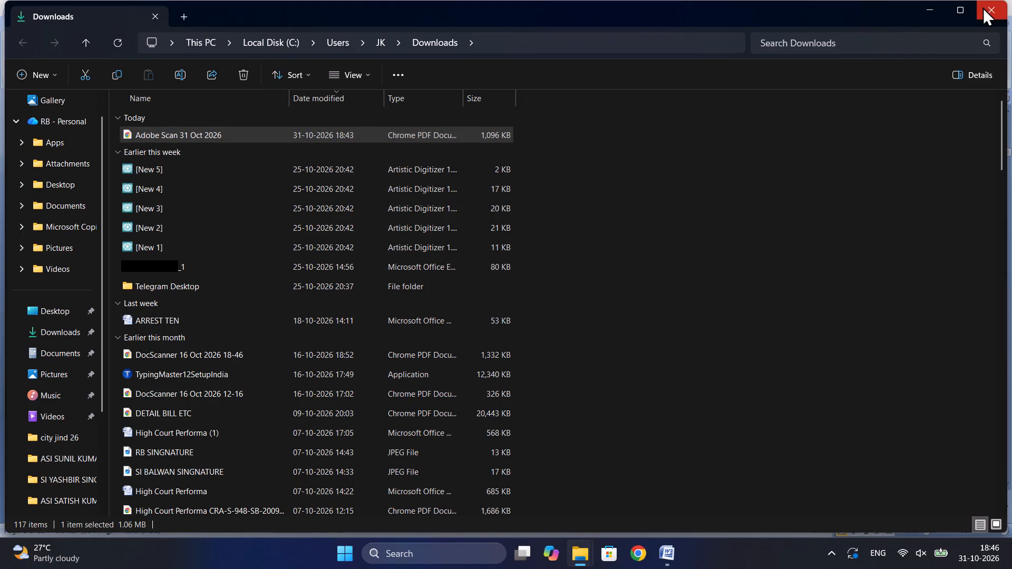
click(983, 7)
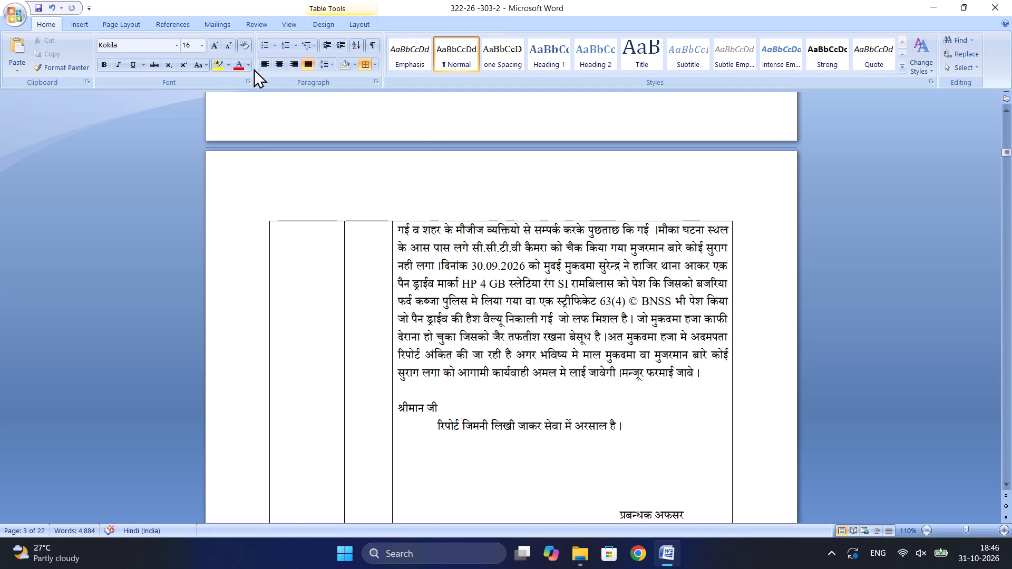
Save the 322-26 -303-2 document under its existing name.
click(40, 7)
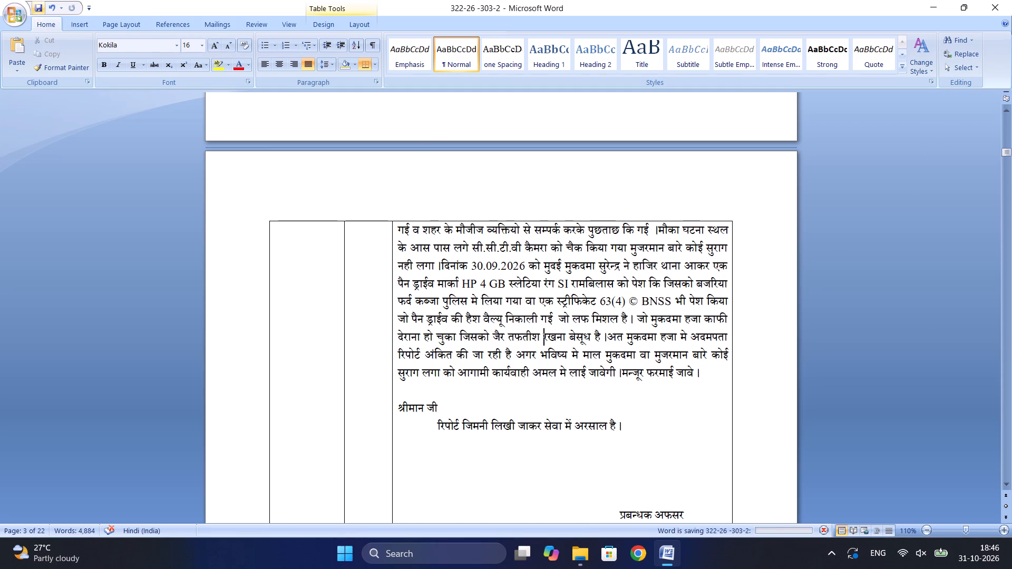
Close the 322-26 -303-2 document and the city jind 26 folder window.
click(1000, 6)
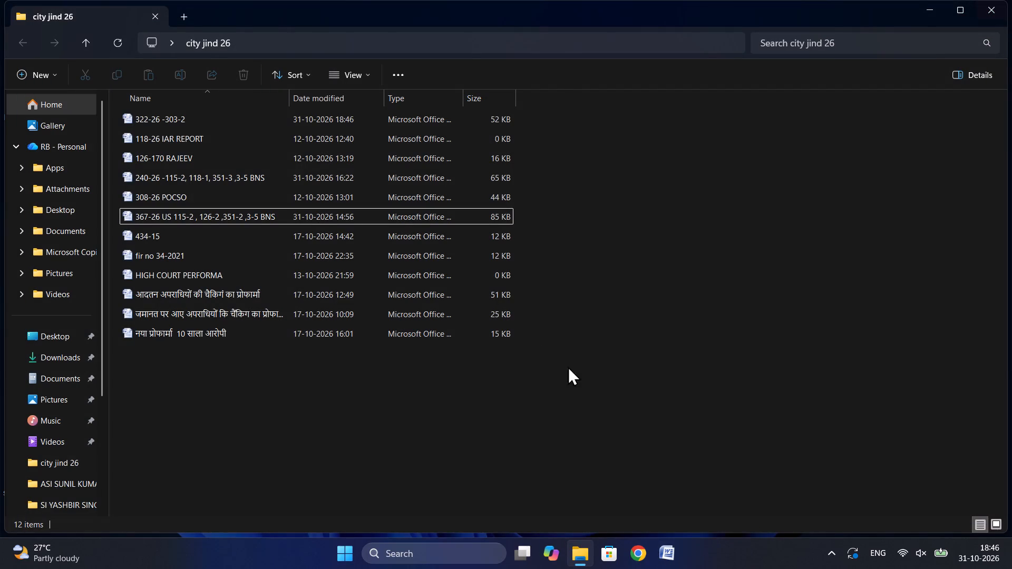
click(997, 15)
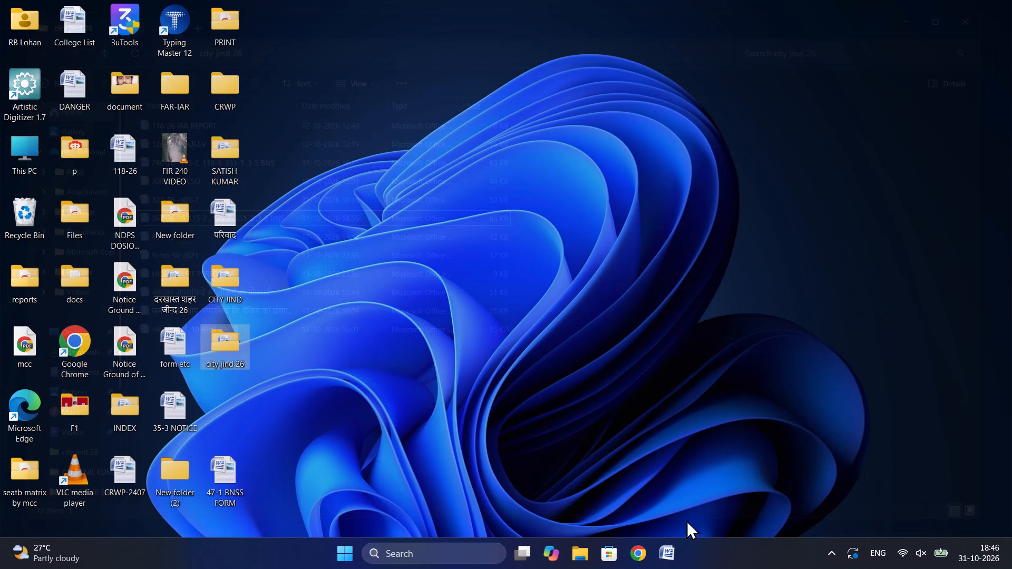
Open Google Chrome and bring up the recent search suggestions in the new tab's Google search box.
click(640, 547)
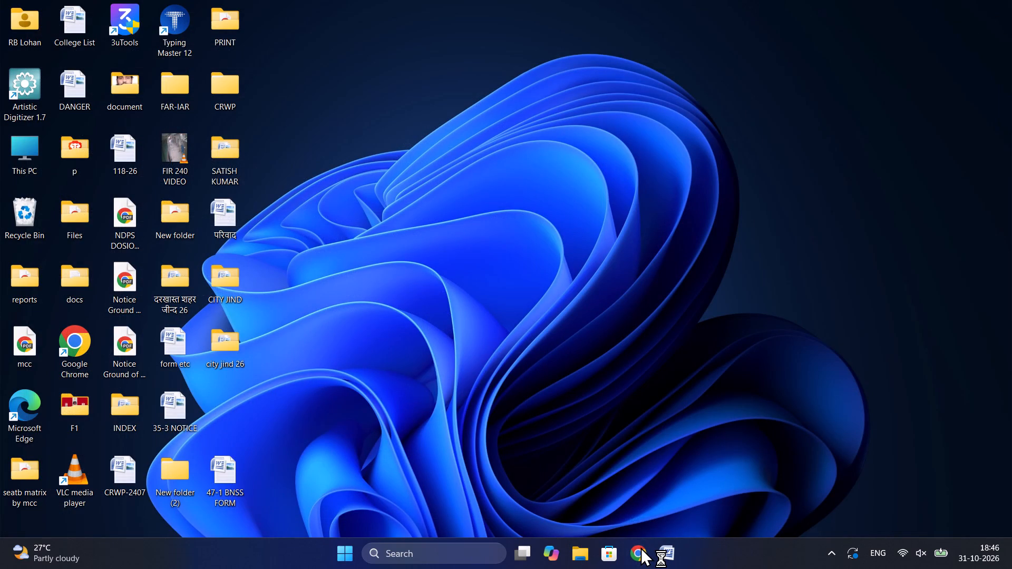
double_click(640, 547)
double_click(633, 550)
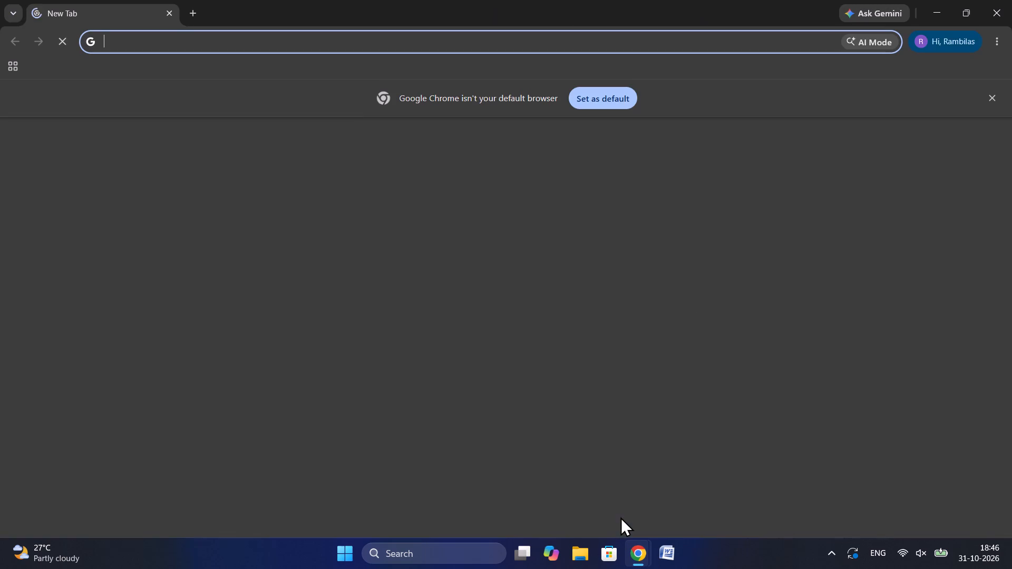
click(401, 297)
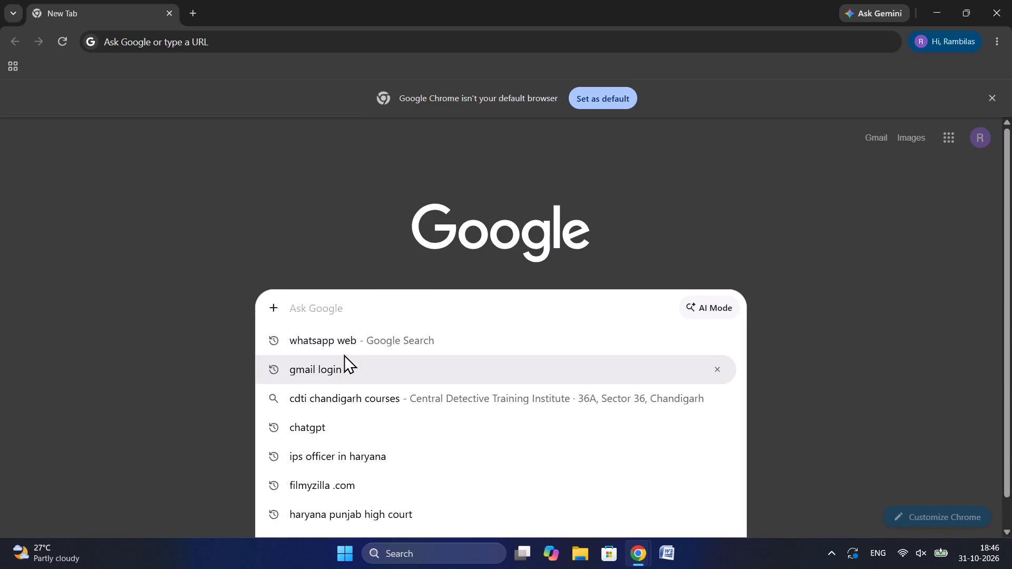
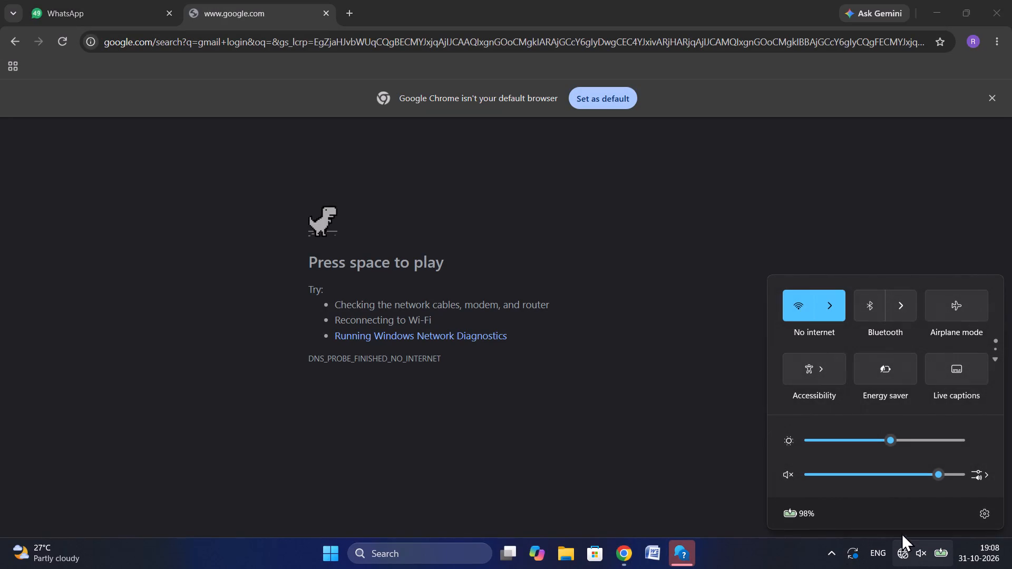
Switch the Wi-Fi connection from the printer's direct network to the secured network listed directly after it, keeping automatic connection enabled.
click(834, 312)
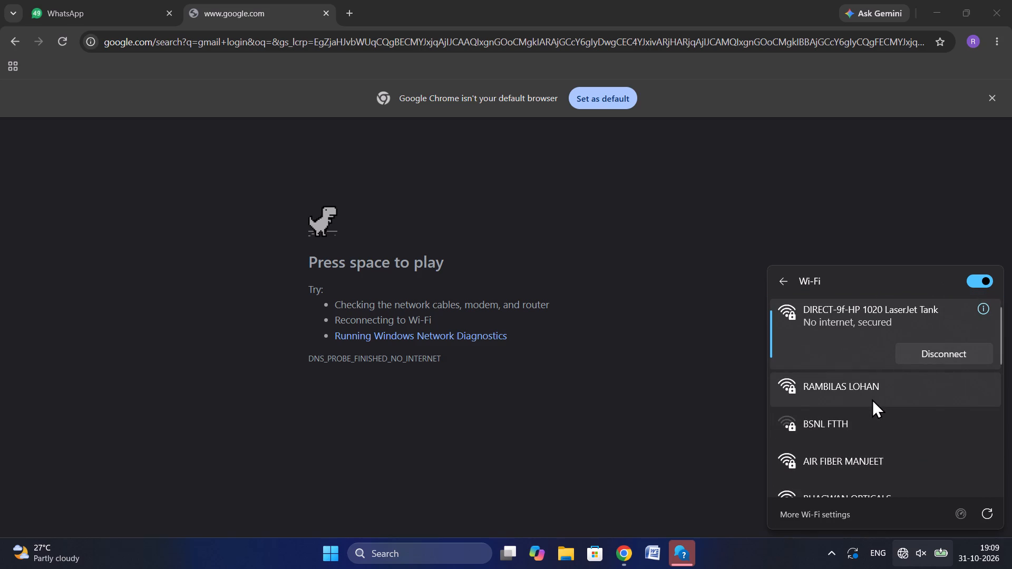
click(874, 387)
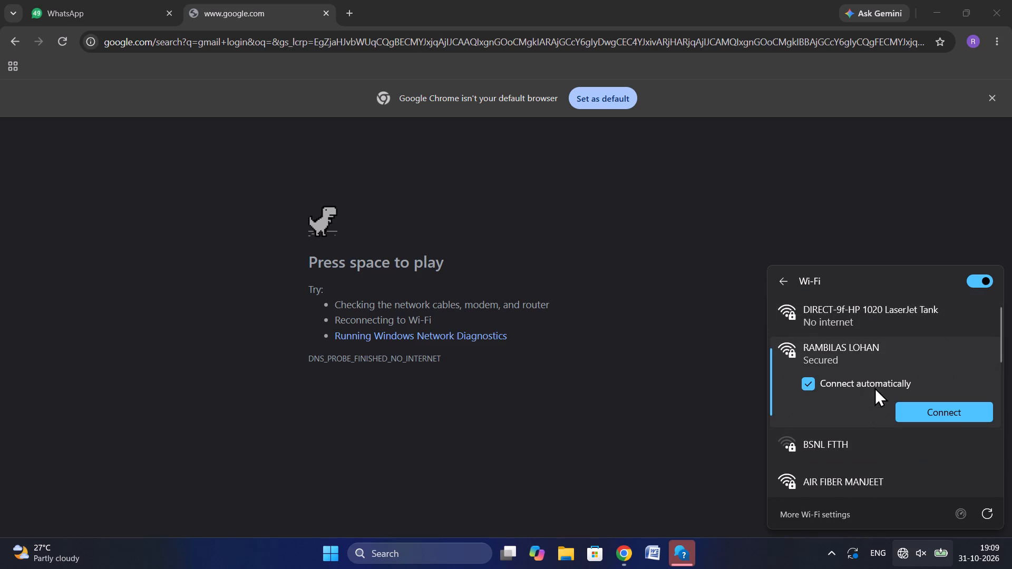
click(942, 408)
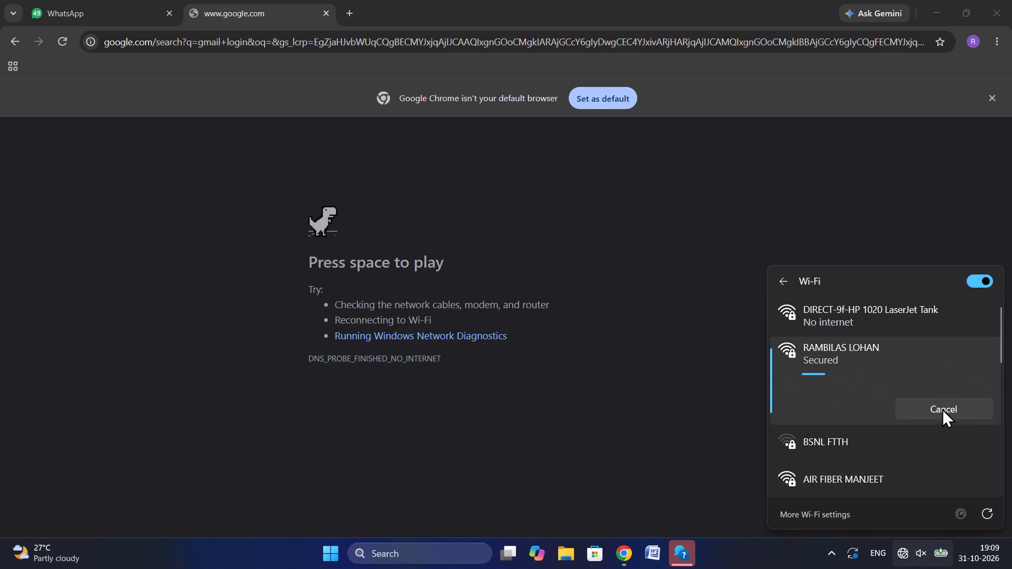
Run Windows Network Diagnostics from the browser's connection error page to check the internet connection.
click(440, 338)
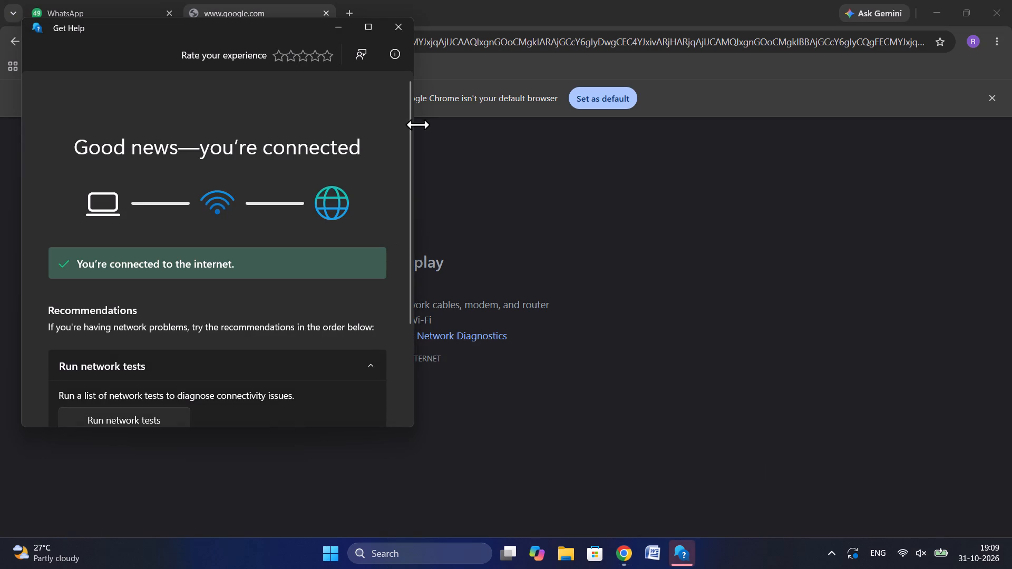
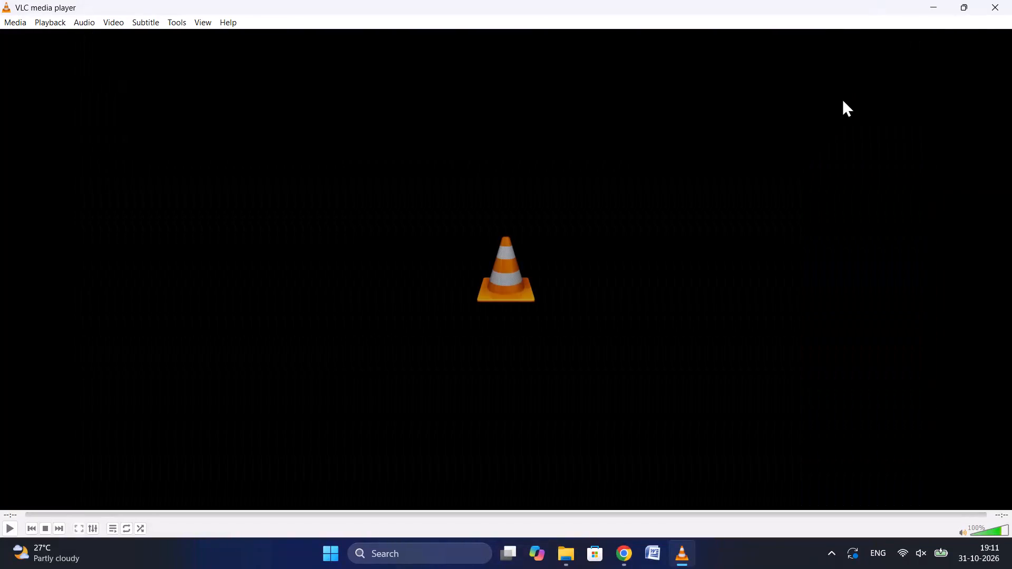
Close the VLC video player to return to the Downloads folder.
click(992, 6)
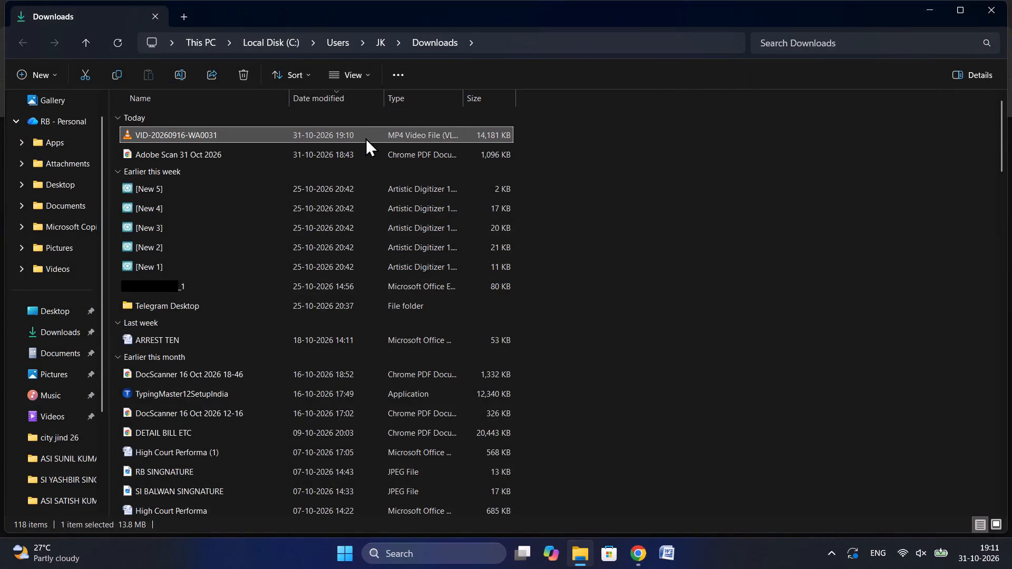
Rename today's MP4 video in Downloads, starting the new name with "FIR 322 U-S" followed by "V".
right_click(365, 136)
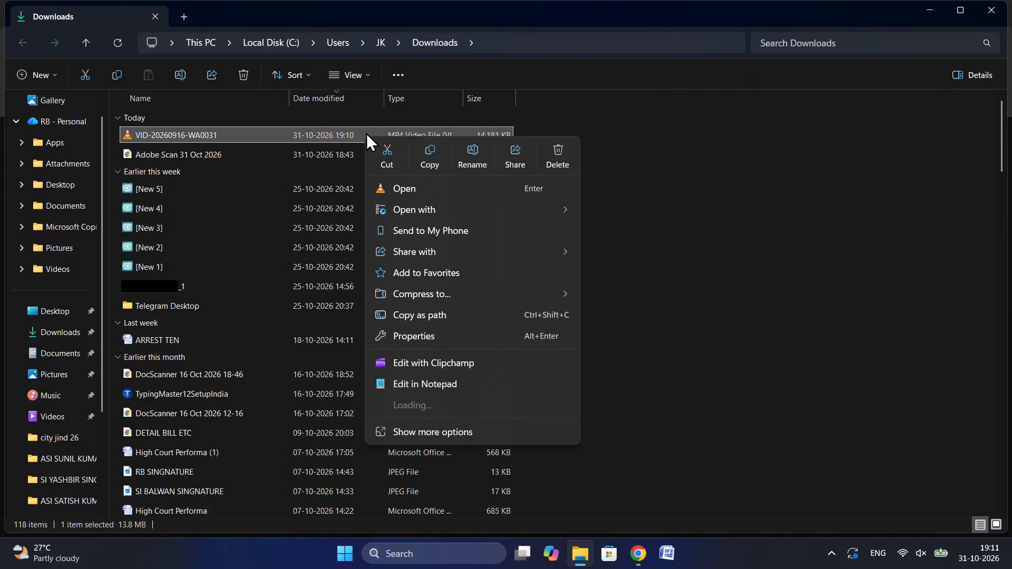
click(480, 157)
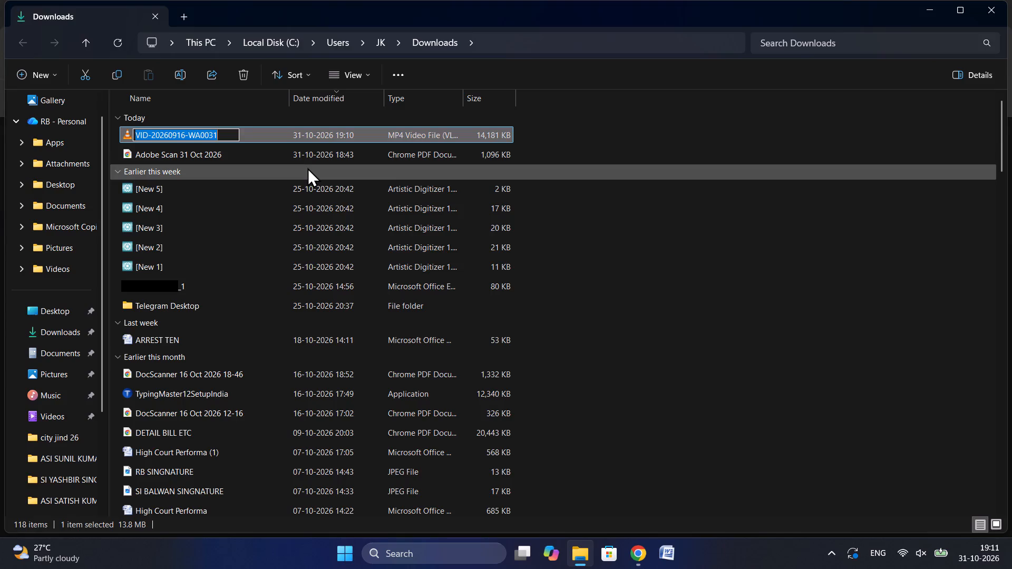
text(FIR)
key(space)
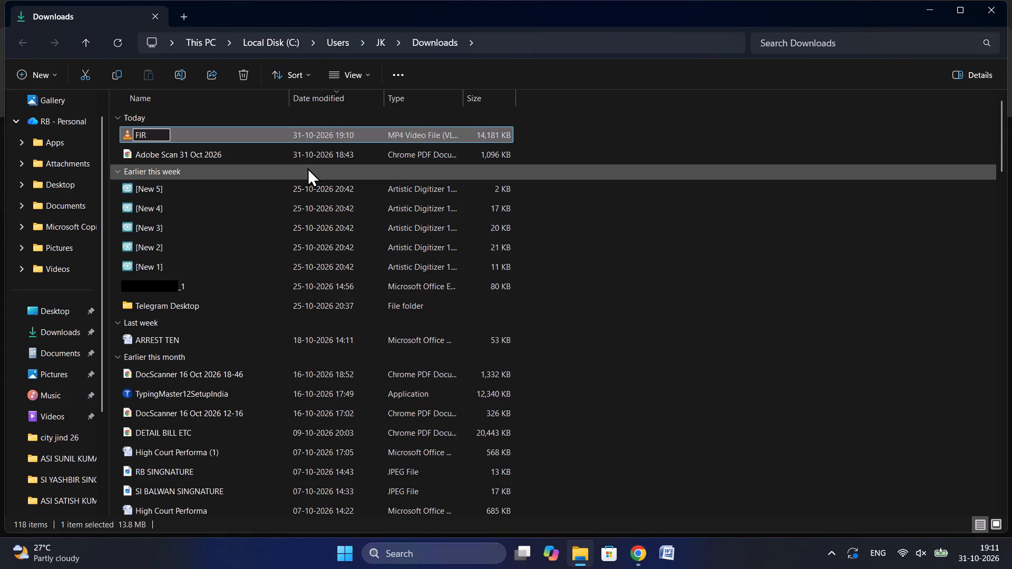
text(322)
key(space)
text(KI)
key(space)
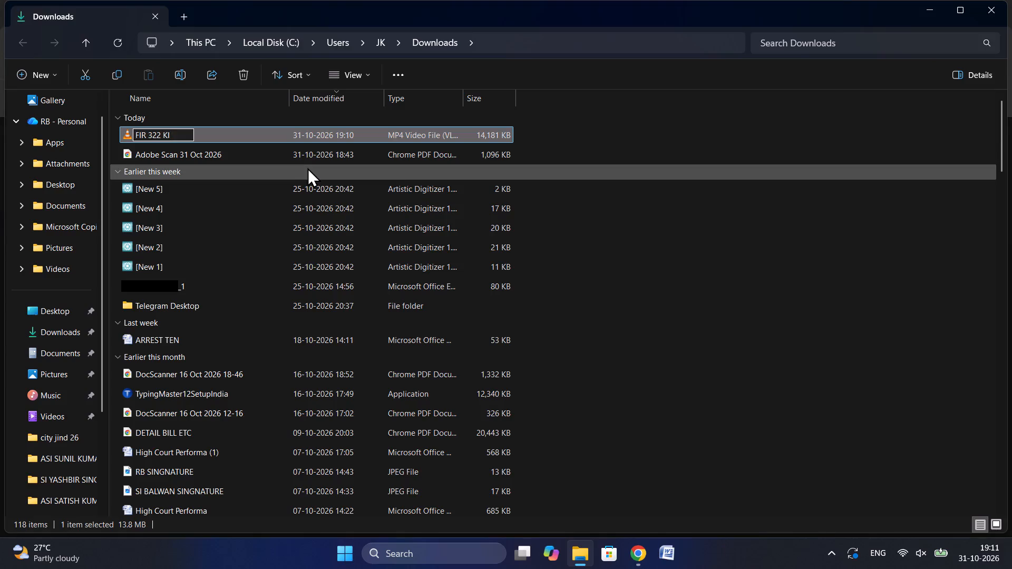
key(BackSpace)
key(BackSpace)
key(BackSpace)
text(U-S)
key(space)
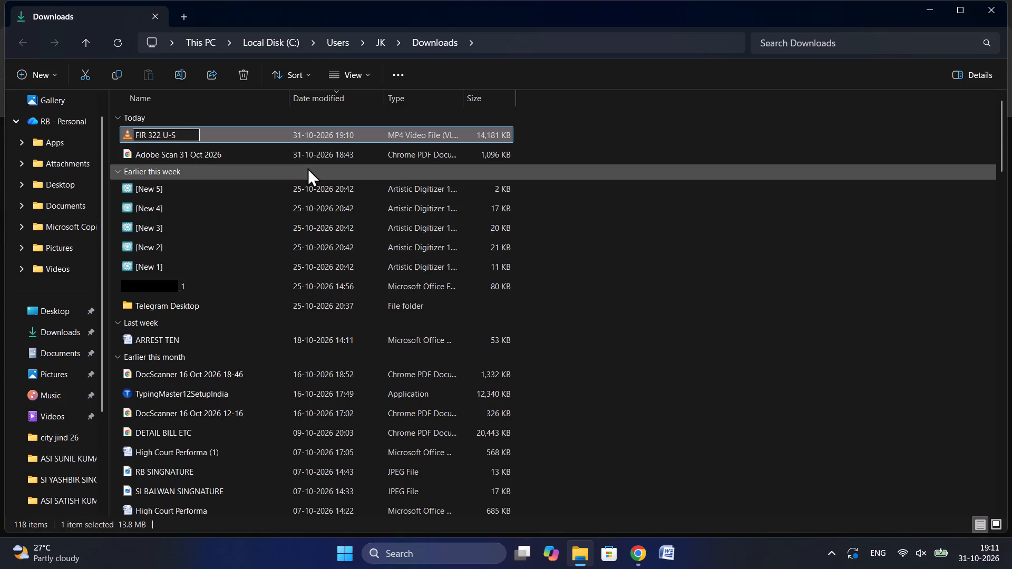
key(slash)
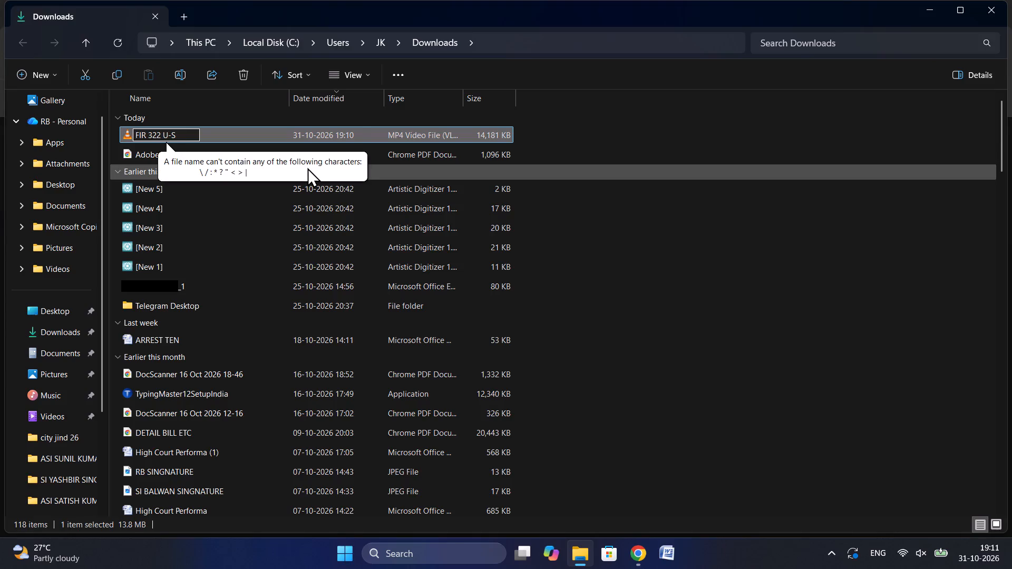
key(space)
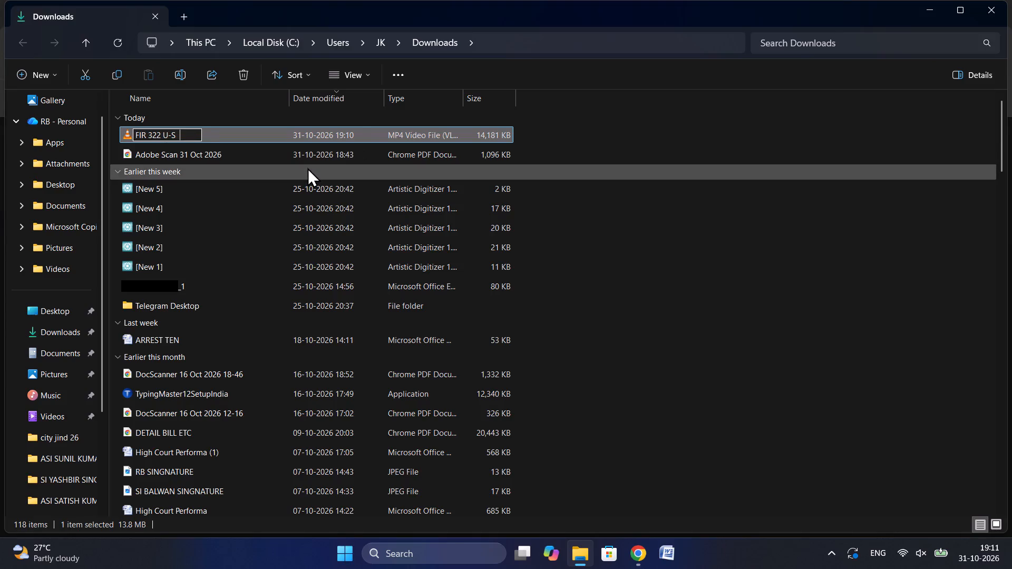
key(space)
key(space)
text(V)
Complete the MP4 video's new name with "303 VIDEO" after "FIR 322 U-S" and apply it.
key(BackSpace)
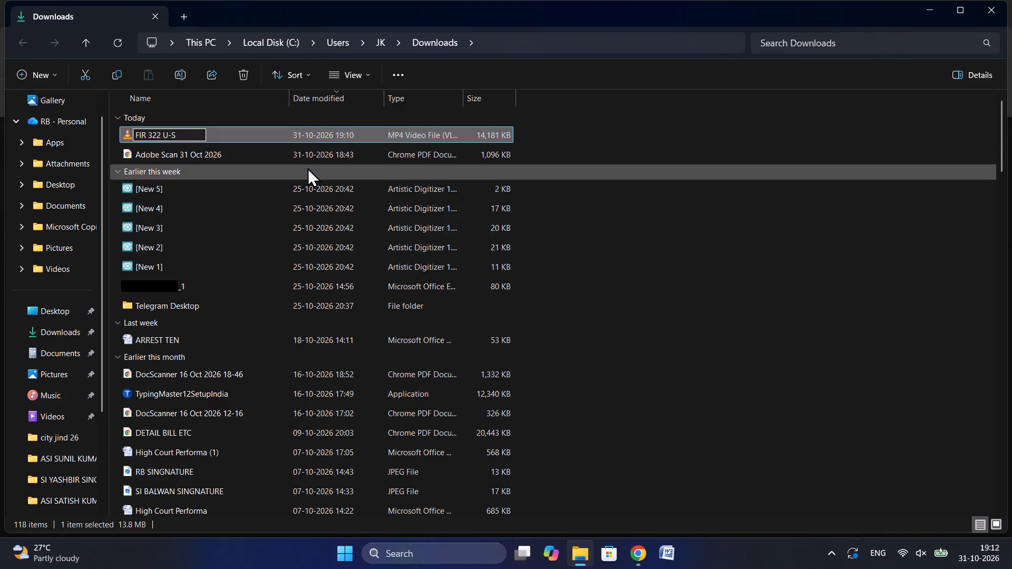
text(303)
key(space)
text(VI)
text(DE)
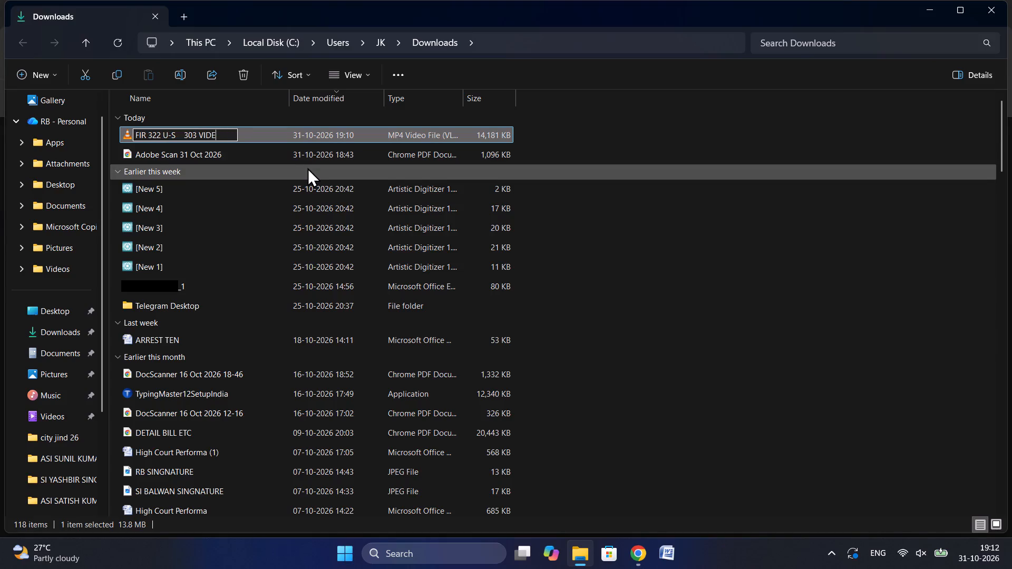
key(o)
click(282, 133)
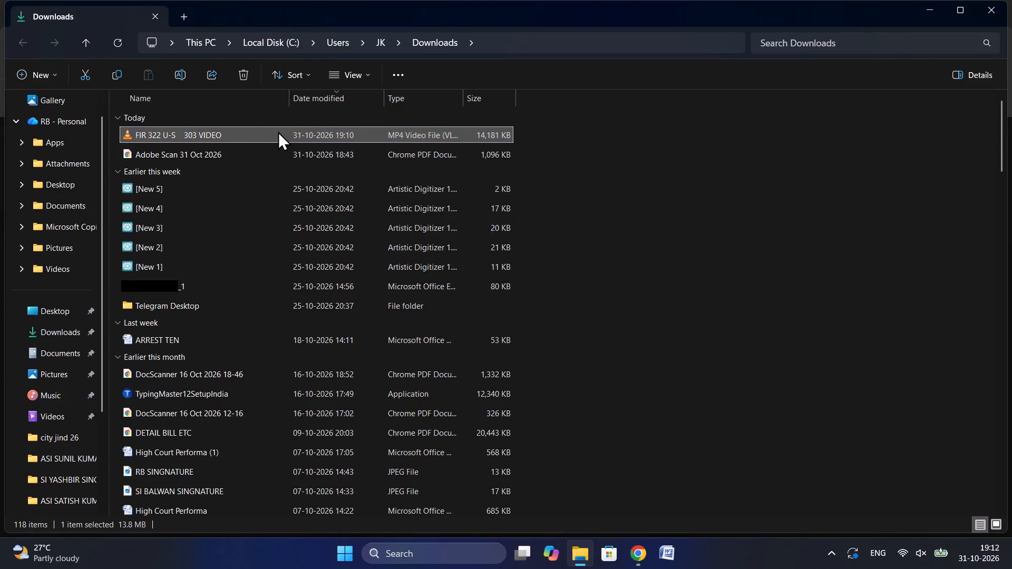
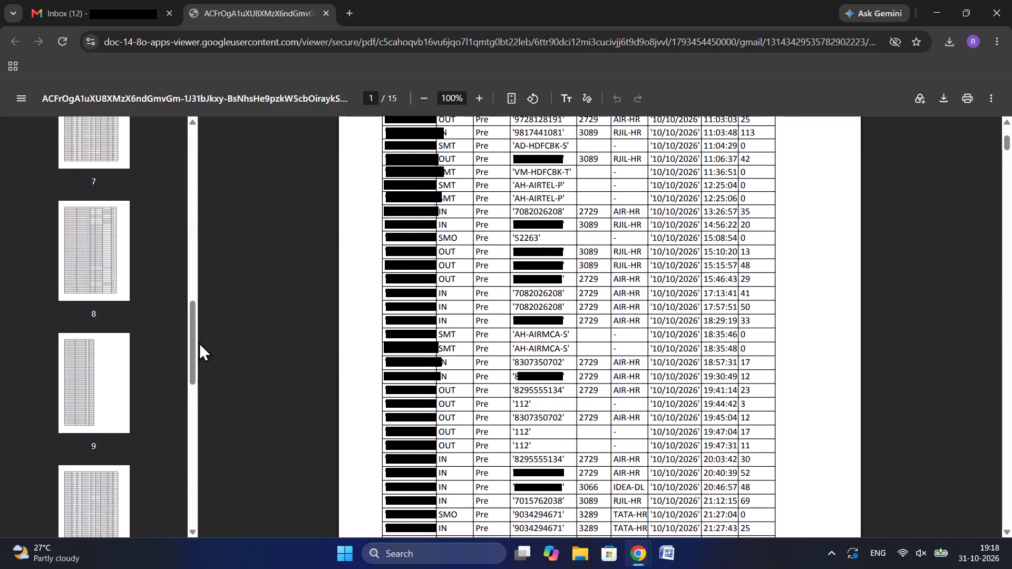
Look through the page thumbnails of the Bharti Airtel call-details PDF from first to last page.
scroll(201, 342, down, 7)
scroll(150, 358, down, 2)
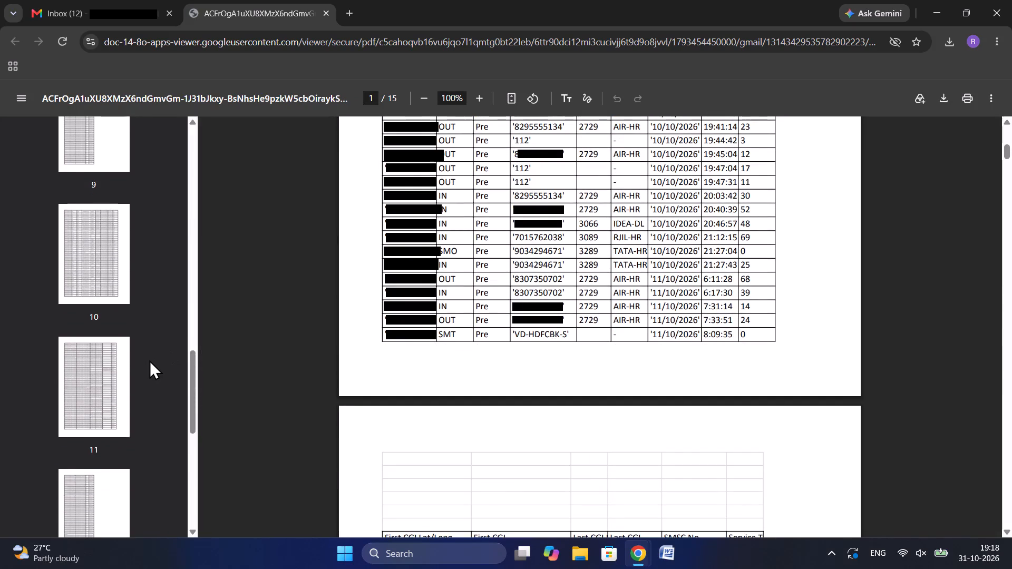
scroll(149, 360, down, 1)
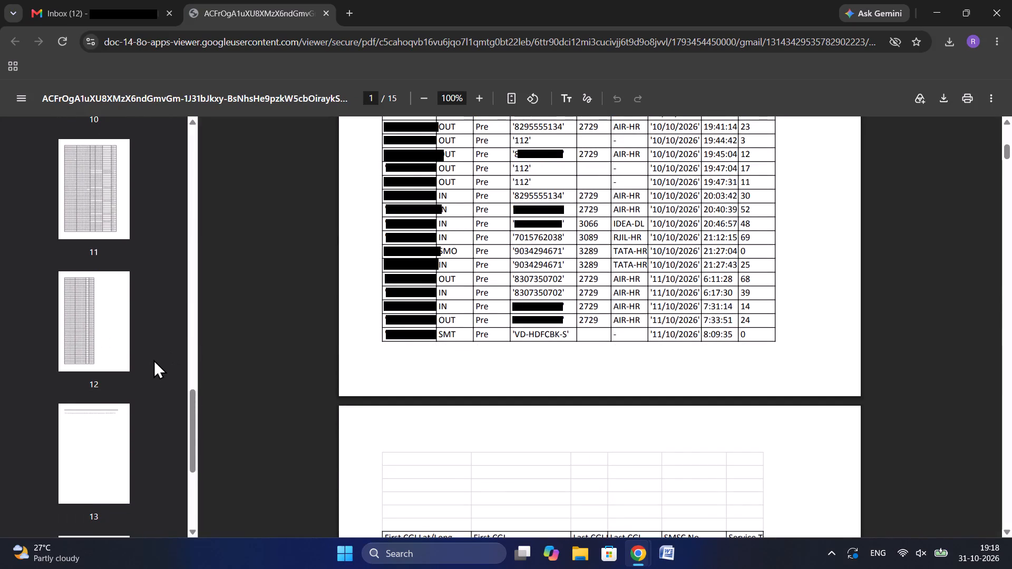
scroll(155, 359, down, 10)
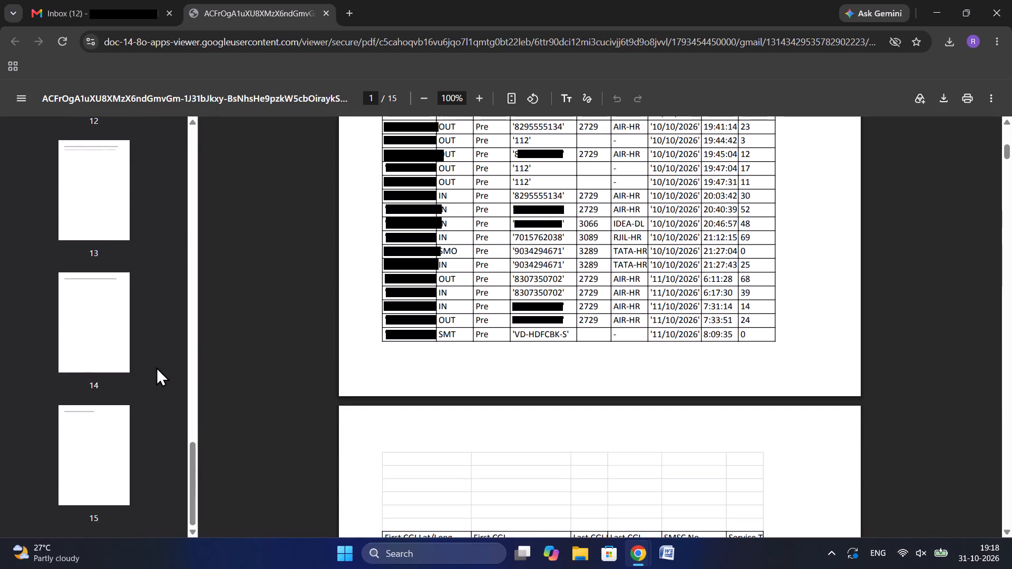
scroll(156, 366, up, 6)
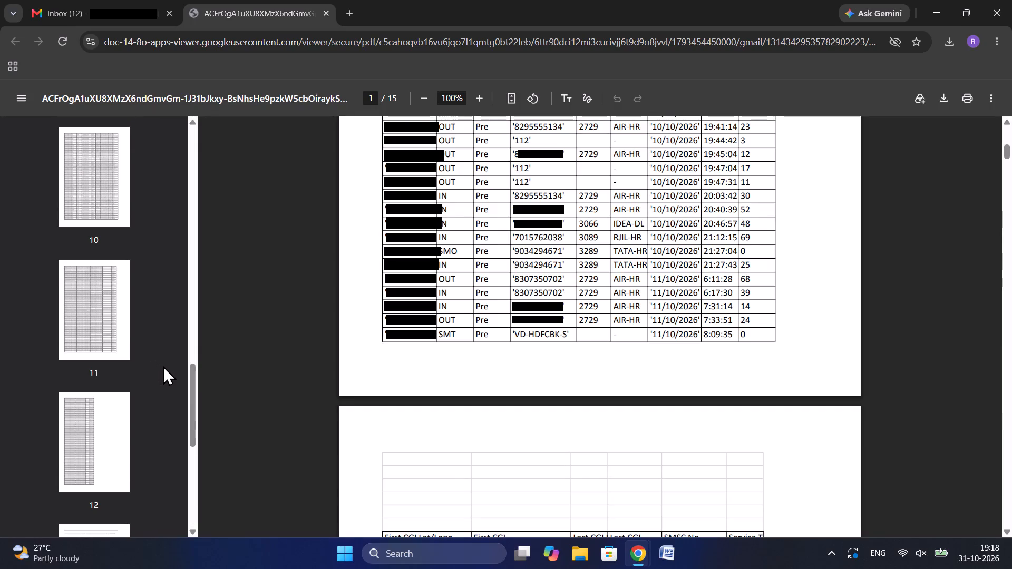
scroll(163, 366, up, 1)
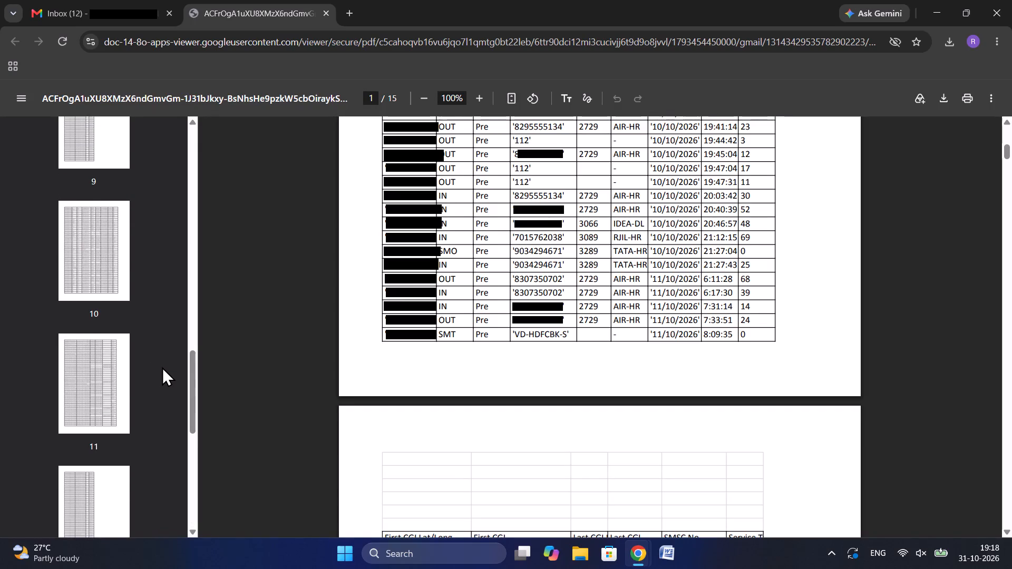
scroll(162, 368, down, 11)
scroll(161, 372, up, 17)
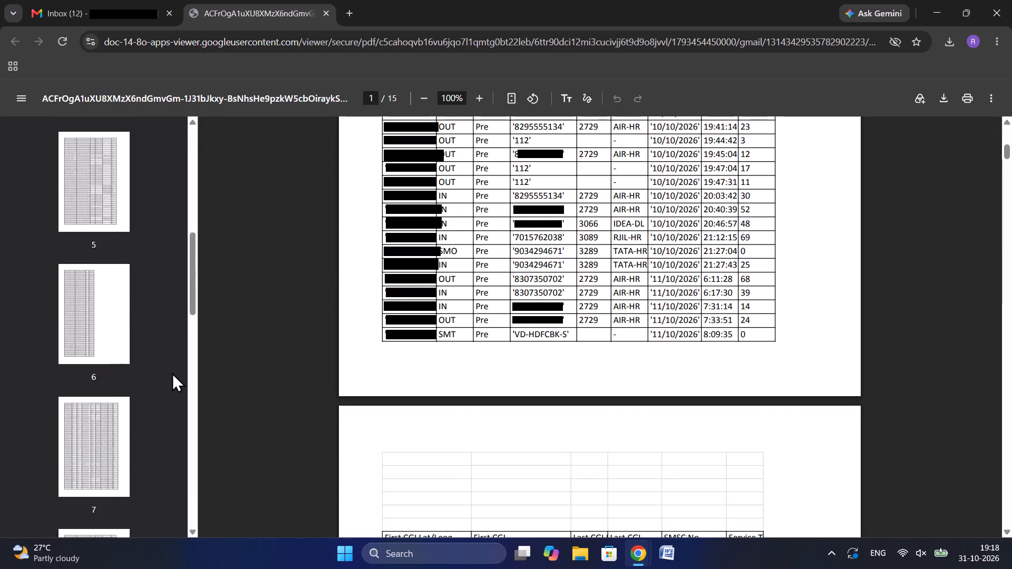
scroll(172, 372, up, 12)
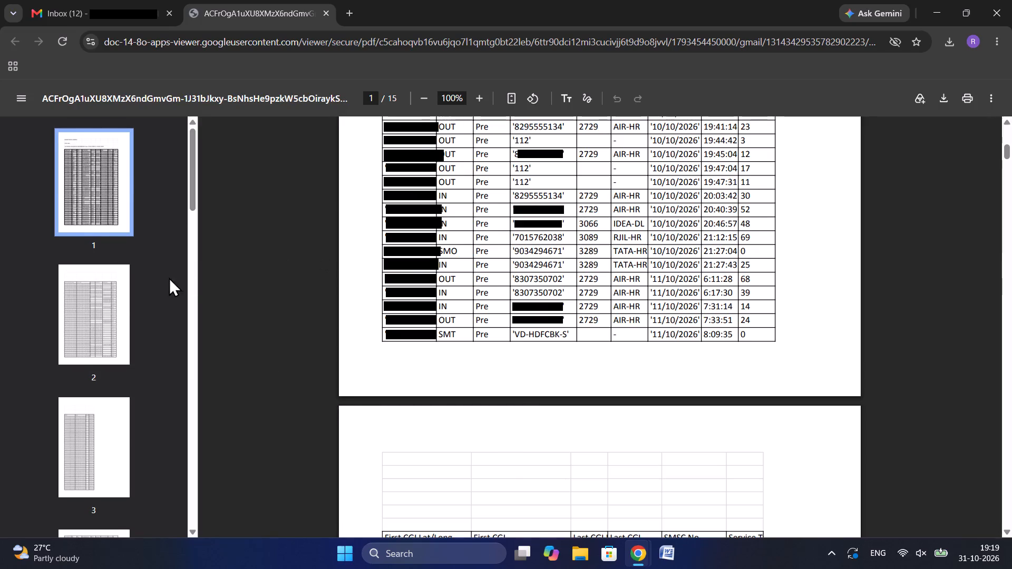
scroll(103, 432, down, 4)
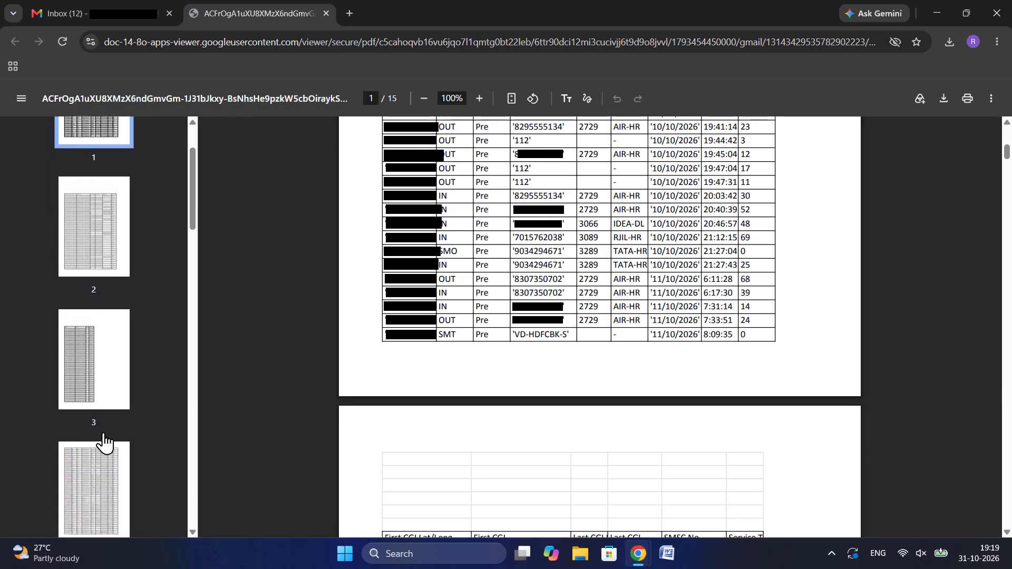
scroll(103, 432, down, 3)
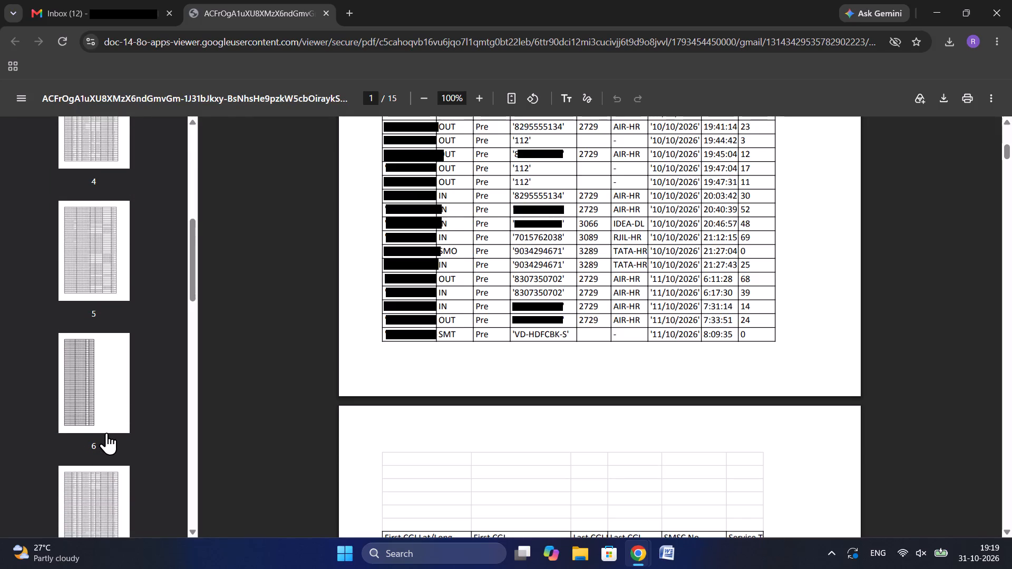
scroll(108, 432, down, 3)
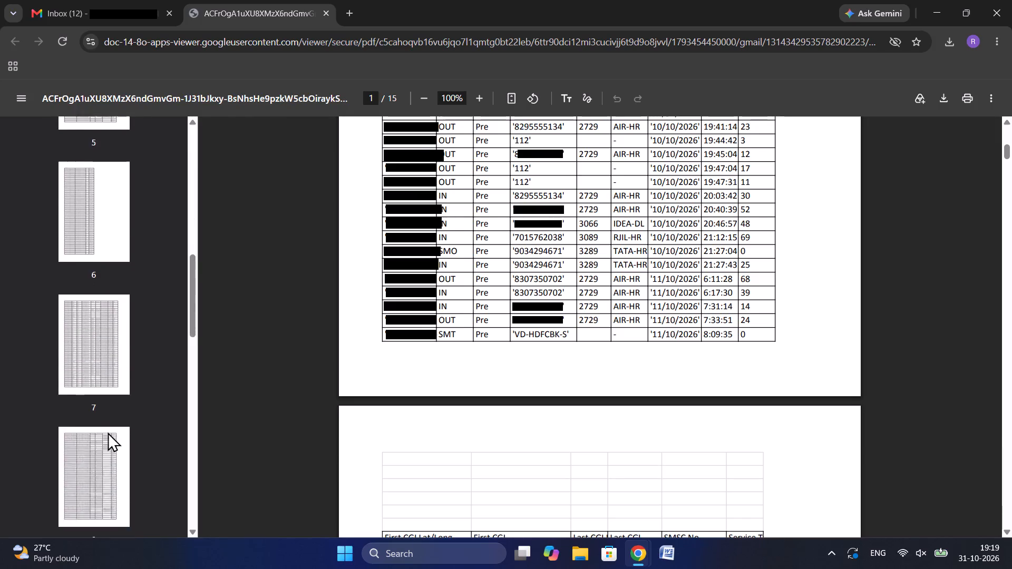
scroll(108, 432, down, 7)
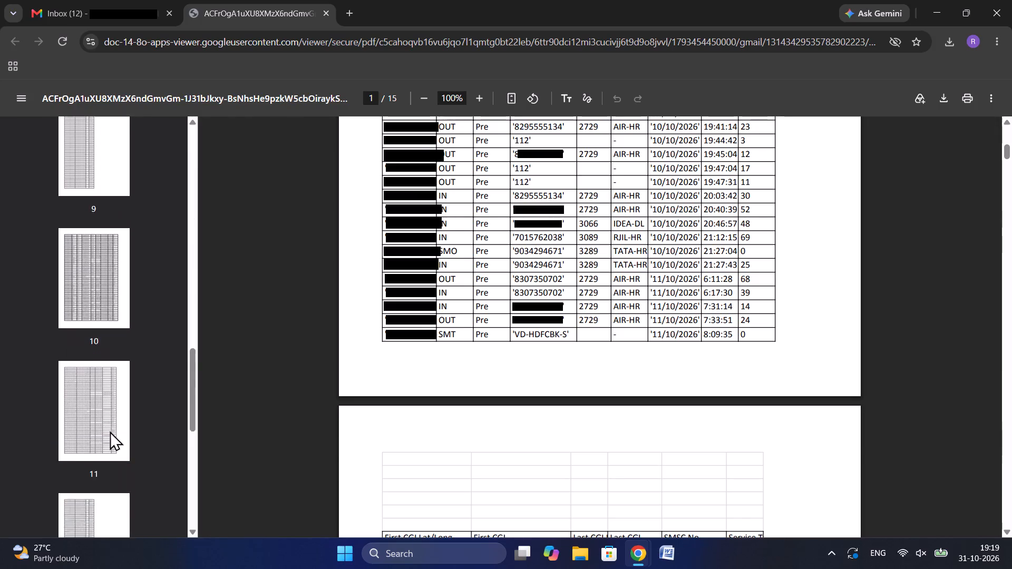
scroll(110, 431, down, 5)
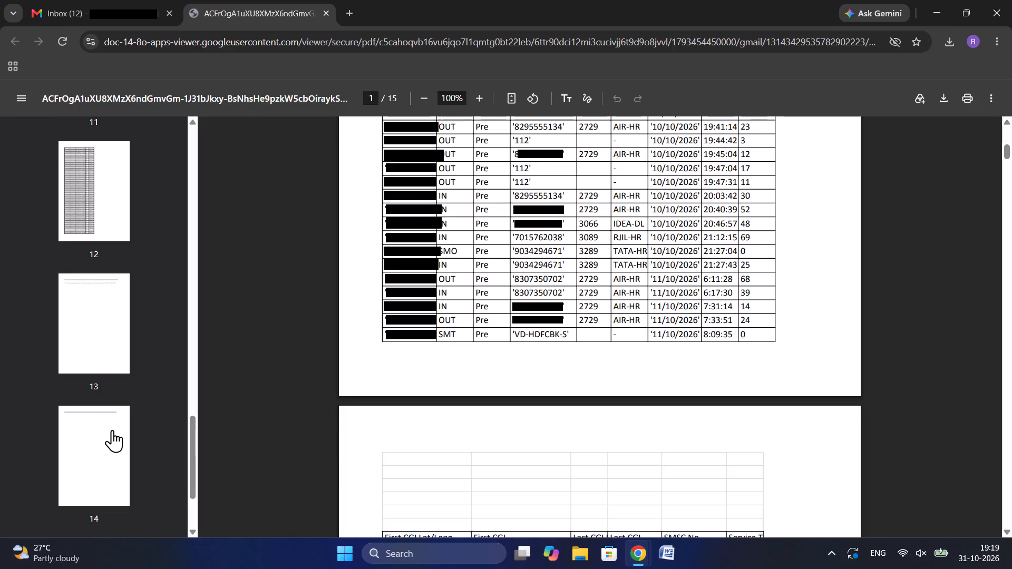
scroll(112, 430, up, 8)
scroll(114, 429, up, 17)
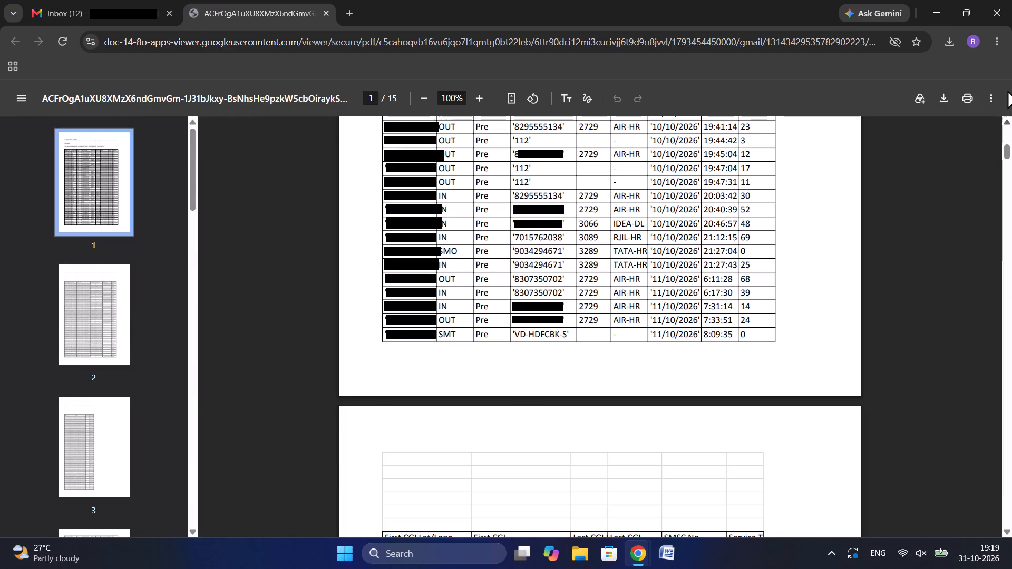
Print the call-details PDF with the custom page range 1-15, one copy on A4 paper.
click(966, 99)
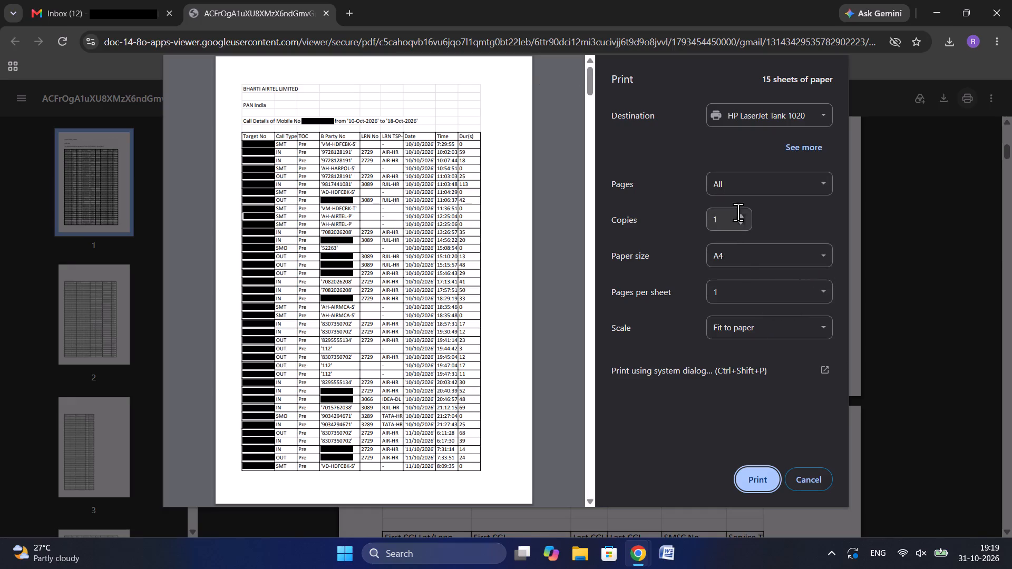
click(773, 251)
click(724, 211)
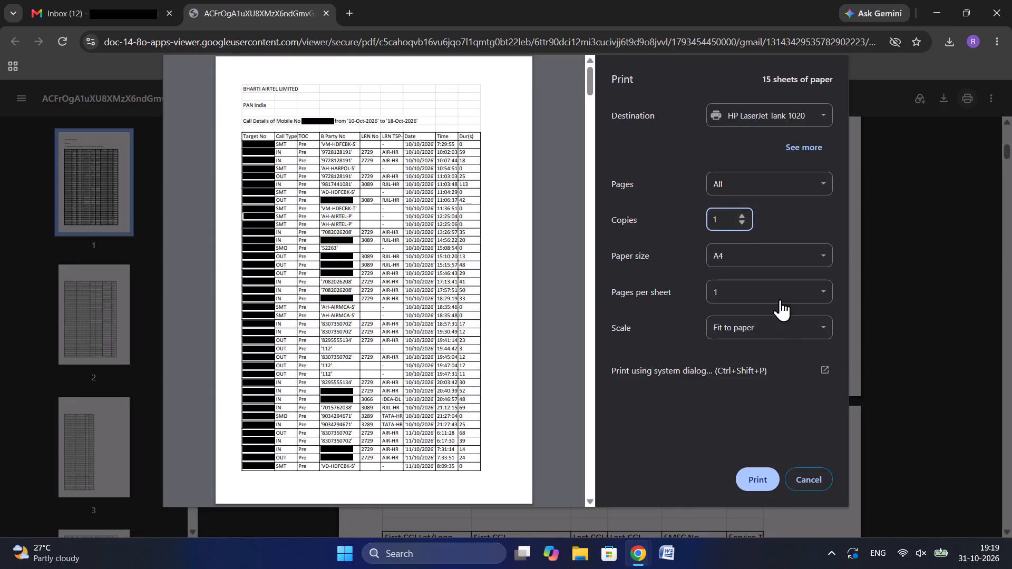
click(800, 298)
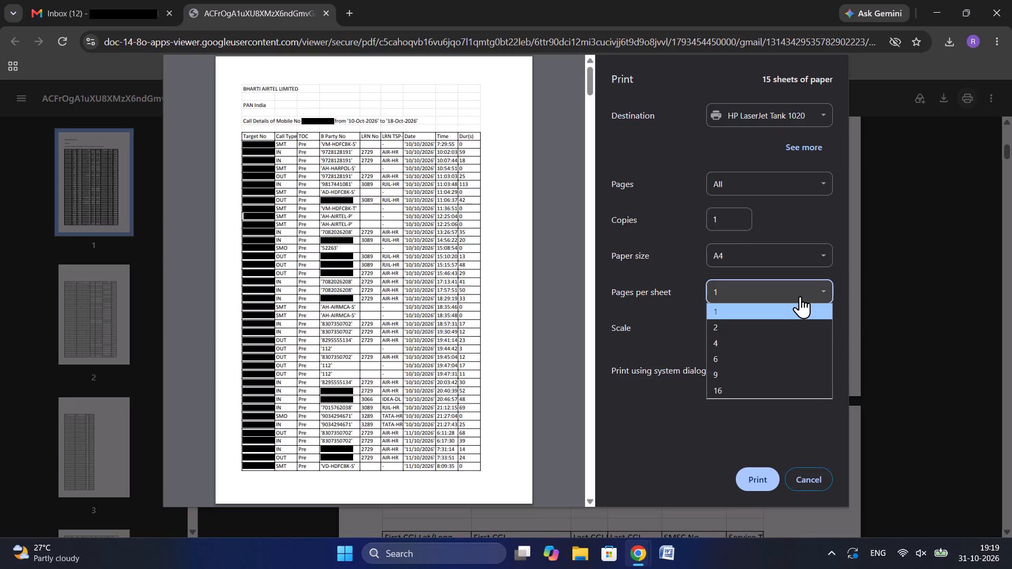
click(796, 253)
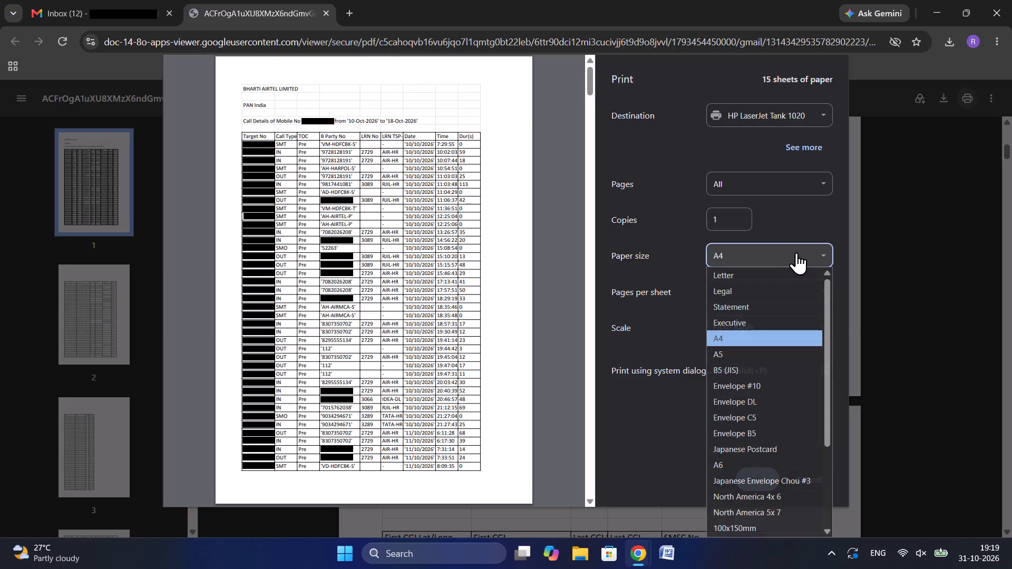
click(786, 336)
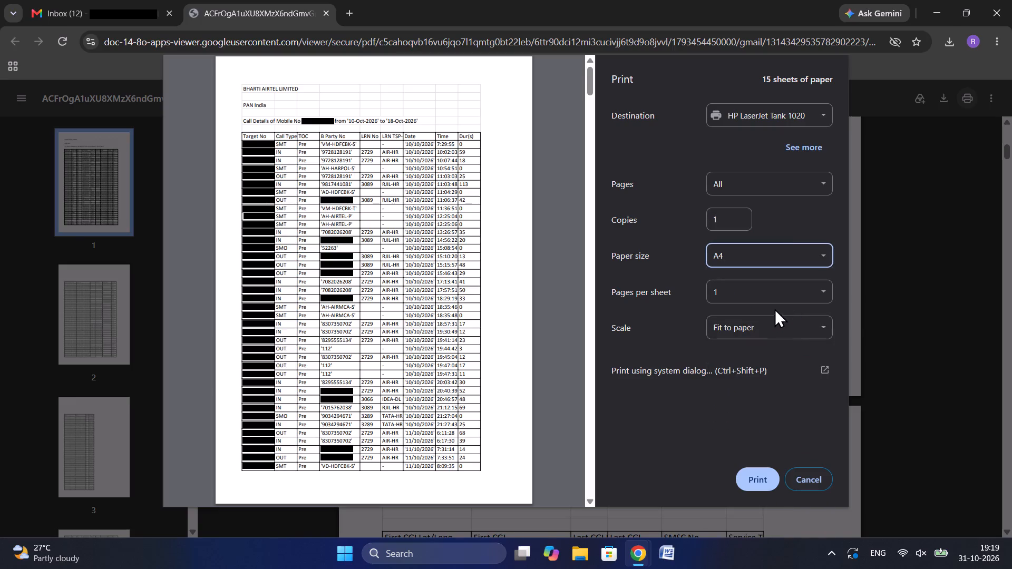
click(797, 189)
click(762, 249)
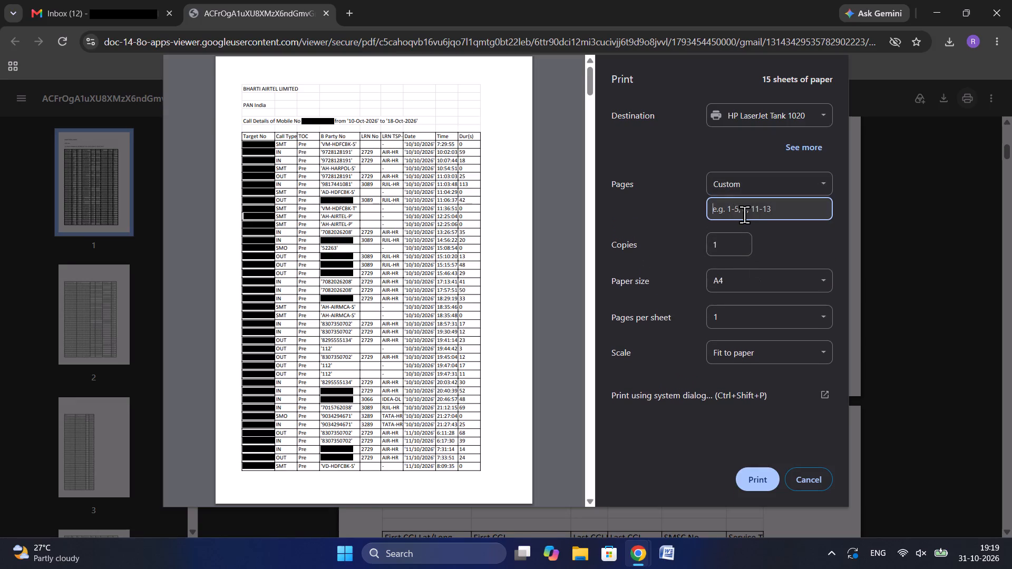
click(740, 211)
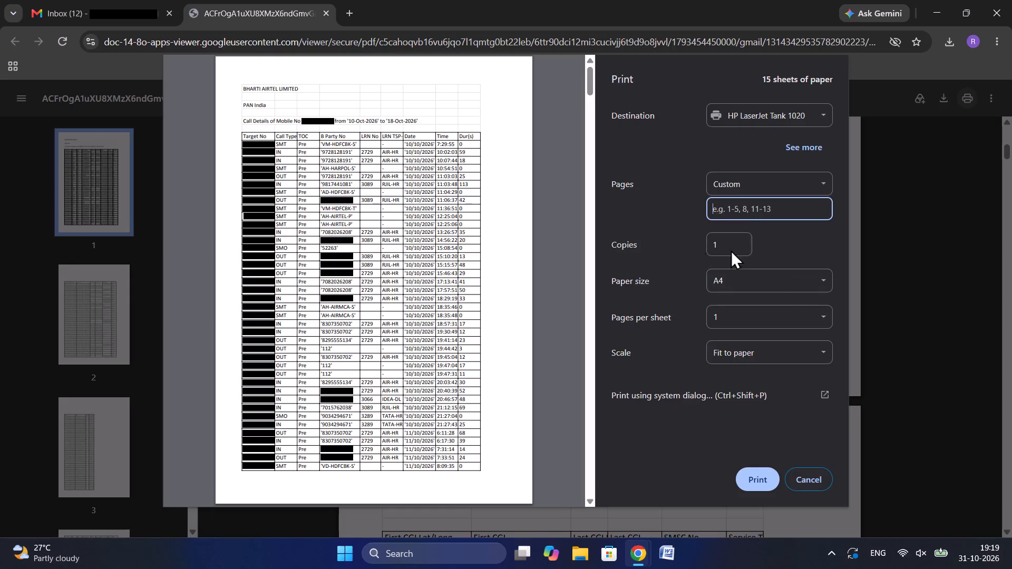
click(773, 176)
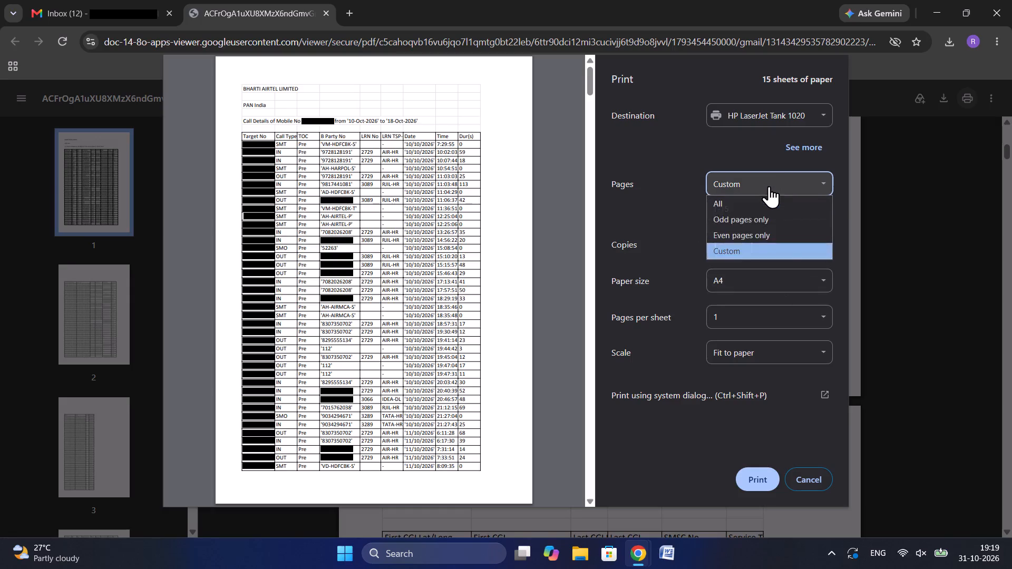
click(738, 252)
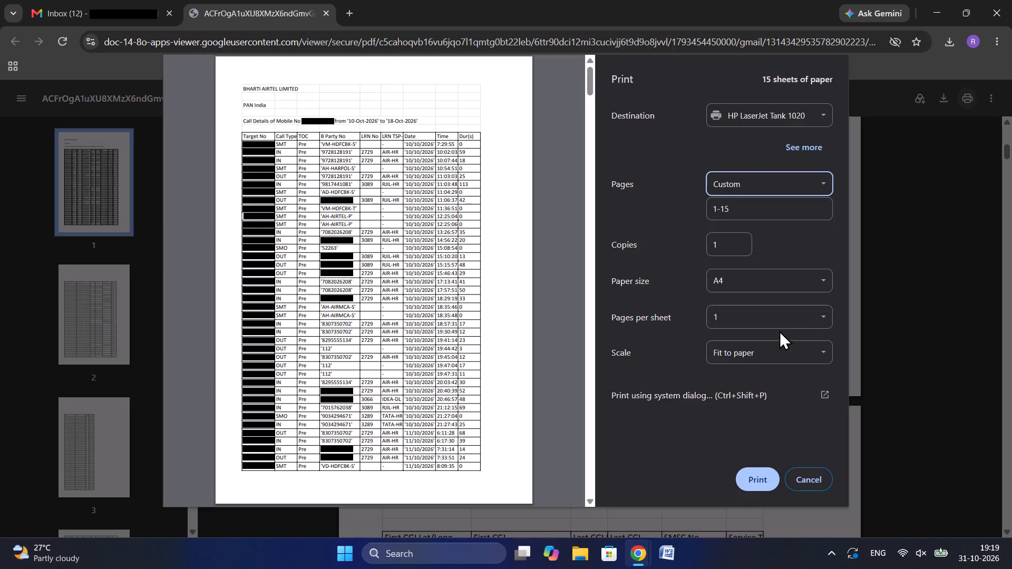
click(751, 483)
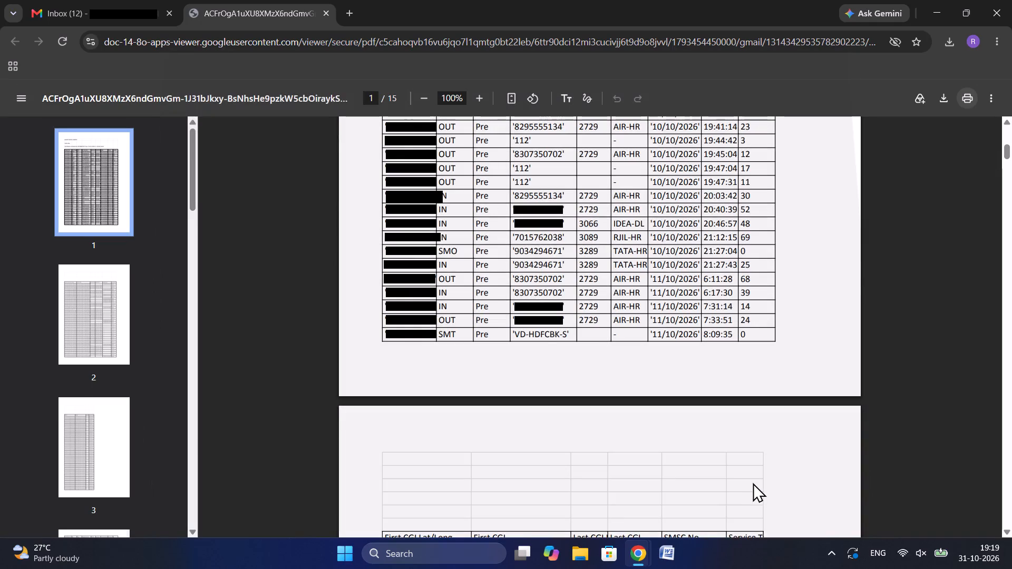
Examine the first three pages of the call-details PDF, including the cell location and IMEI columns.
scroll(759, 468, down, 3)
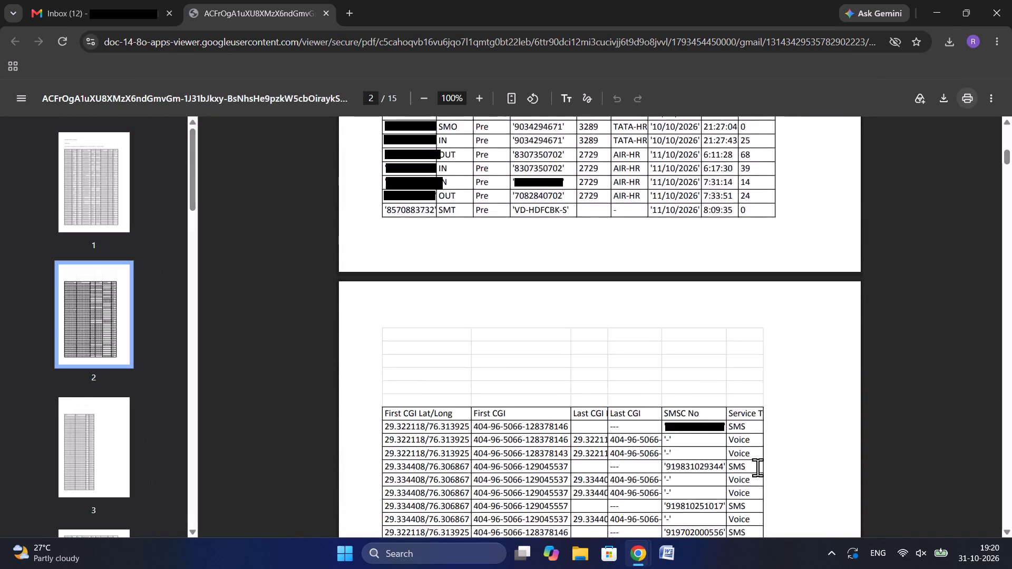
scroll(753, 466, down, 9)
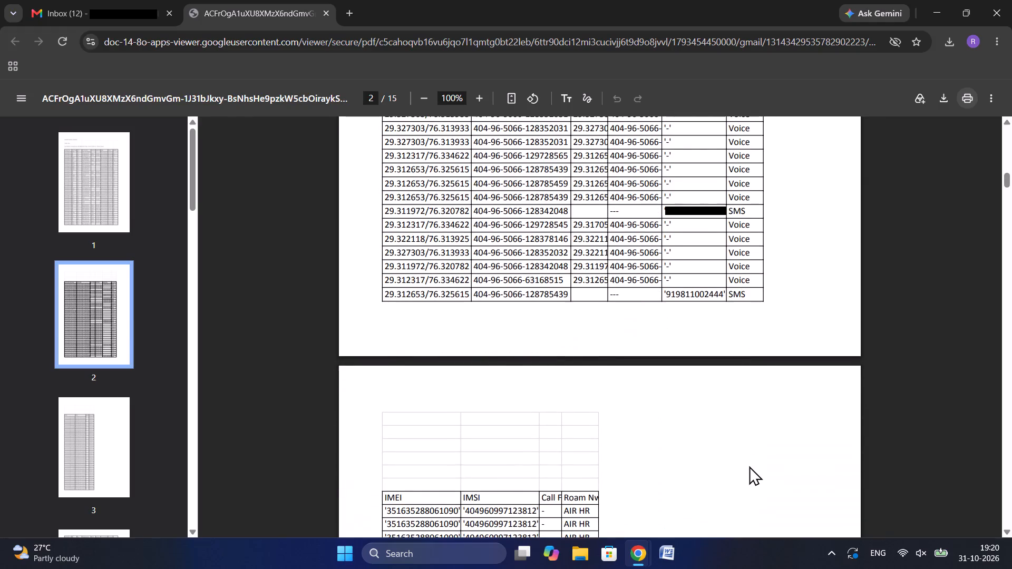
scroll(744, 456, down, 5)
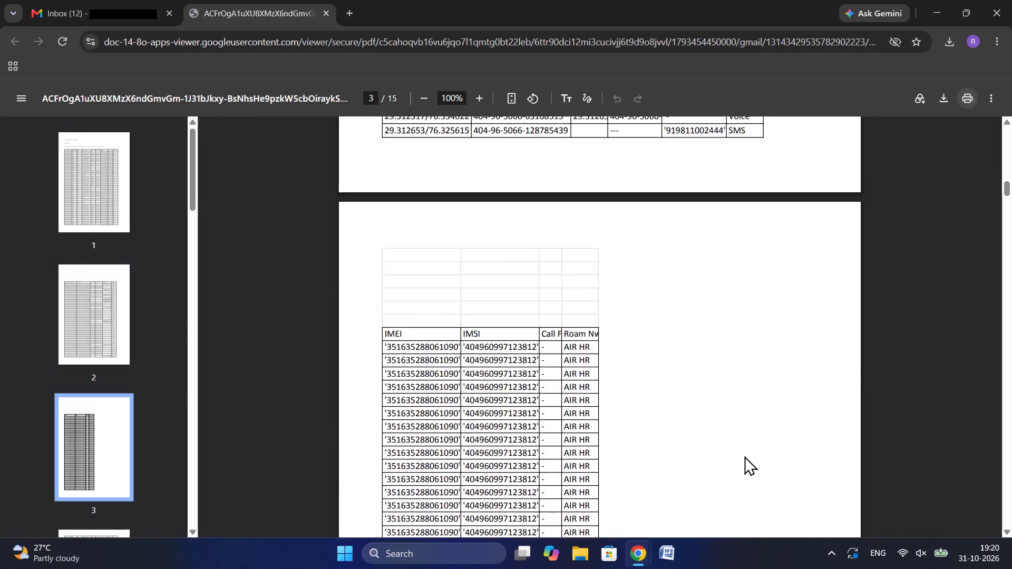
scroll(744, 455, down, 4)
scroll(744, 455, up, 17)
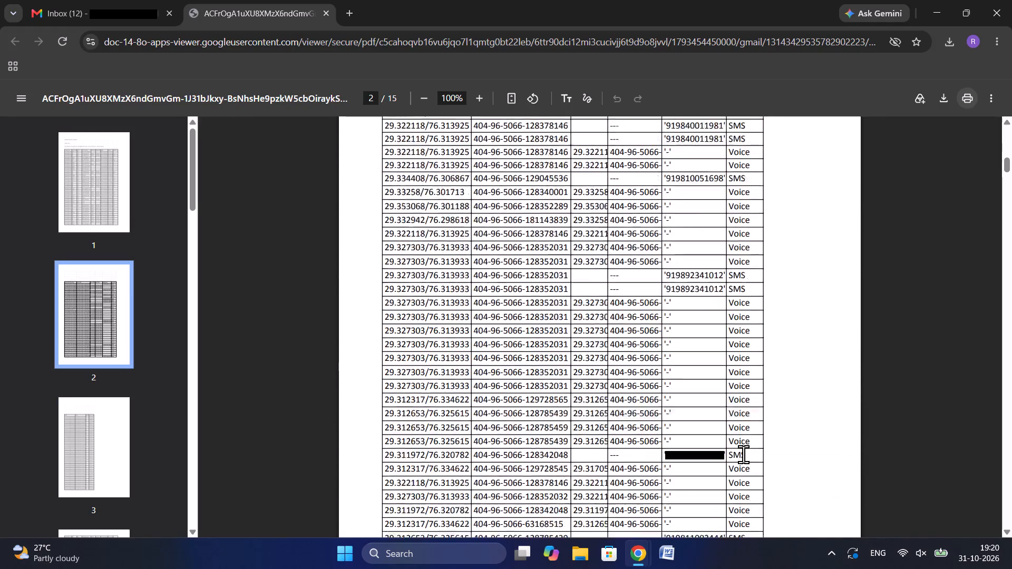
scroll(743, 454, up, 11)
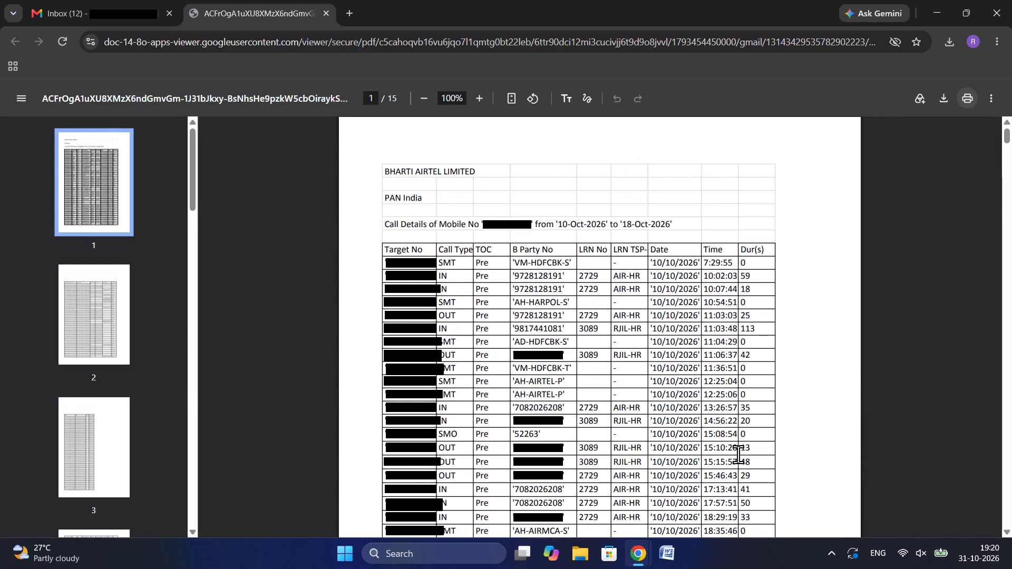